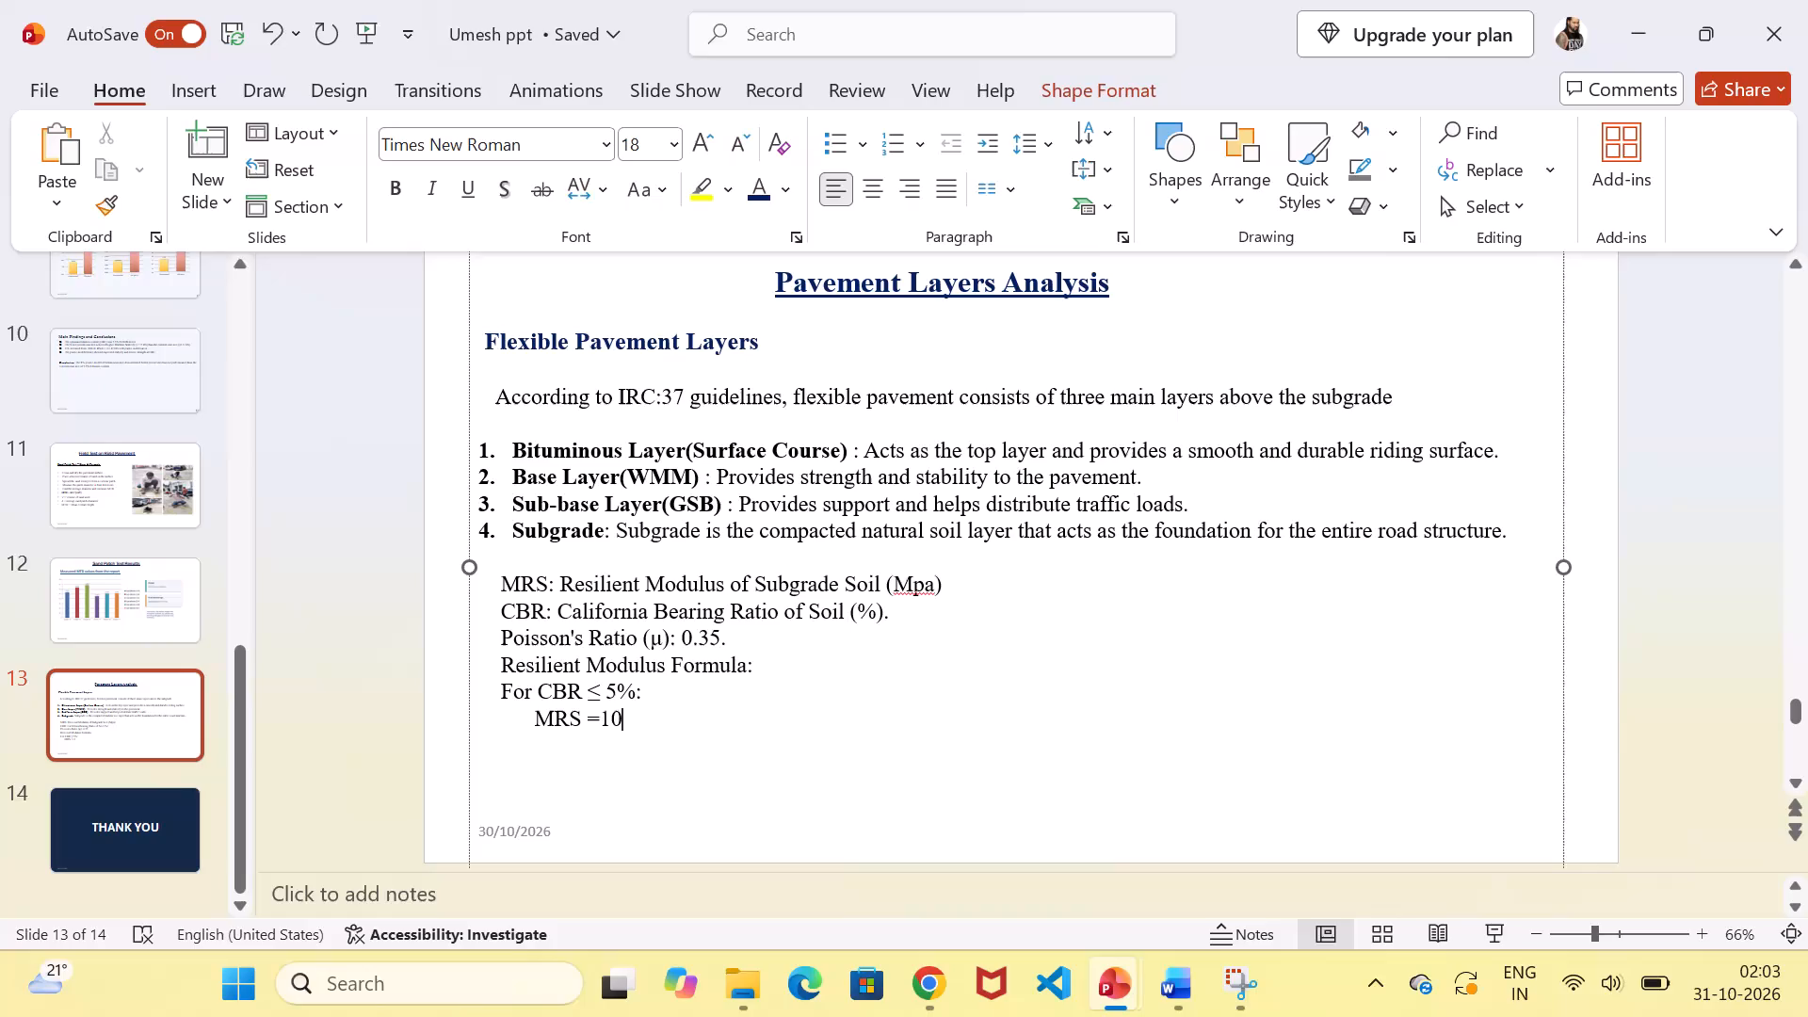
Paste the copied modulus formulas under "For CBR ≤ 5%:" and delete the duplicate "MRS =10" in front of them.
key("ctrl+v")
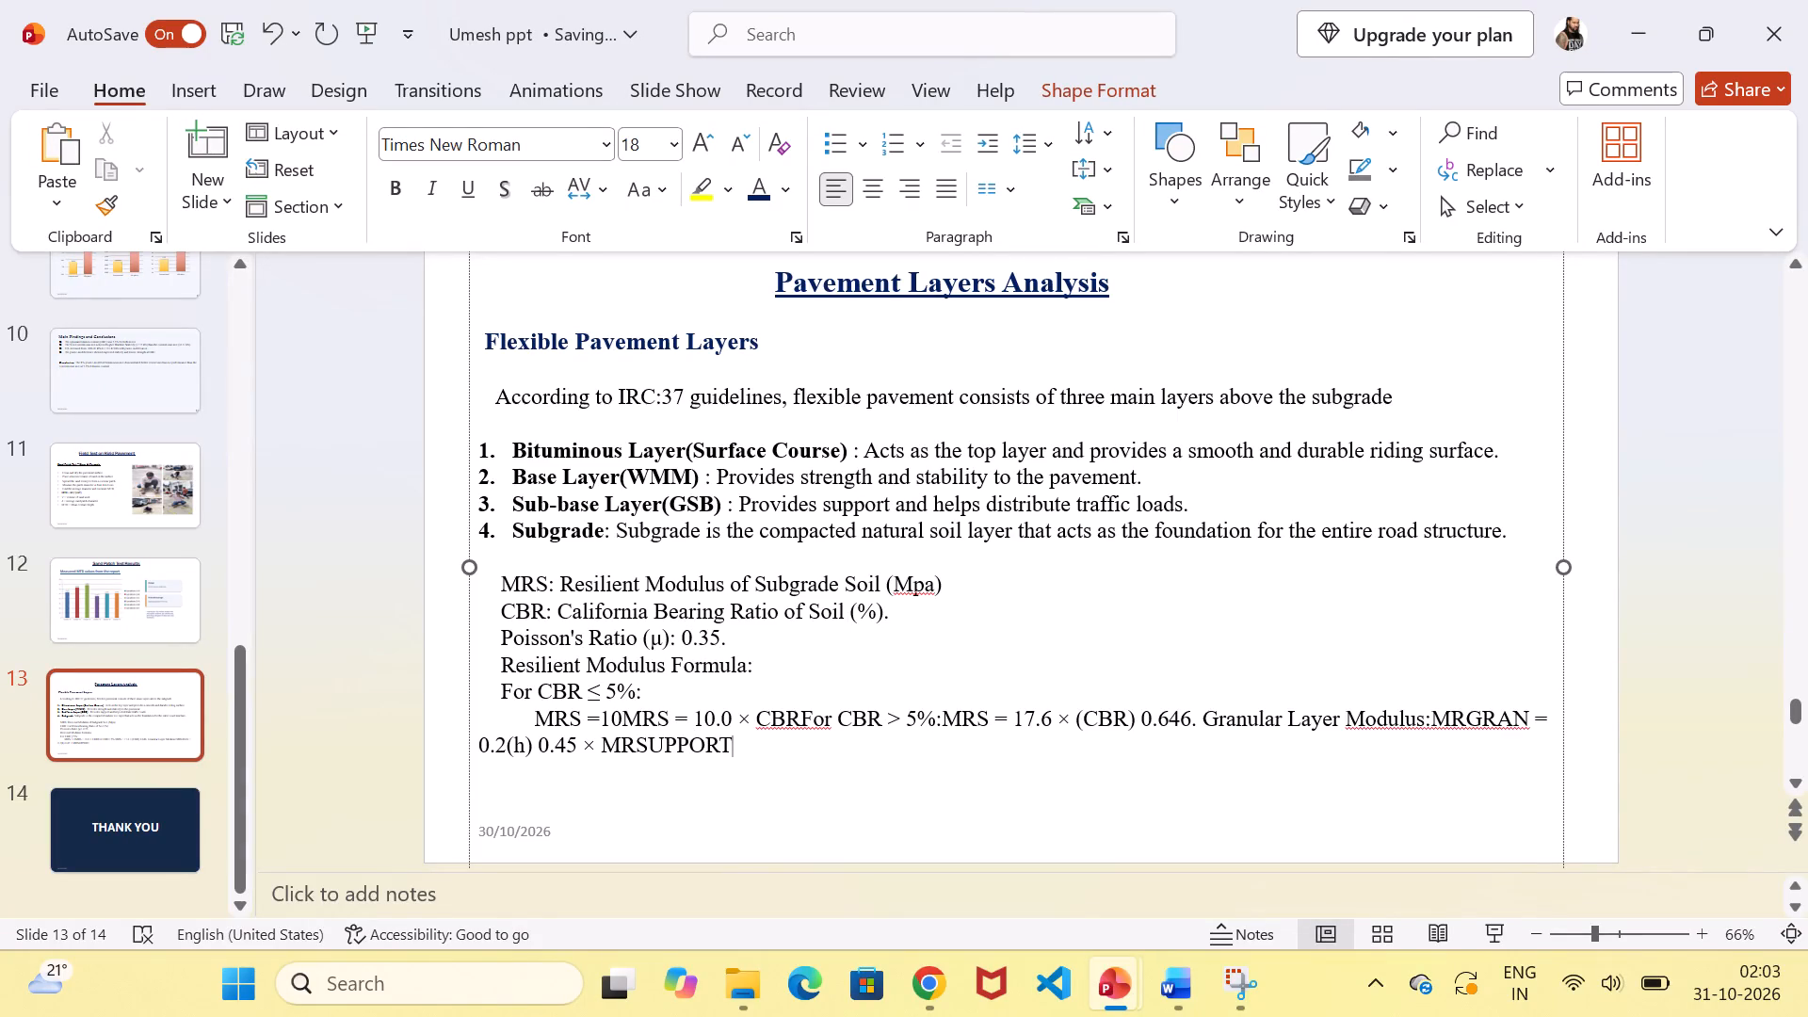
left_click(620, 718)
key("BackSpace")
key("BackSpace")
key("BackSpace")
key("BackSpace")
key("BackSpace")
key("BackSpace")
key("BackSpace")
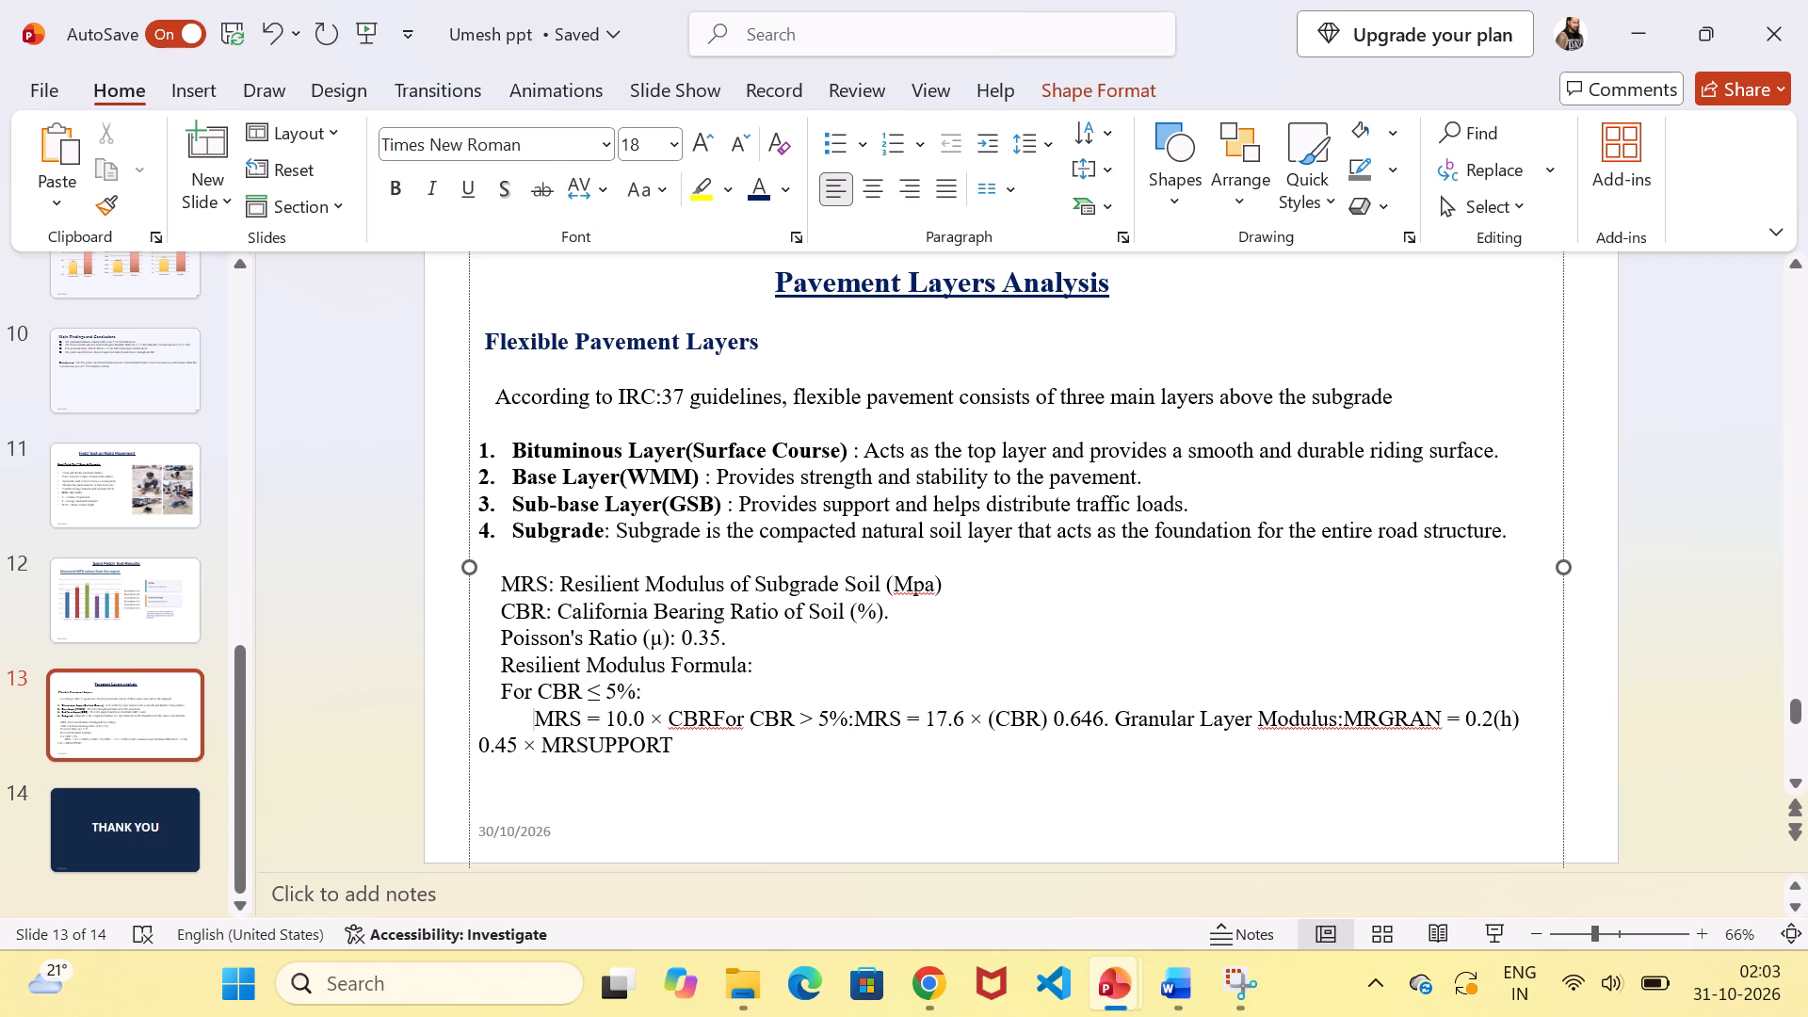
Put "For CBR > 5%:" and its MRS formula on separate lines, indenting the formula line with spaces.
left_click(712, 720)
key("Return")
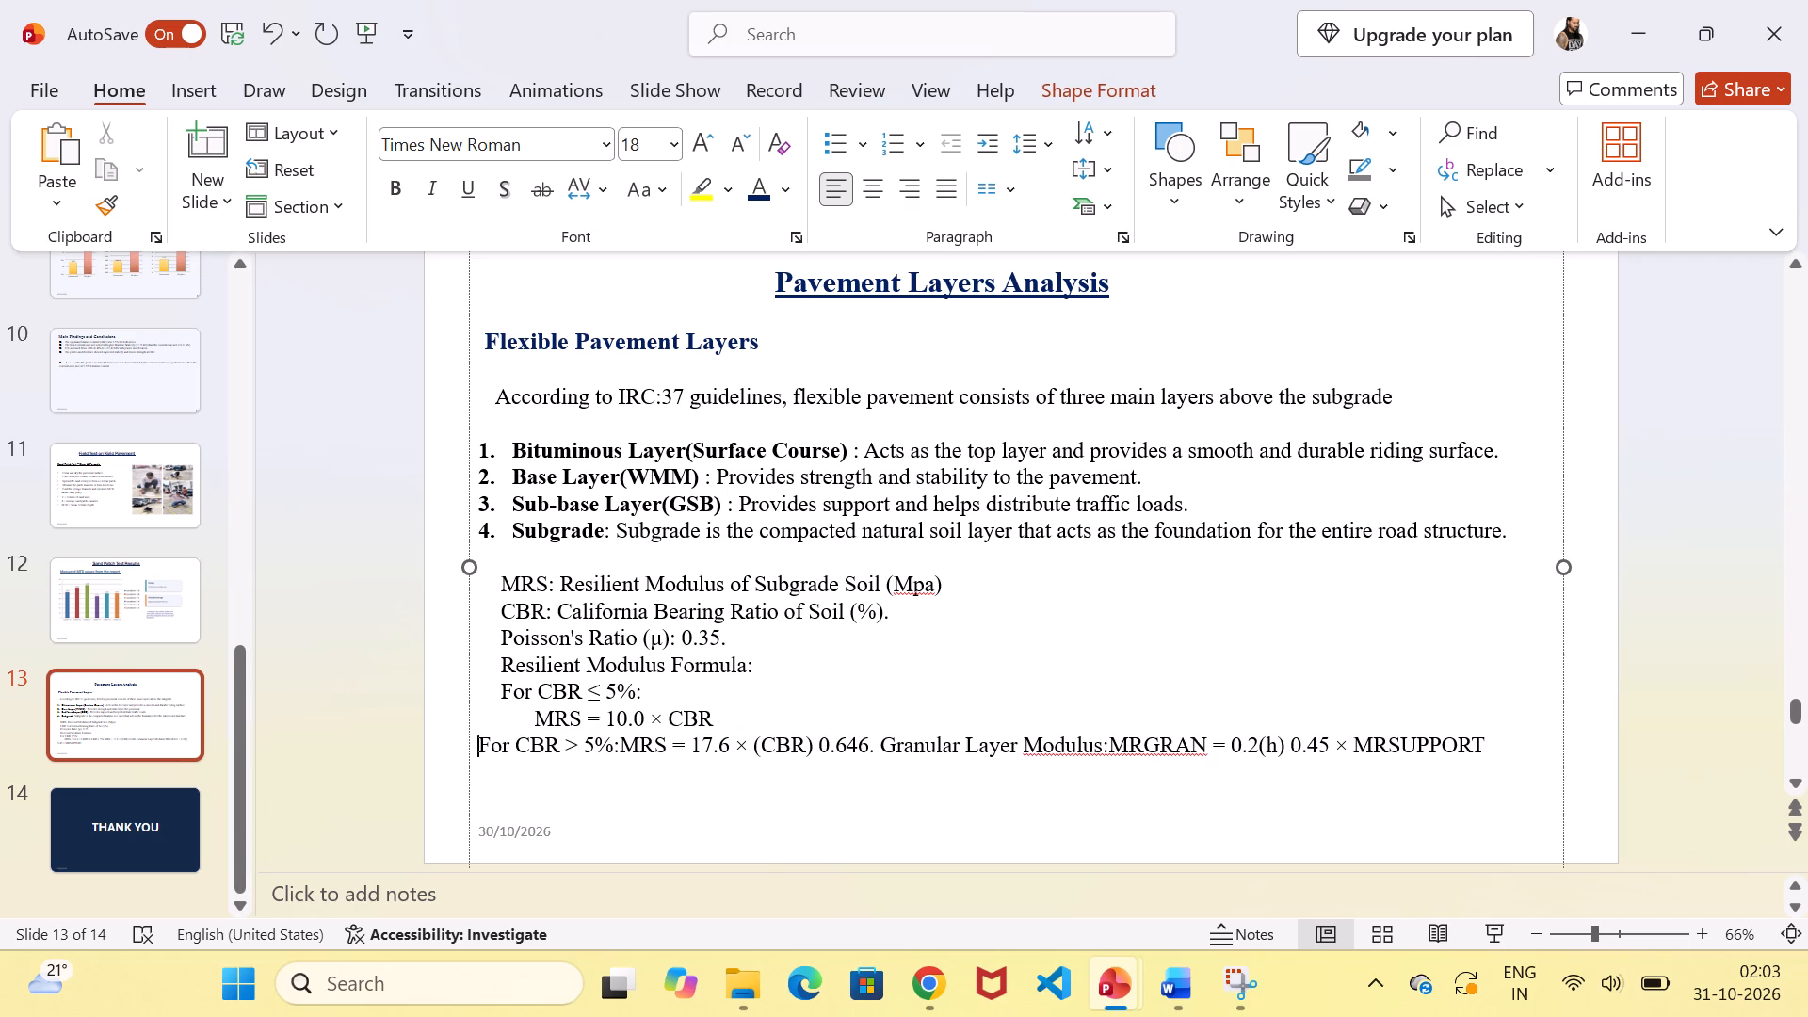
left_click(619, 742)
key("Return")
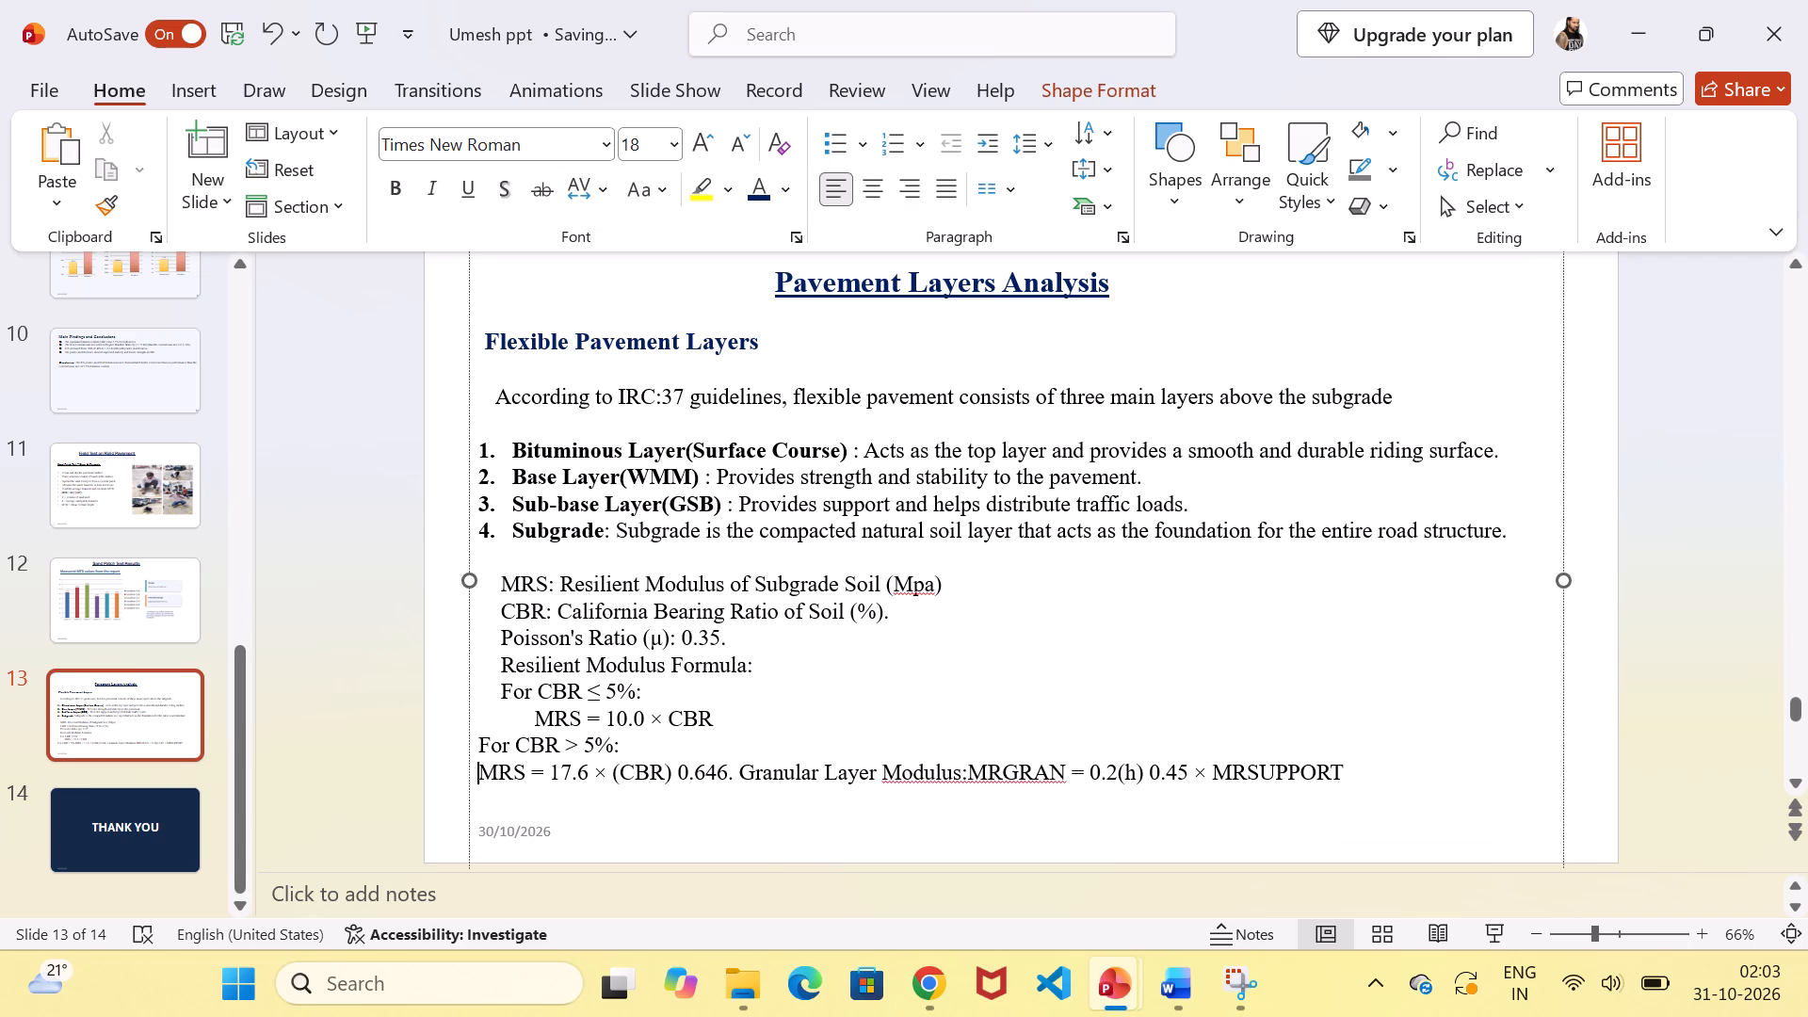
key("space")
key("space")
key("space")
key("space")
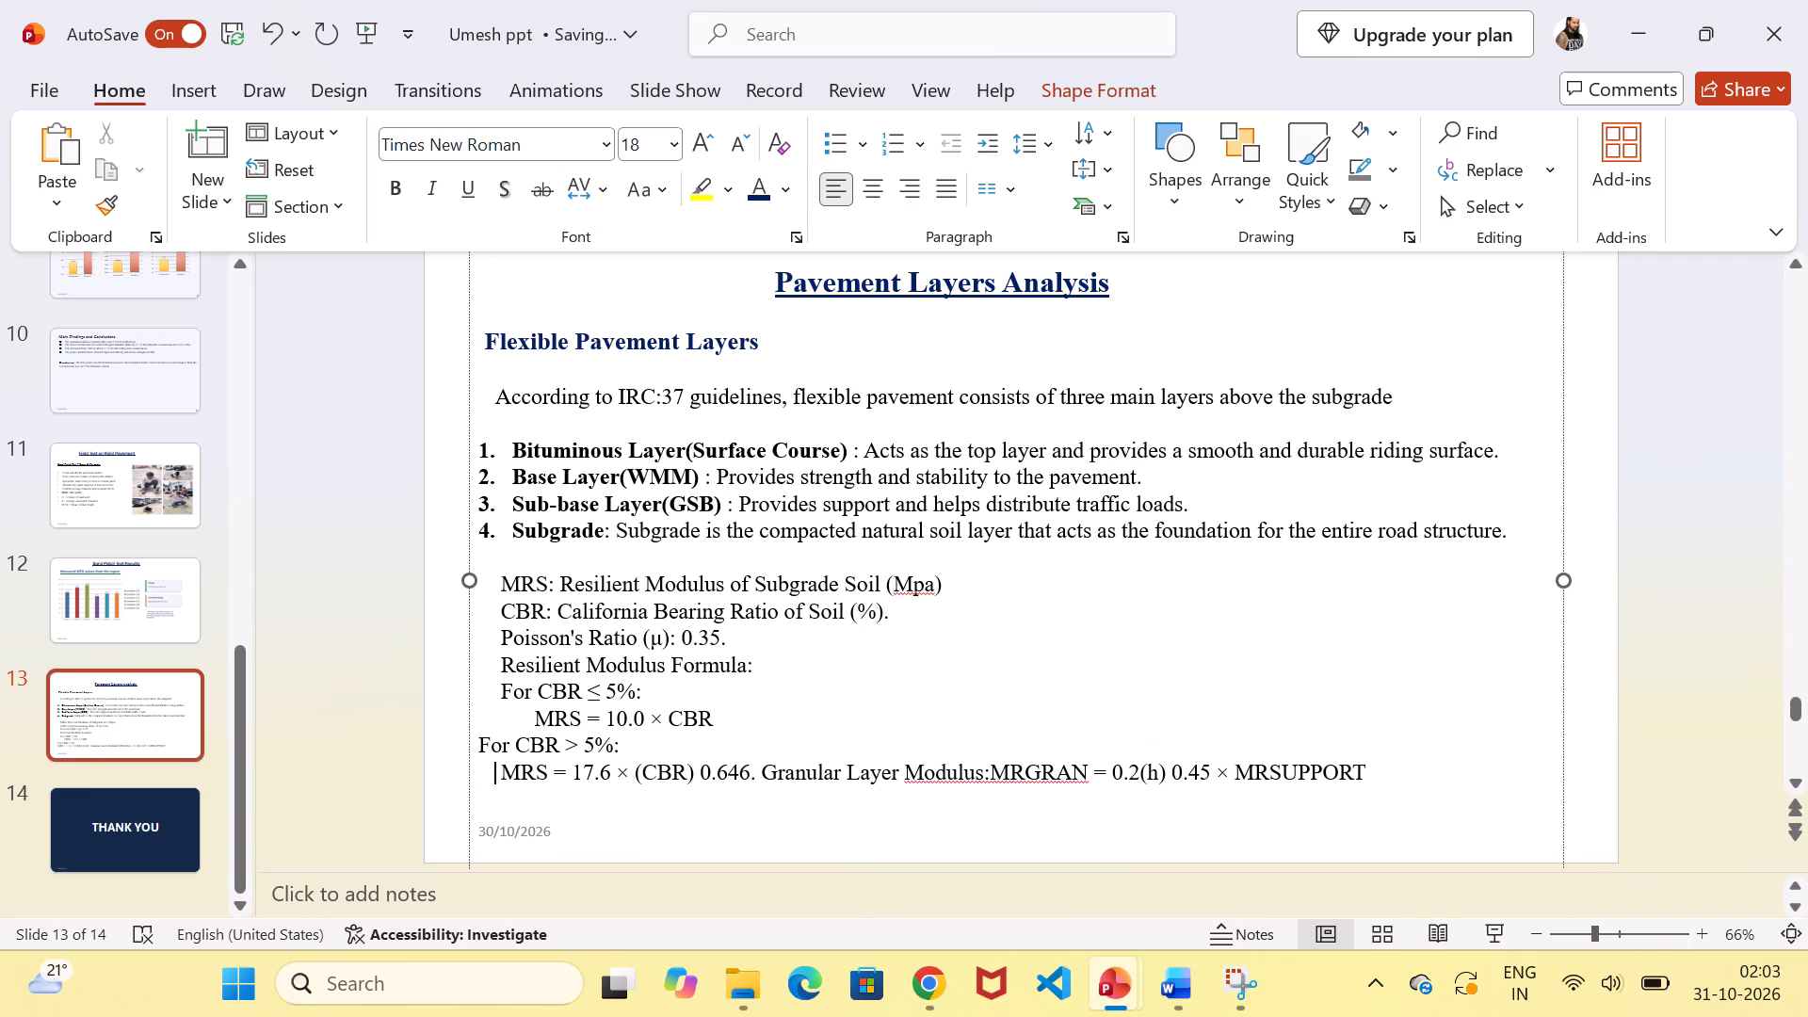
key("space")
key("space")
key("space")
key("space")
key("space")
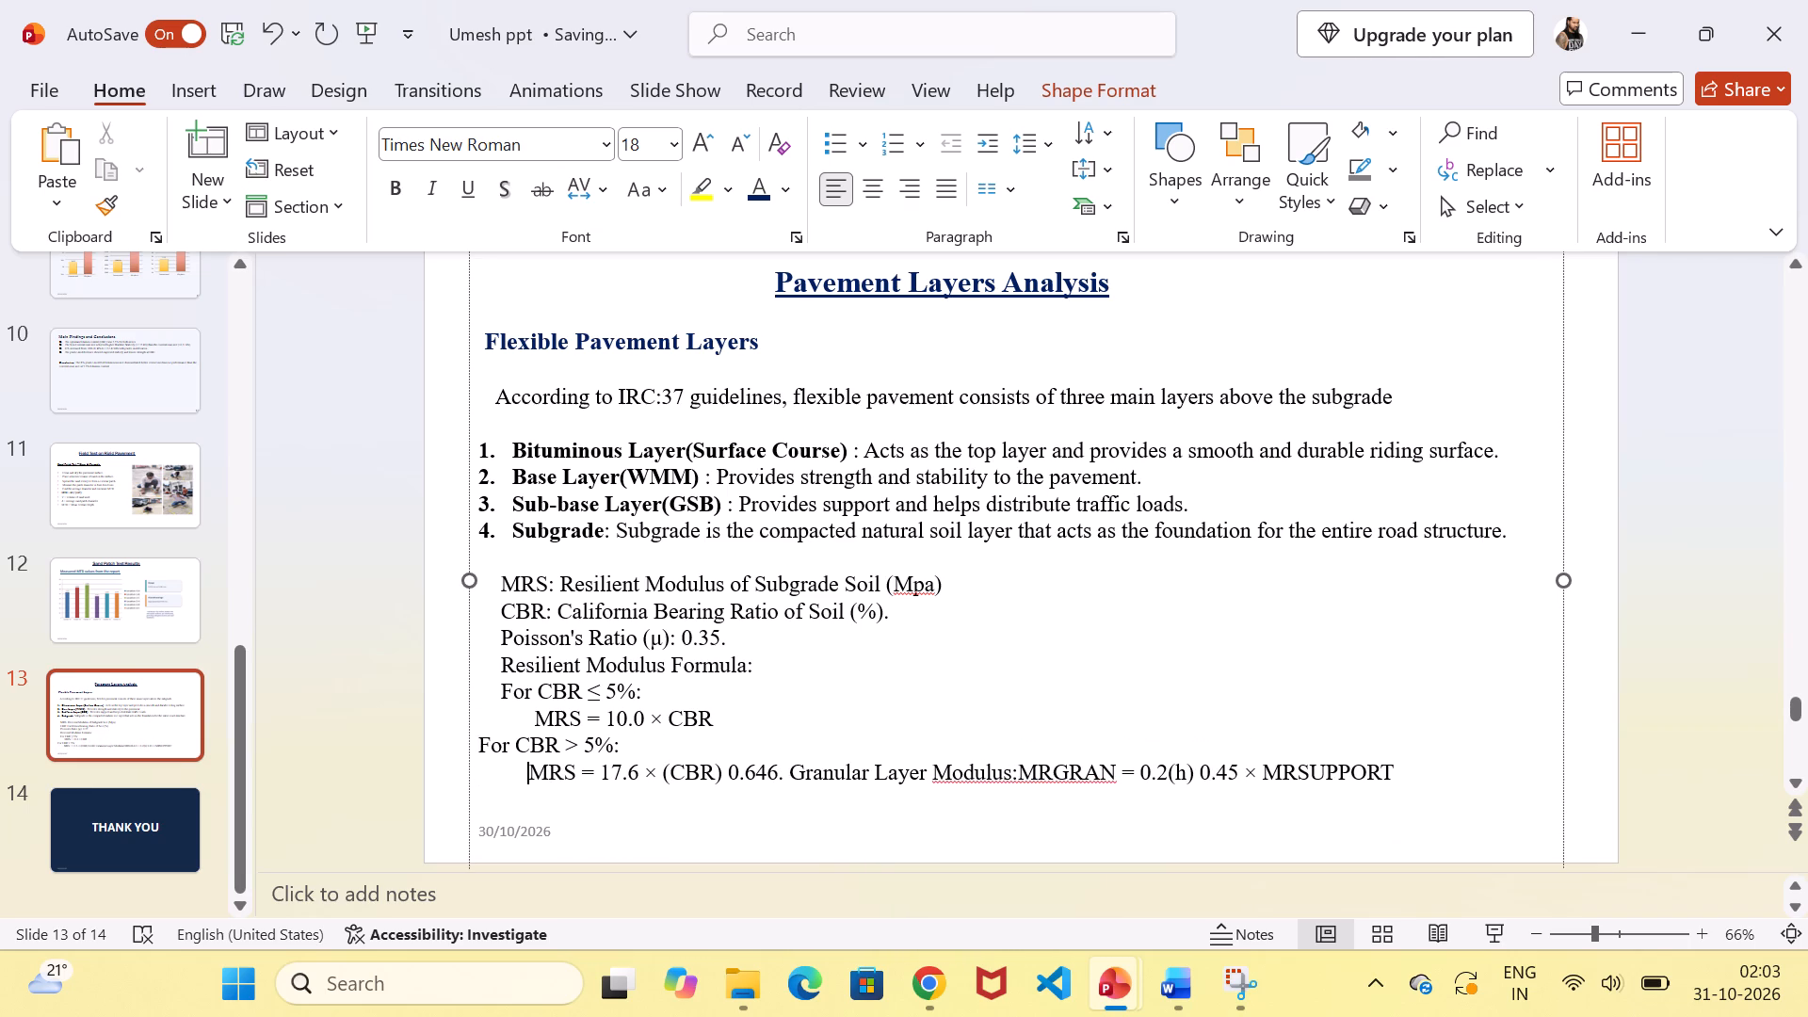
Delete the colon after "For CBR > 5%".
left_click(621, 742)
key("BackSpace")
Edit the second formula to "MRS = 17.6 × (CBR)* 0.64" and break the line before the Granular Layer Modulus text.
left_click(722, 774)
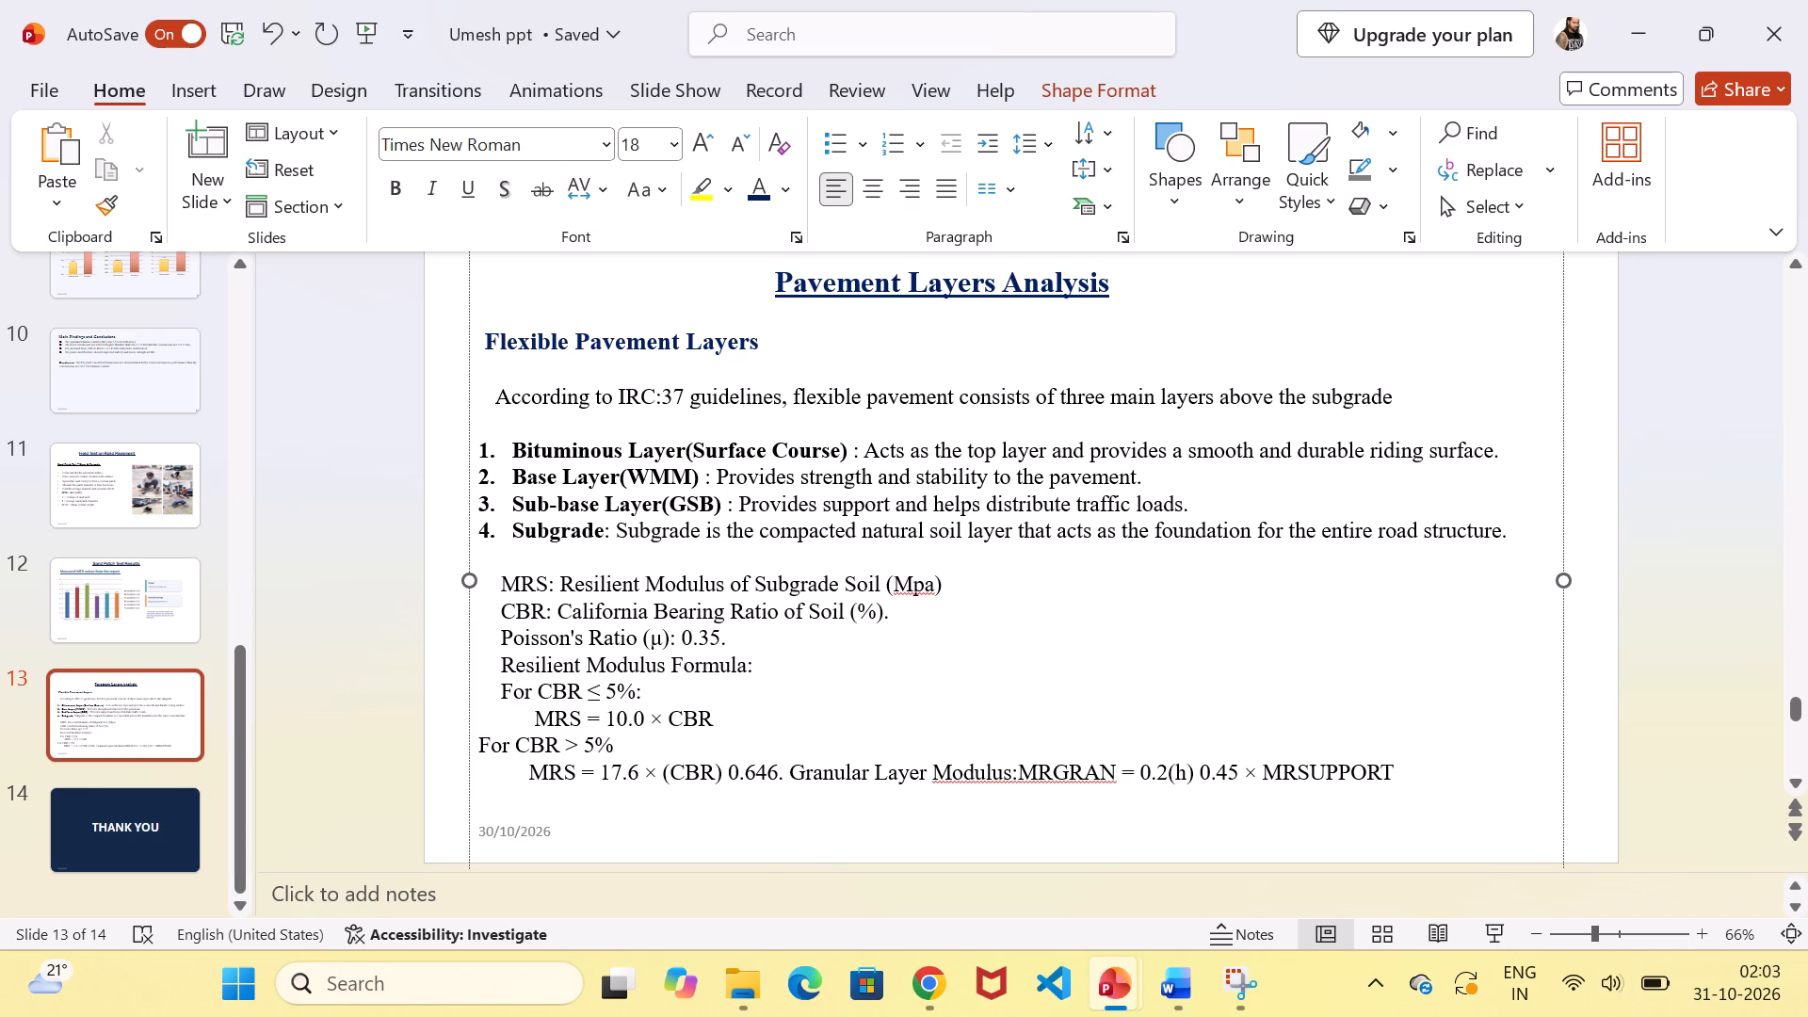
key("shift+asterisk")
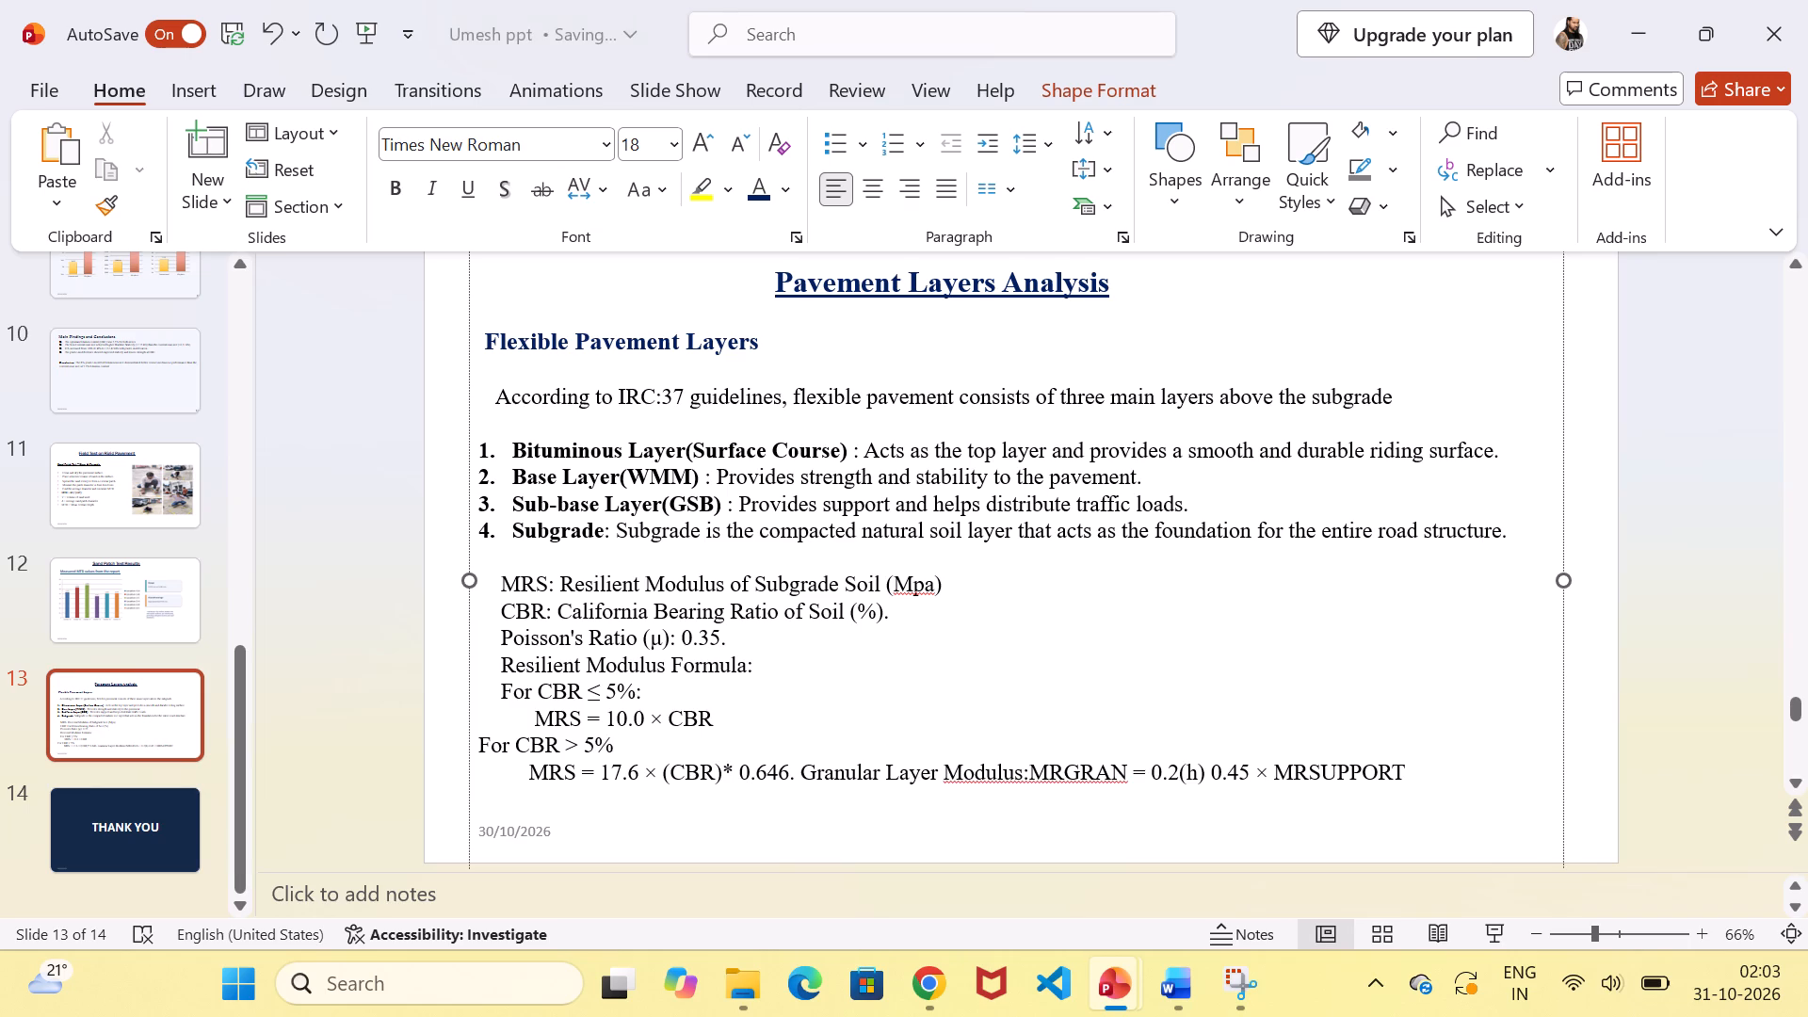
left_click(787, 772)
key("BackSpace")
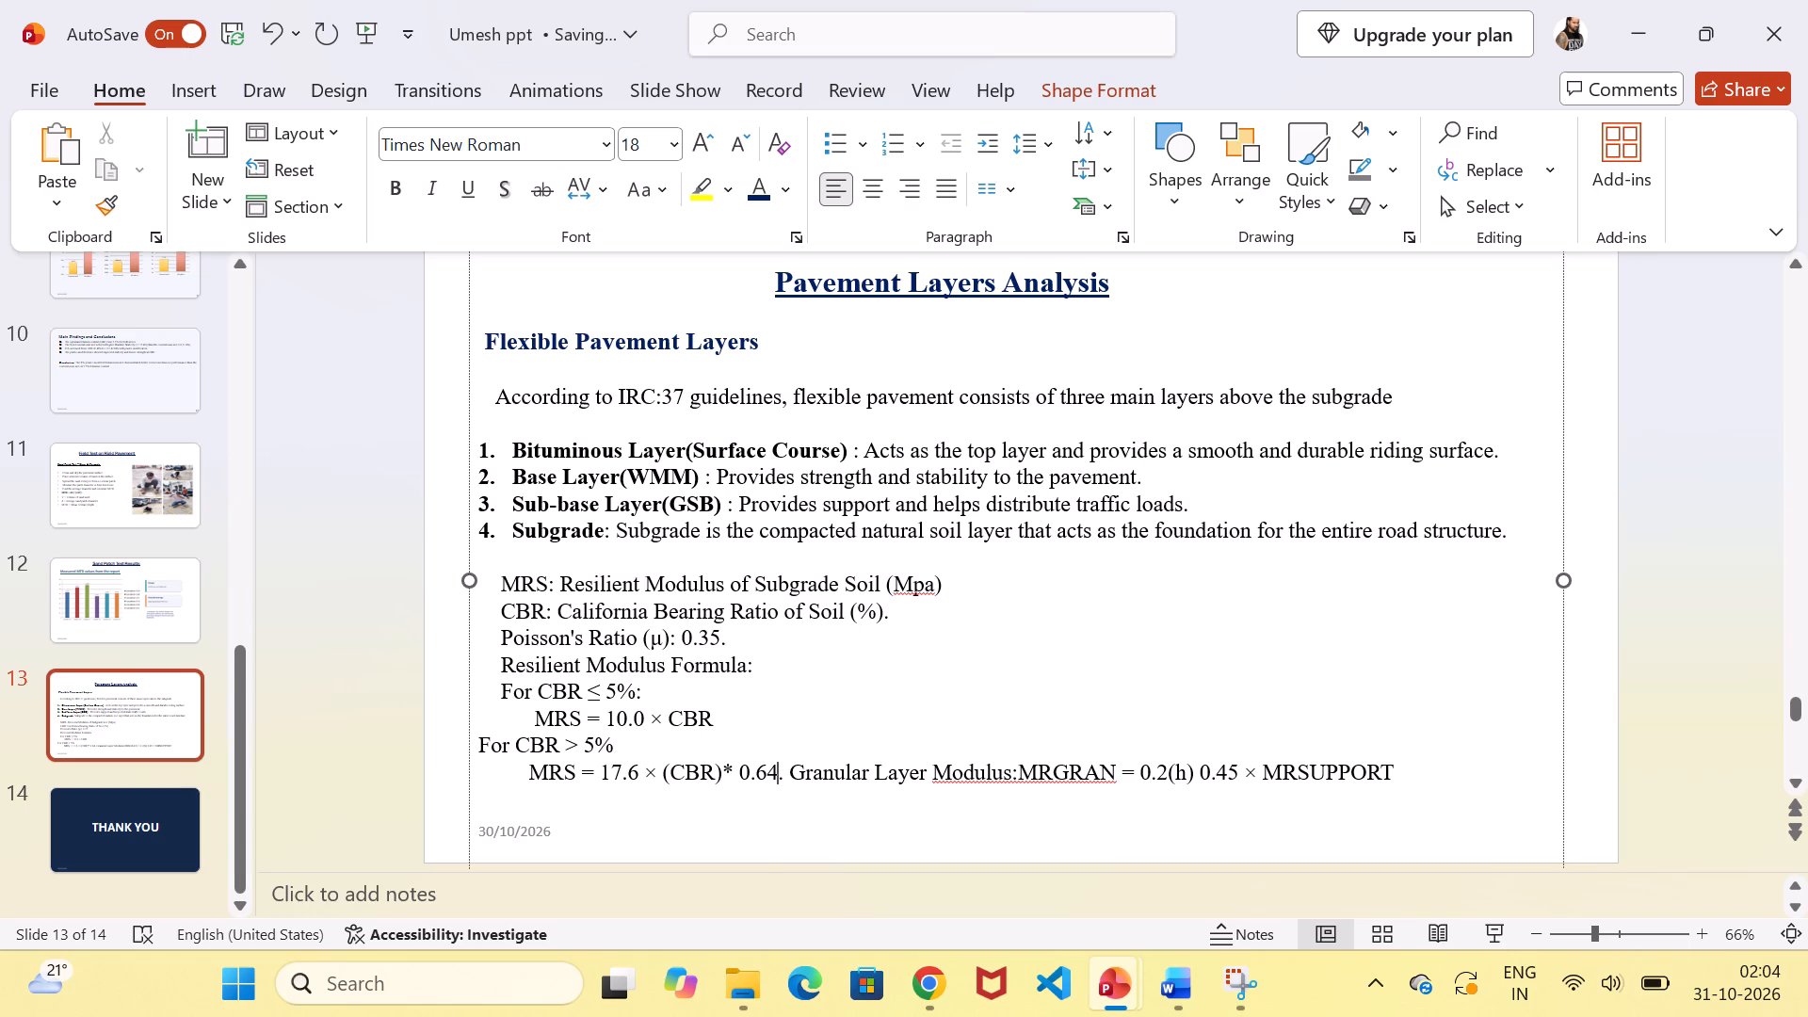
key("Return")
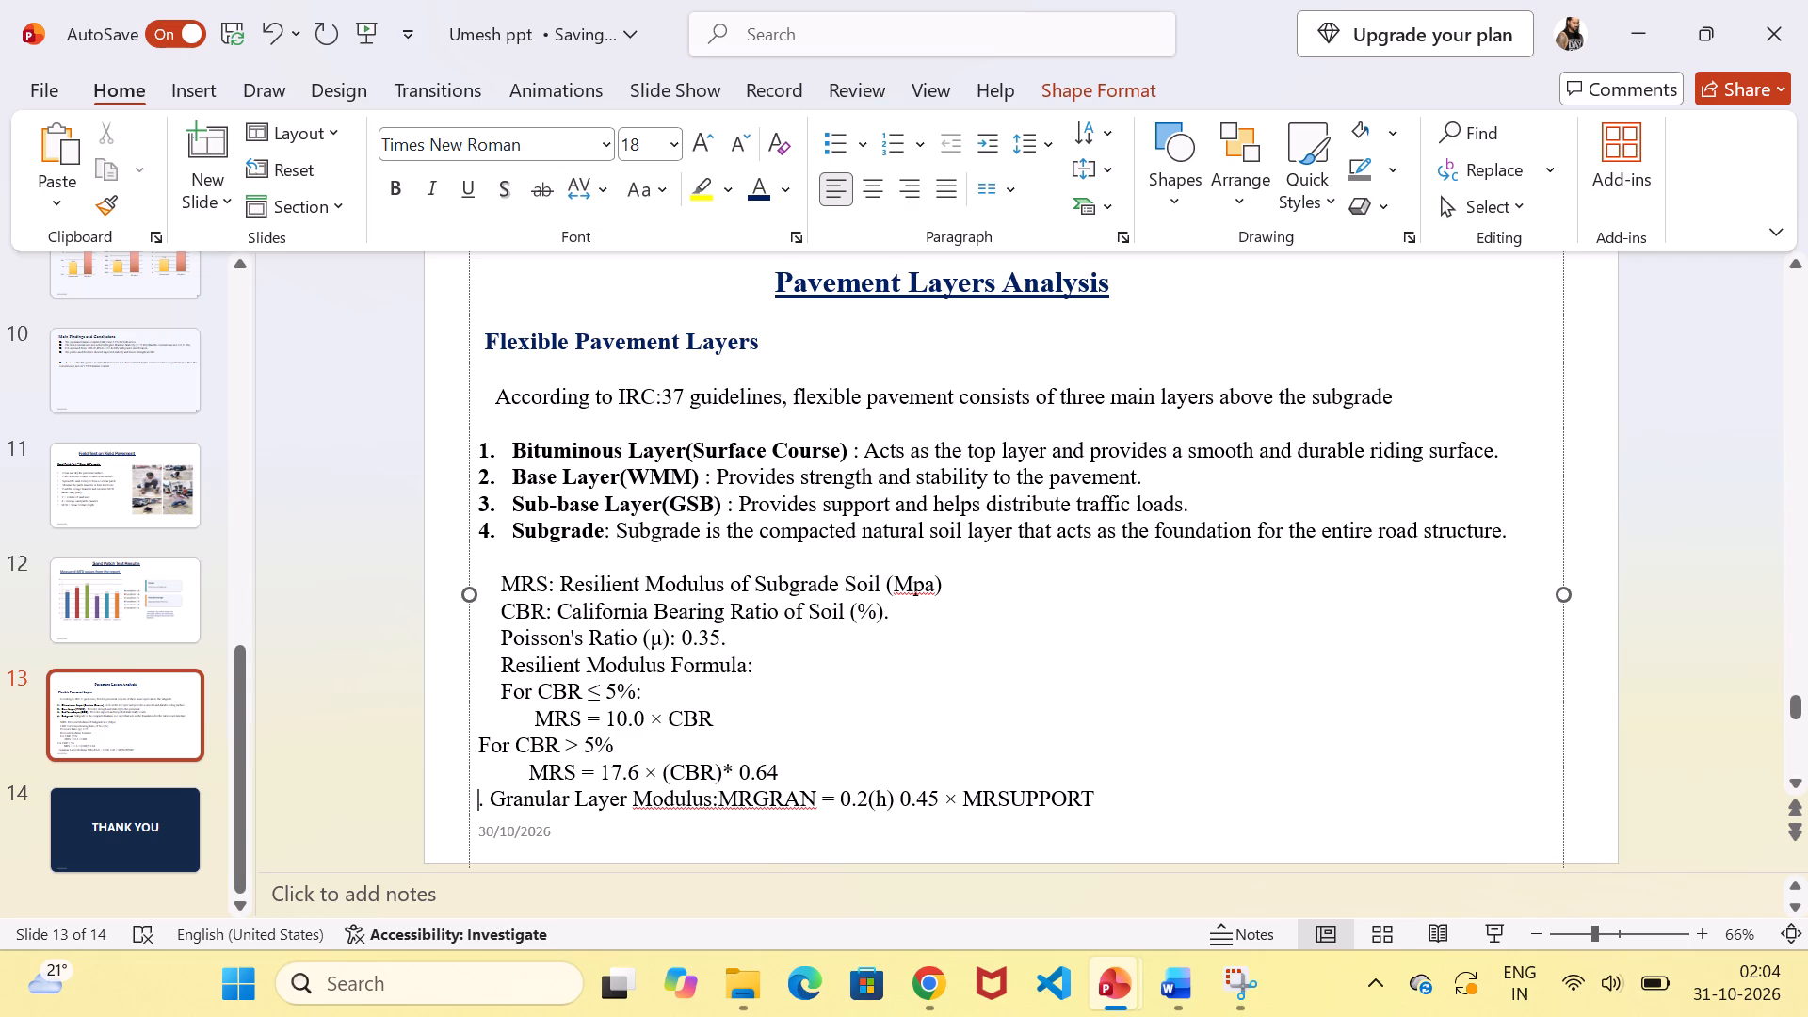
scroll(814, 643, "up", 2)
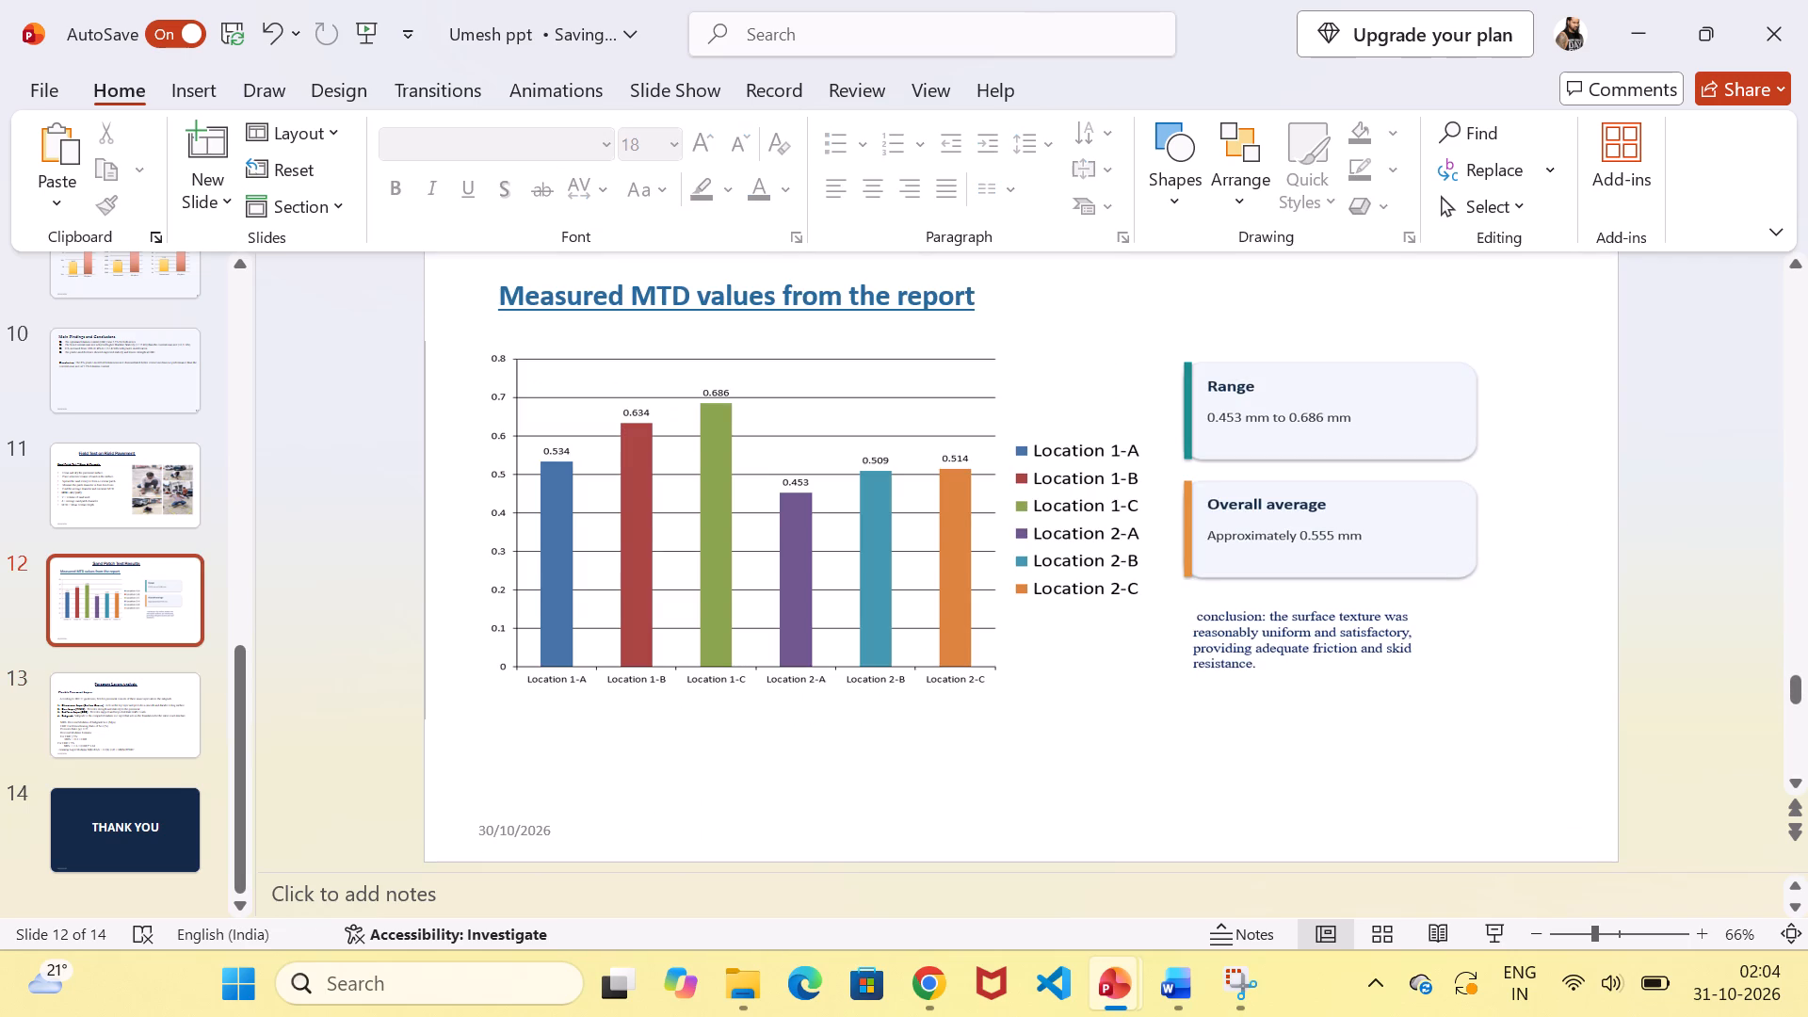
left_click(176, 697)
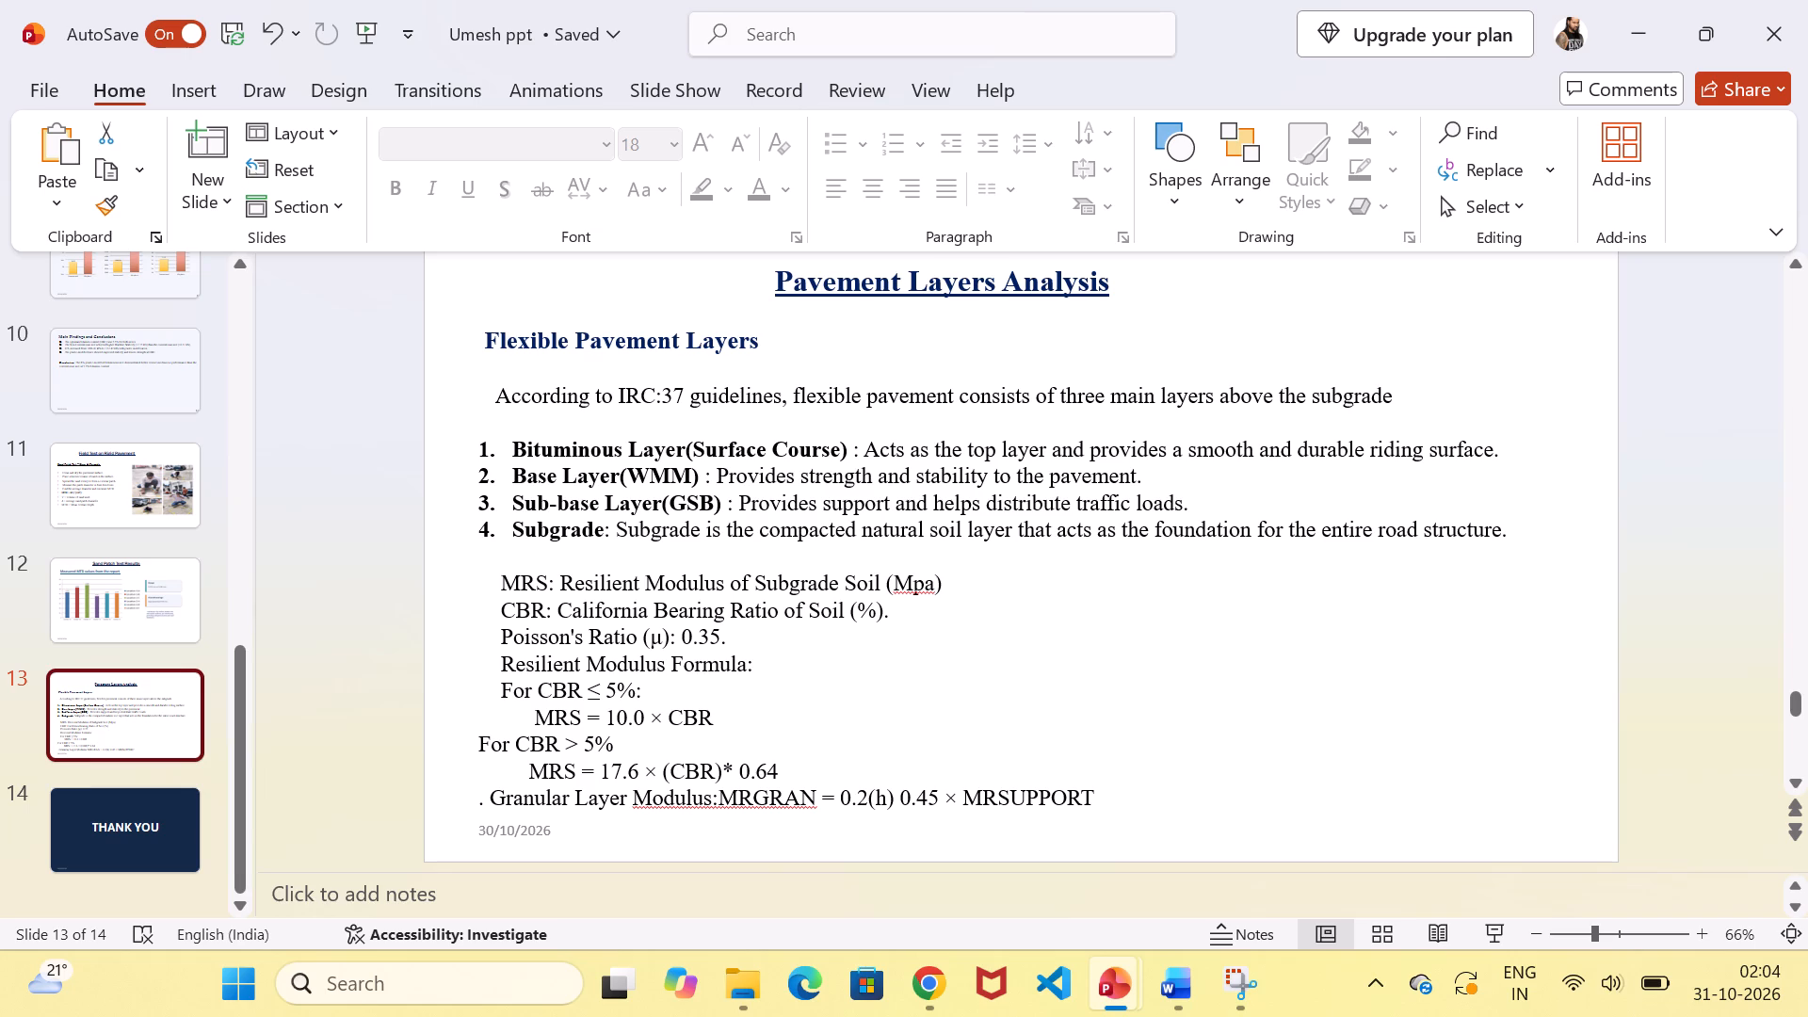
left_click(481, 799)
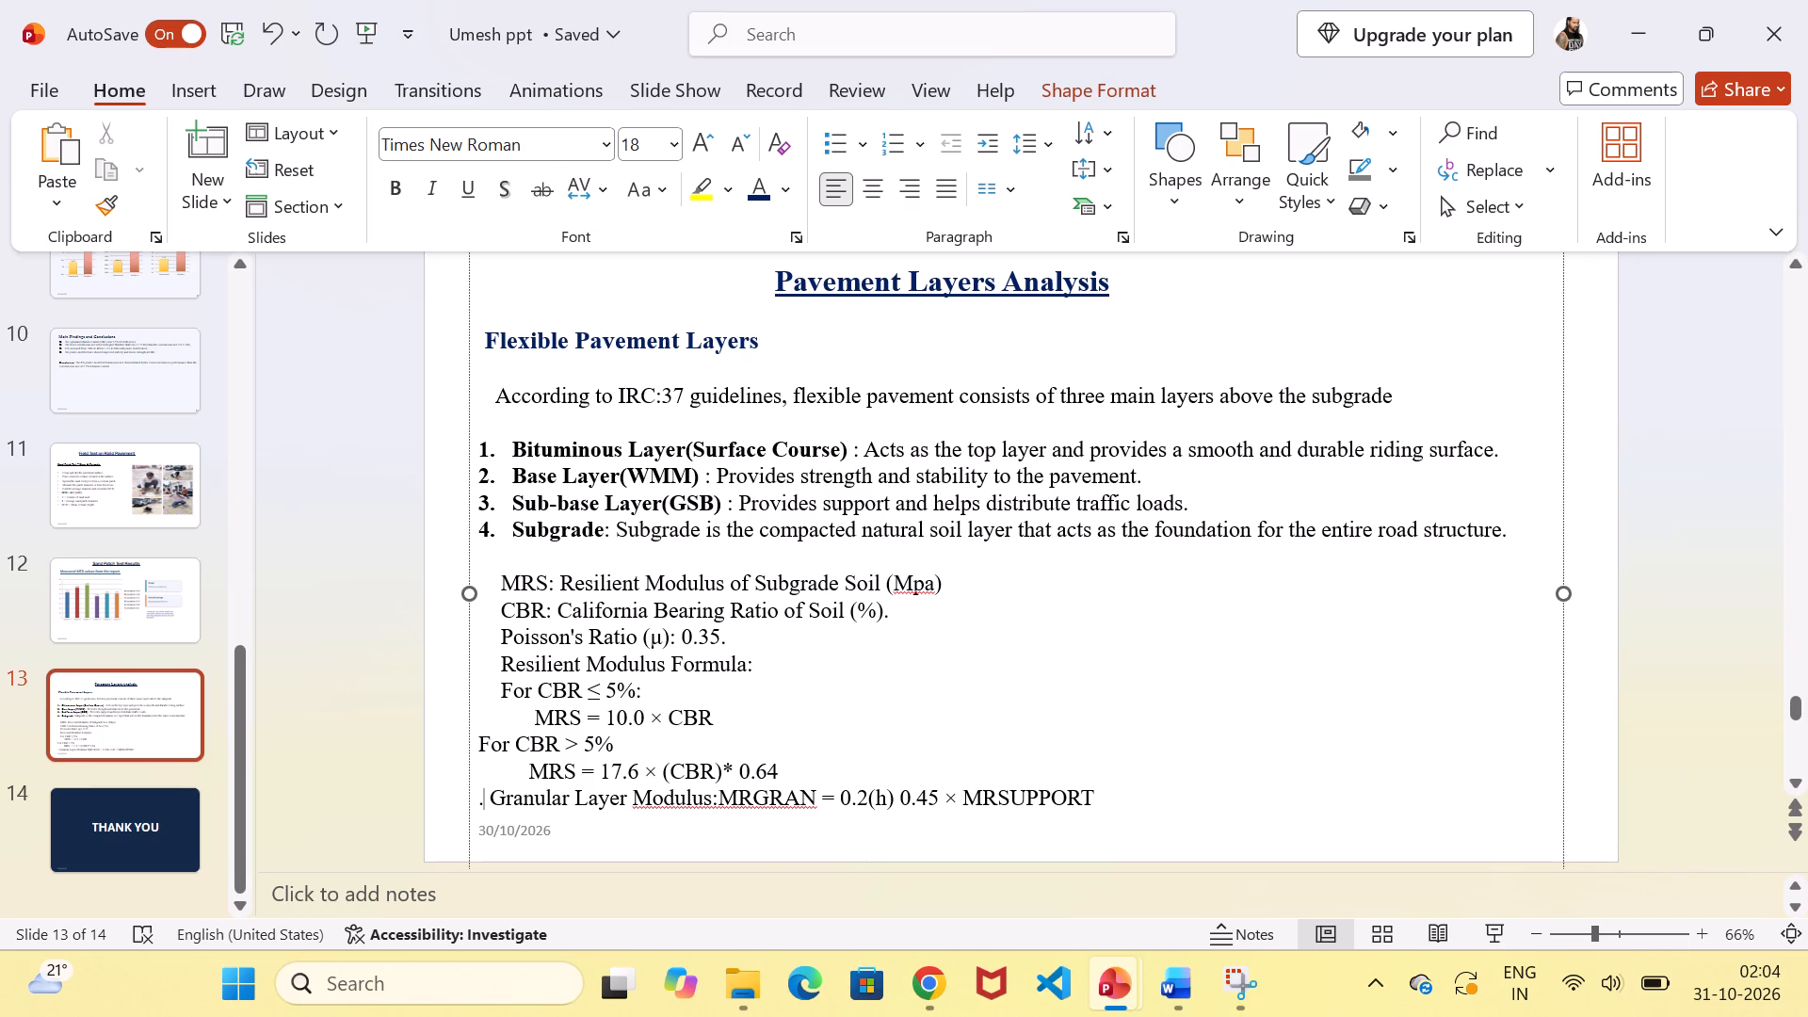
Collapse the notes pane completely to give the slide more room.
left_click_drag(877, 873, 872, 819)
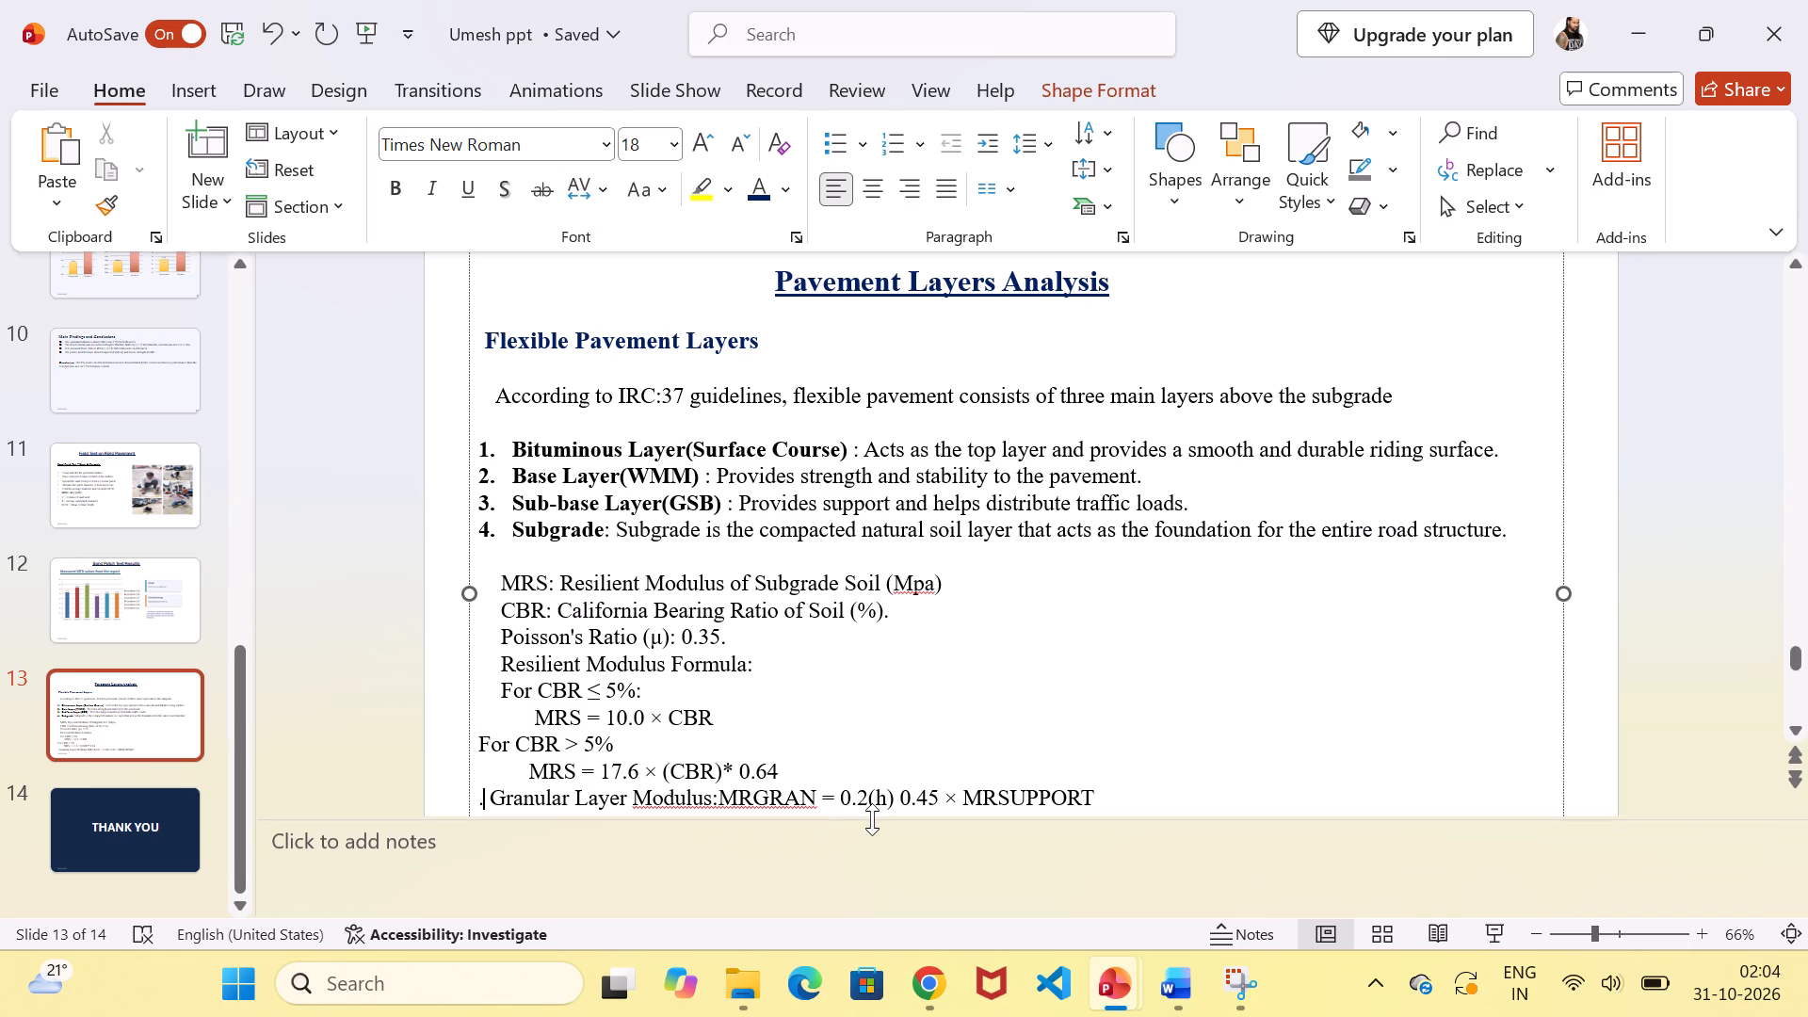
left_click_drag(872, 819, 872, 817)
left_click_drag(872, 822, 930, 815)
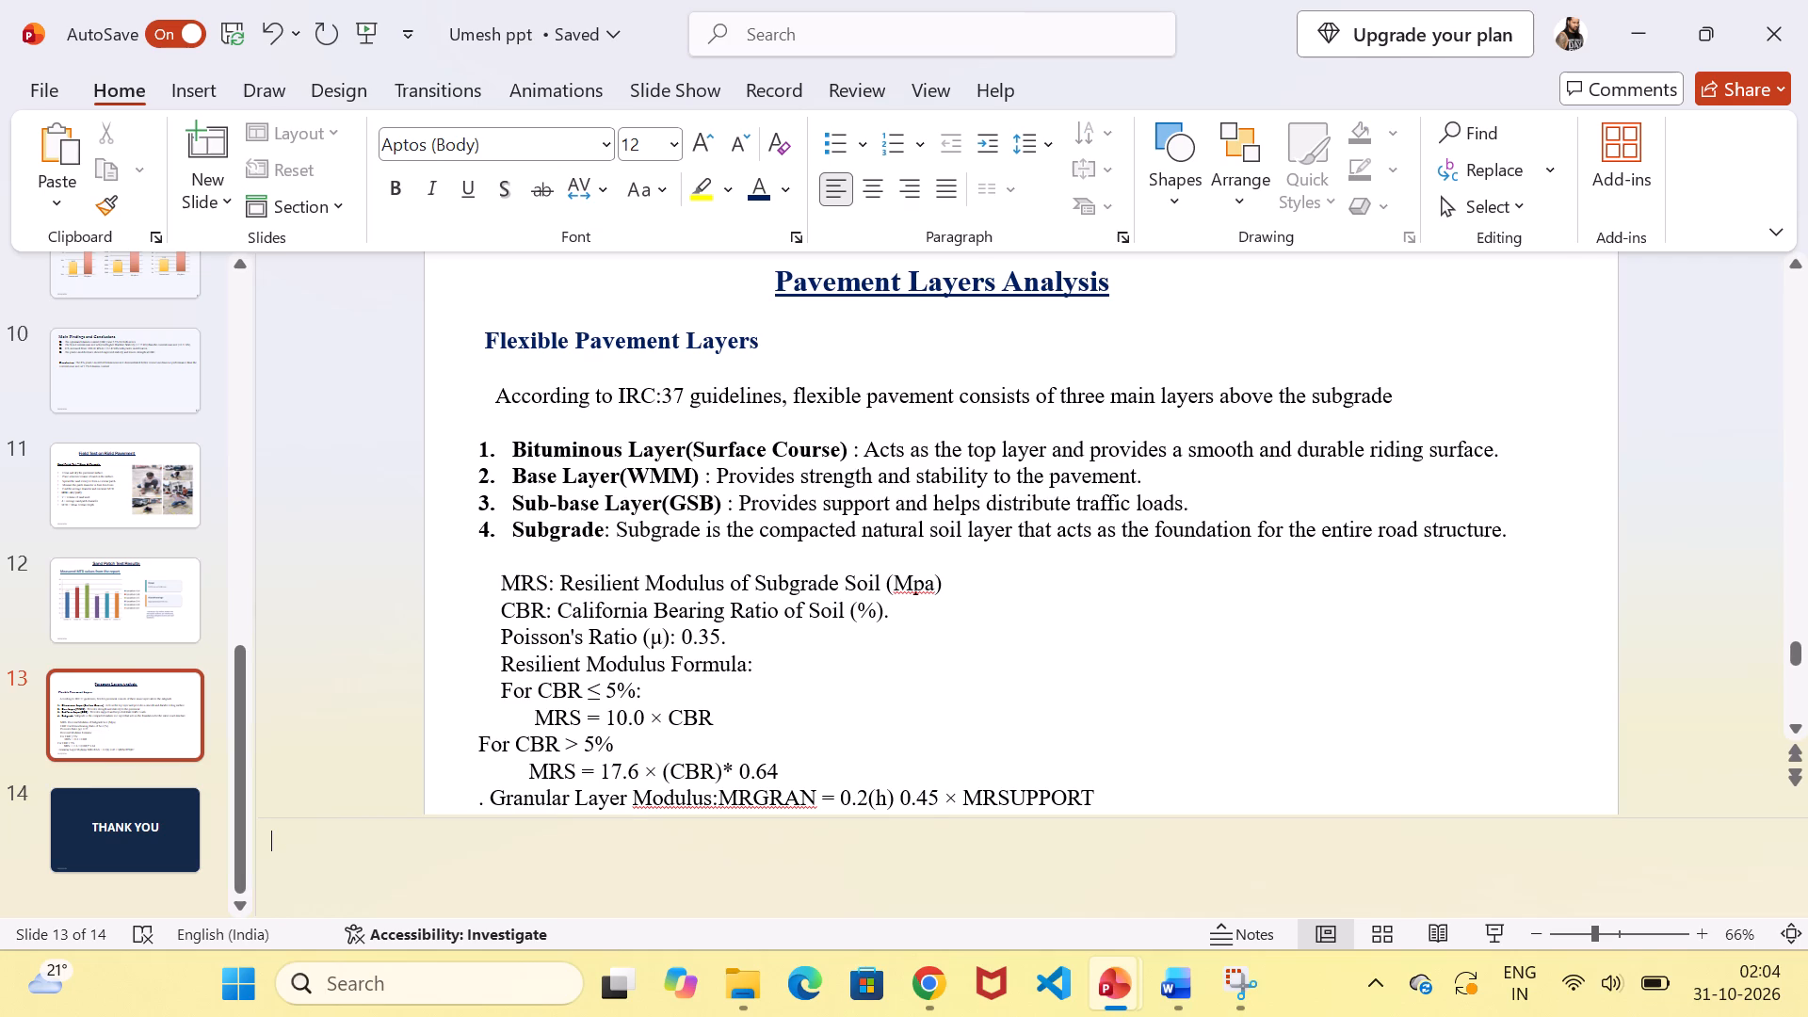
left_click_drag(930, 815, 933, 815)
left_click_drag(933, 815, 954, 883)
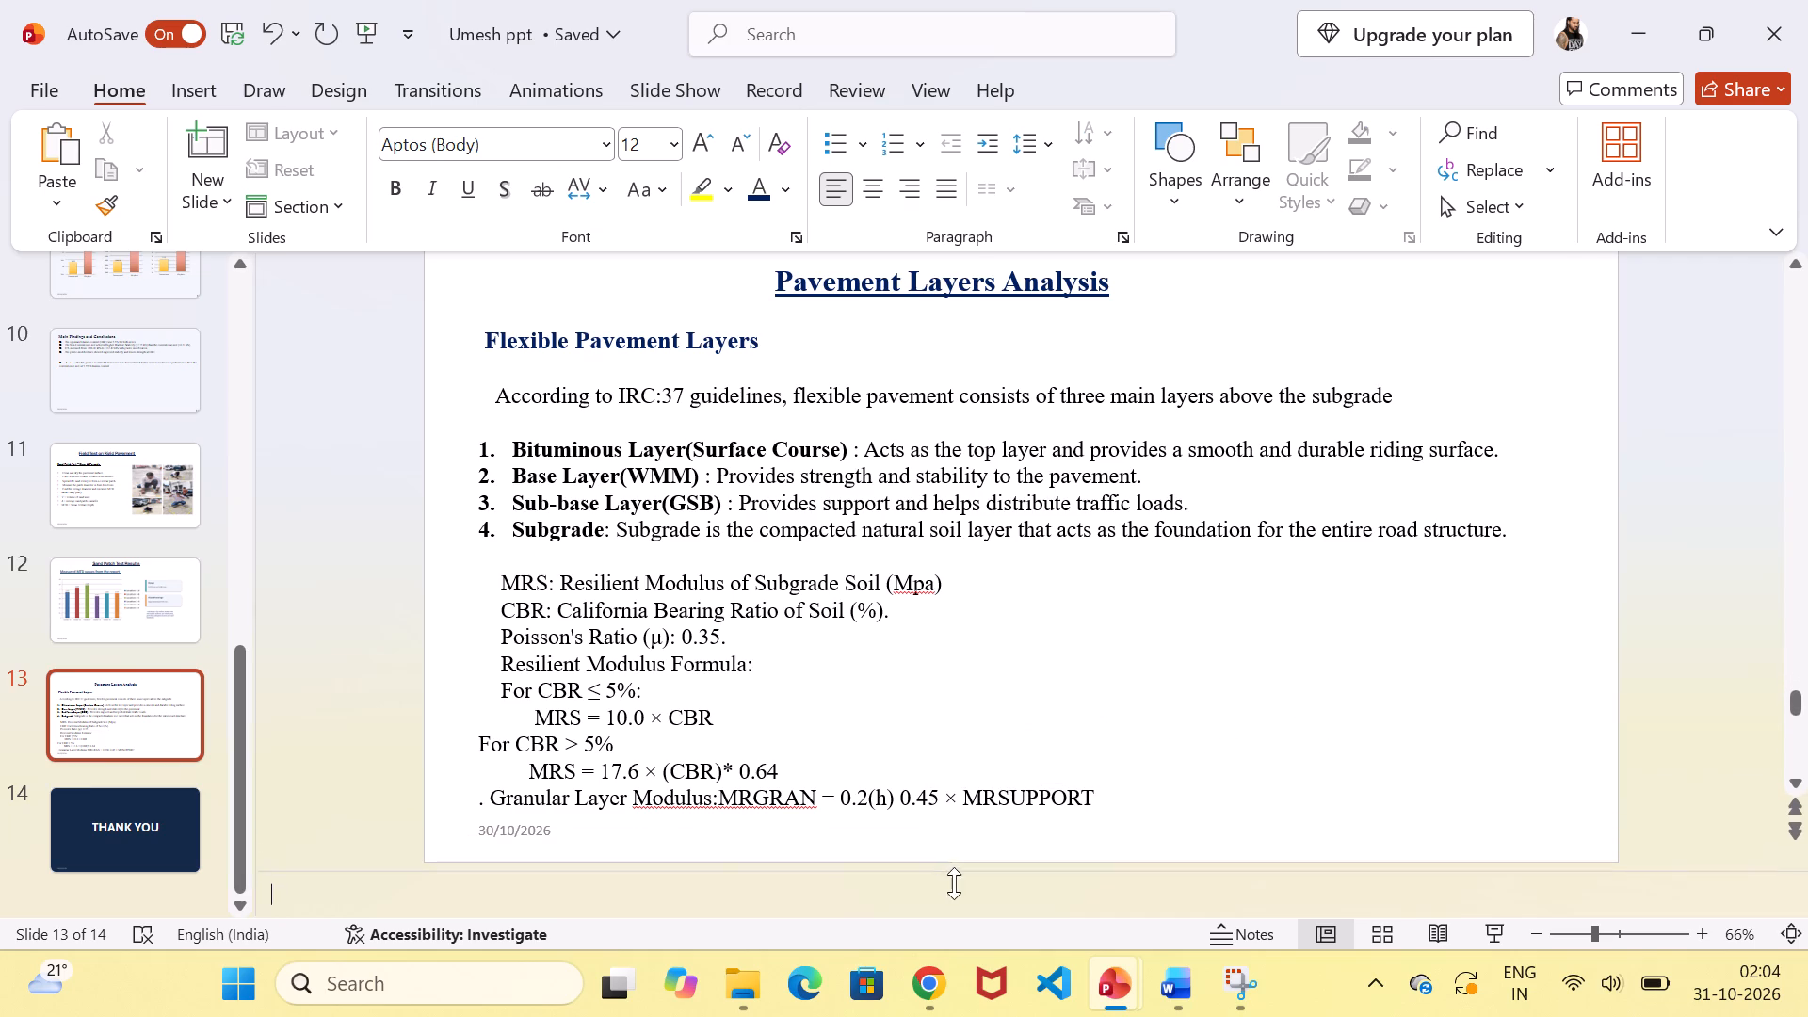
left_click_drag(954, 883, 965, 905)
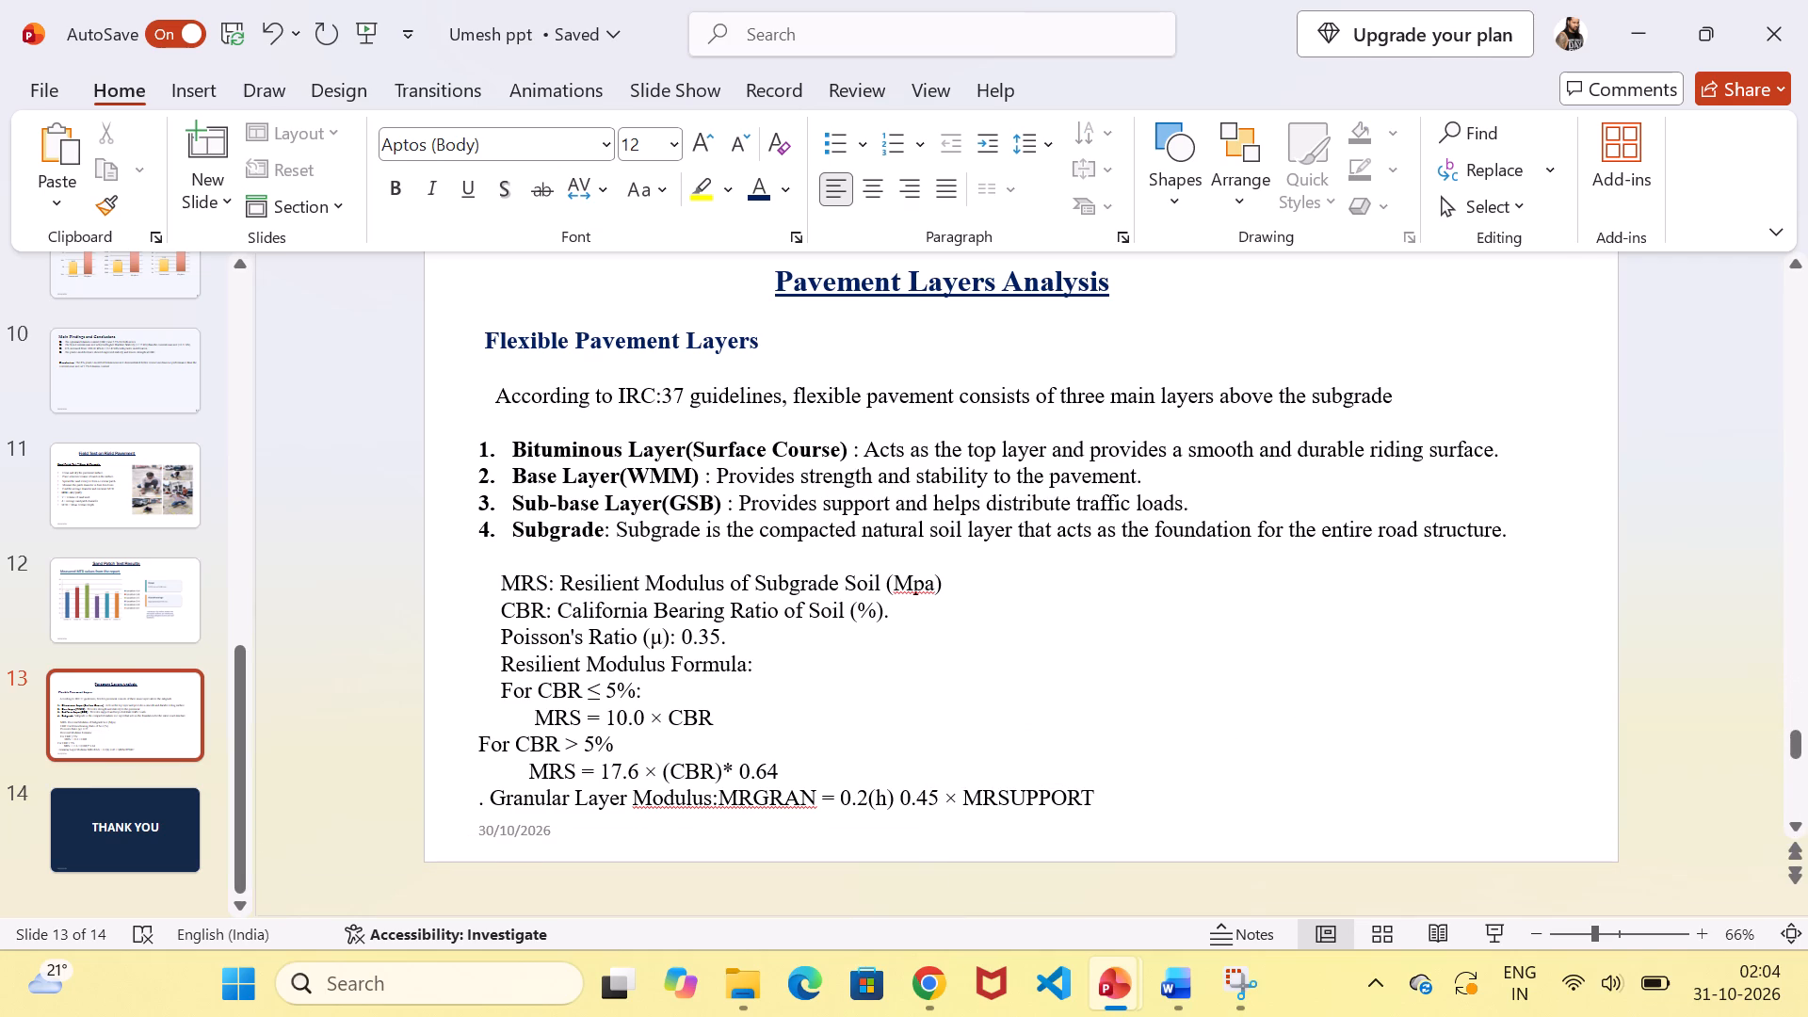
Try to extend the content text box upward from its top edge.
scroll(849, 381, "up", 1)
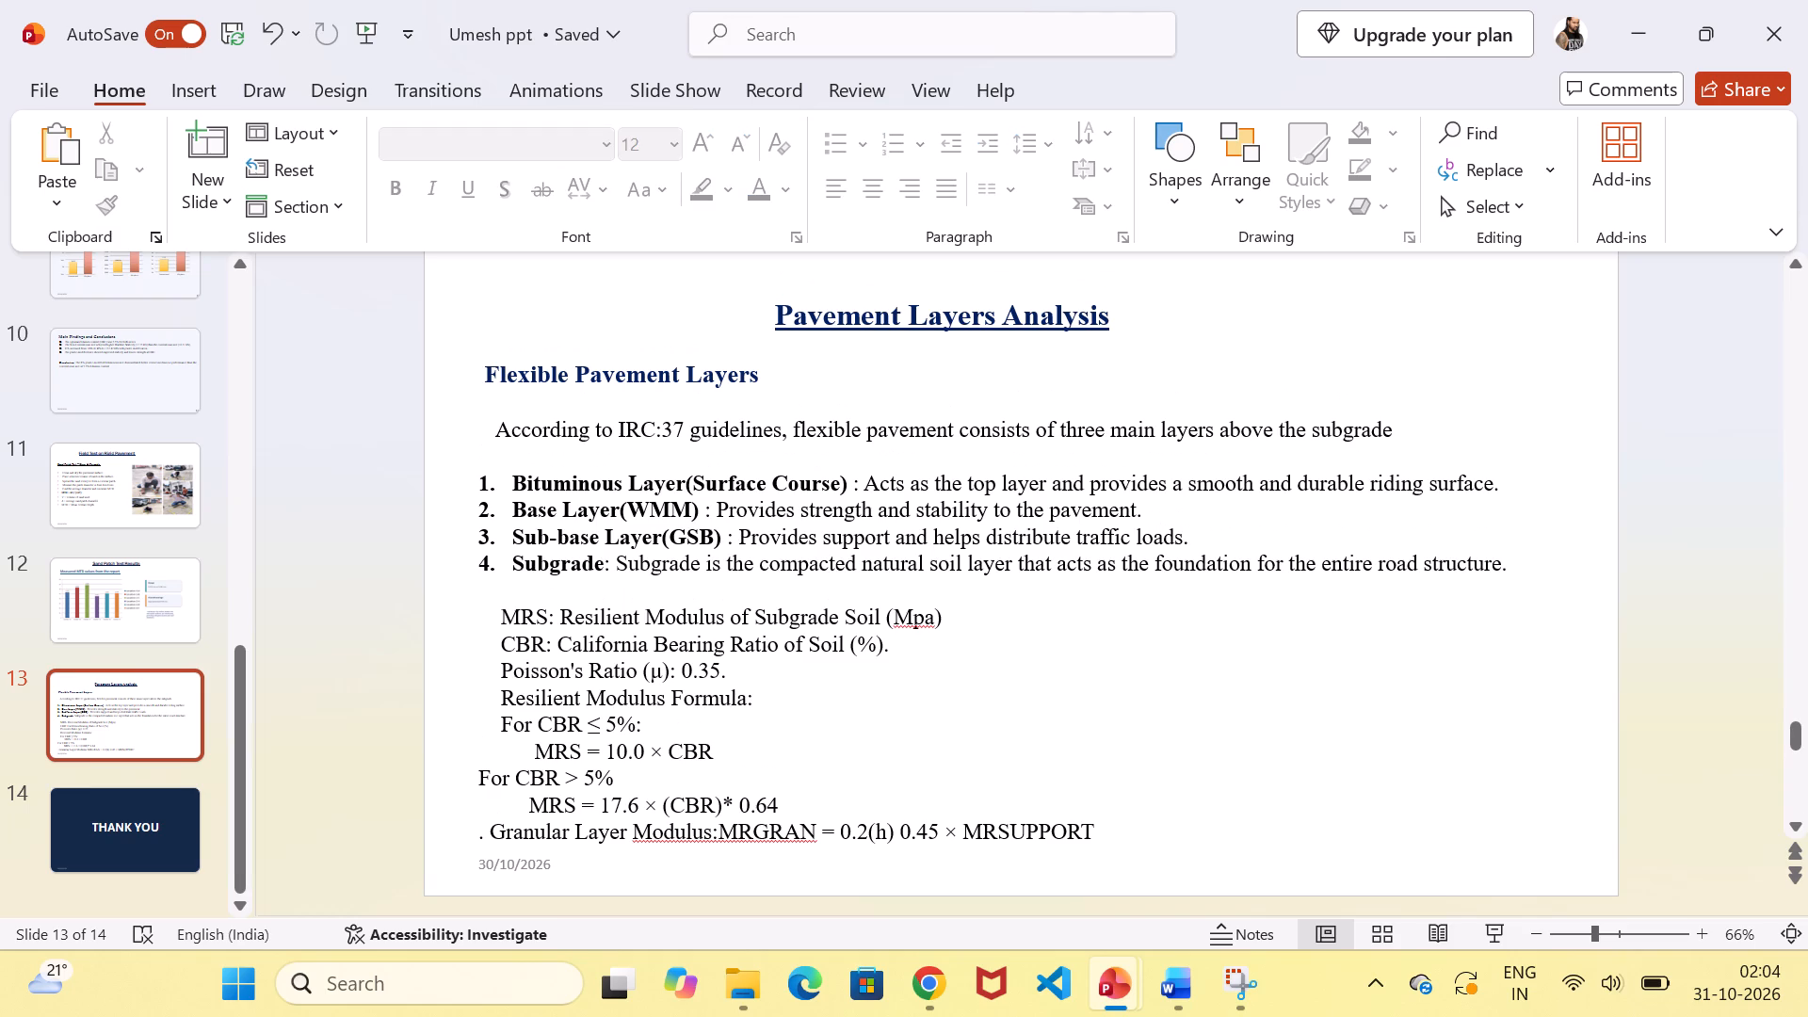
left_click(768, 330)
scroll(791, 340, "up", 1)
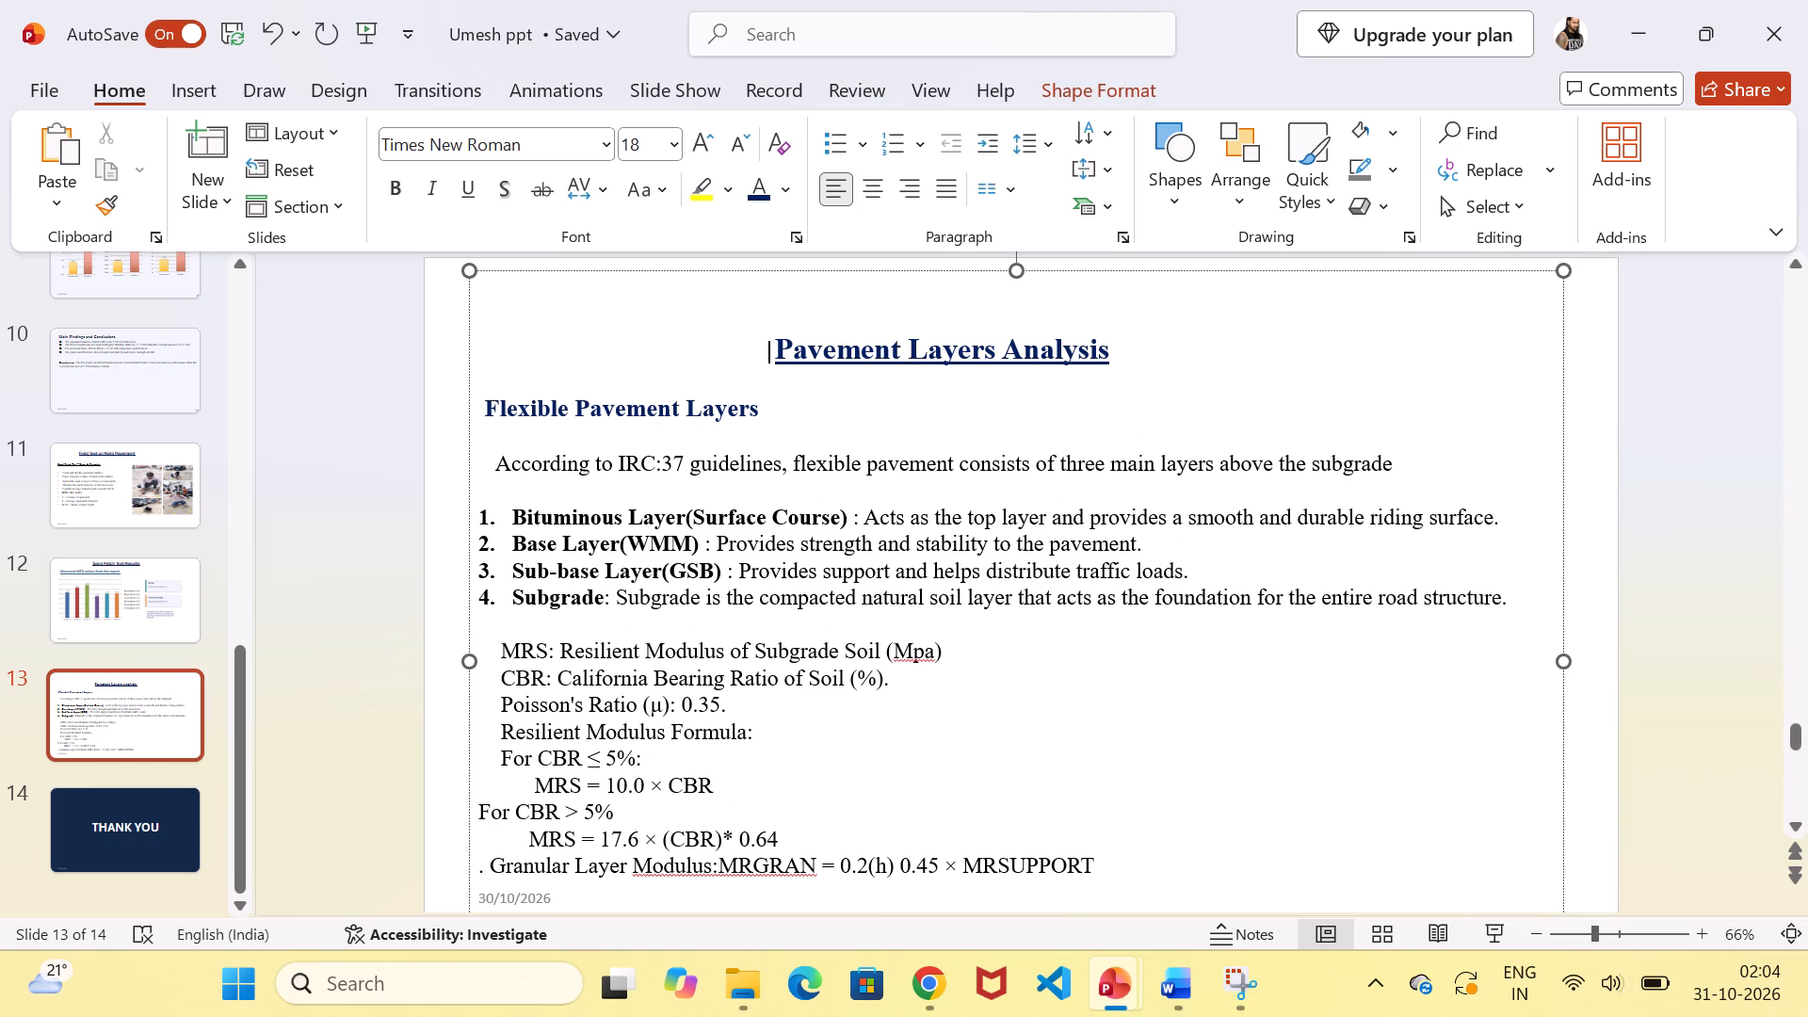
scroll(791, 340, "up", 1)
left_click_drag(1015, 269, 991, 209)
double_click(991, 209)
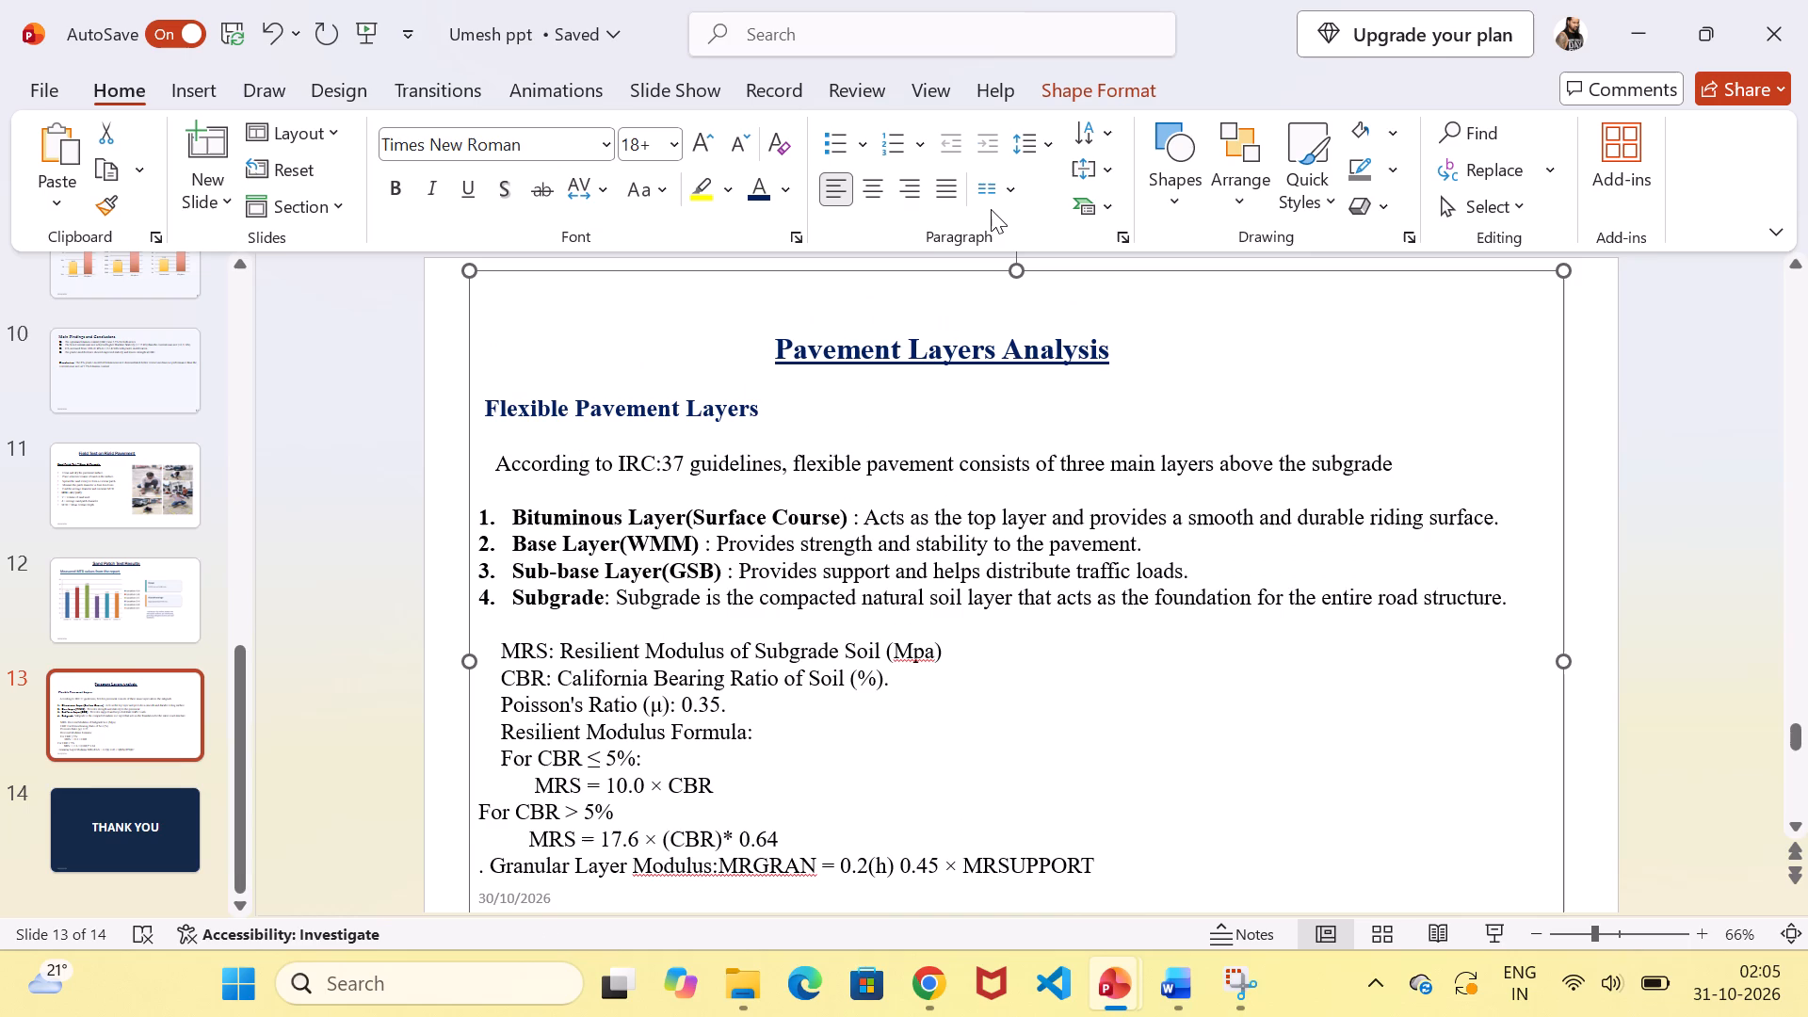
Delete the spaces and blank line before the "Pavement Layers Analysis" title so it sits at the top of the text box.
left_click(767, 345)
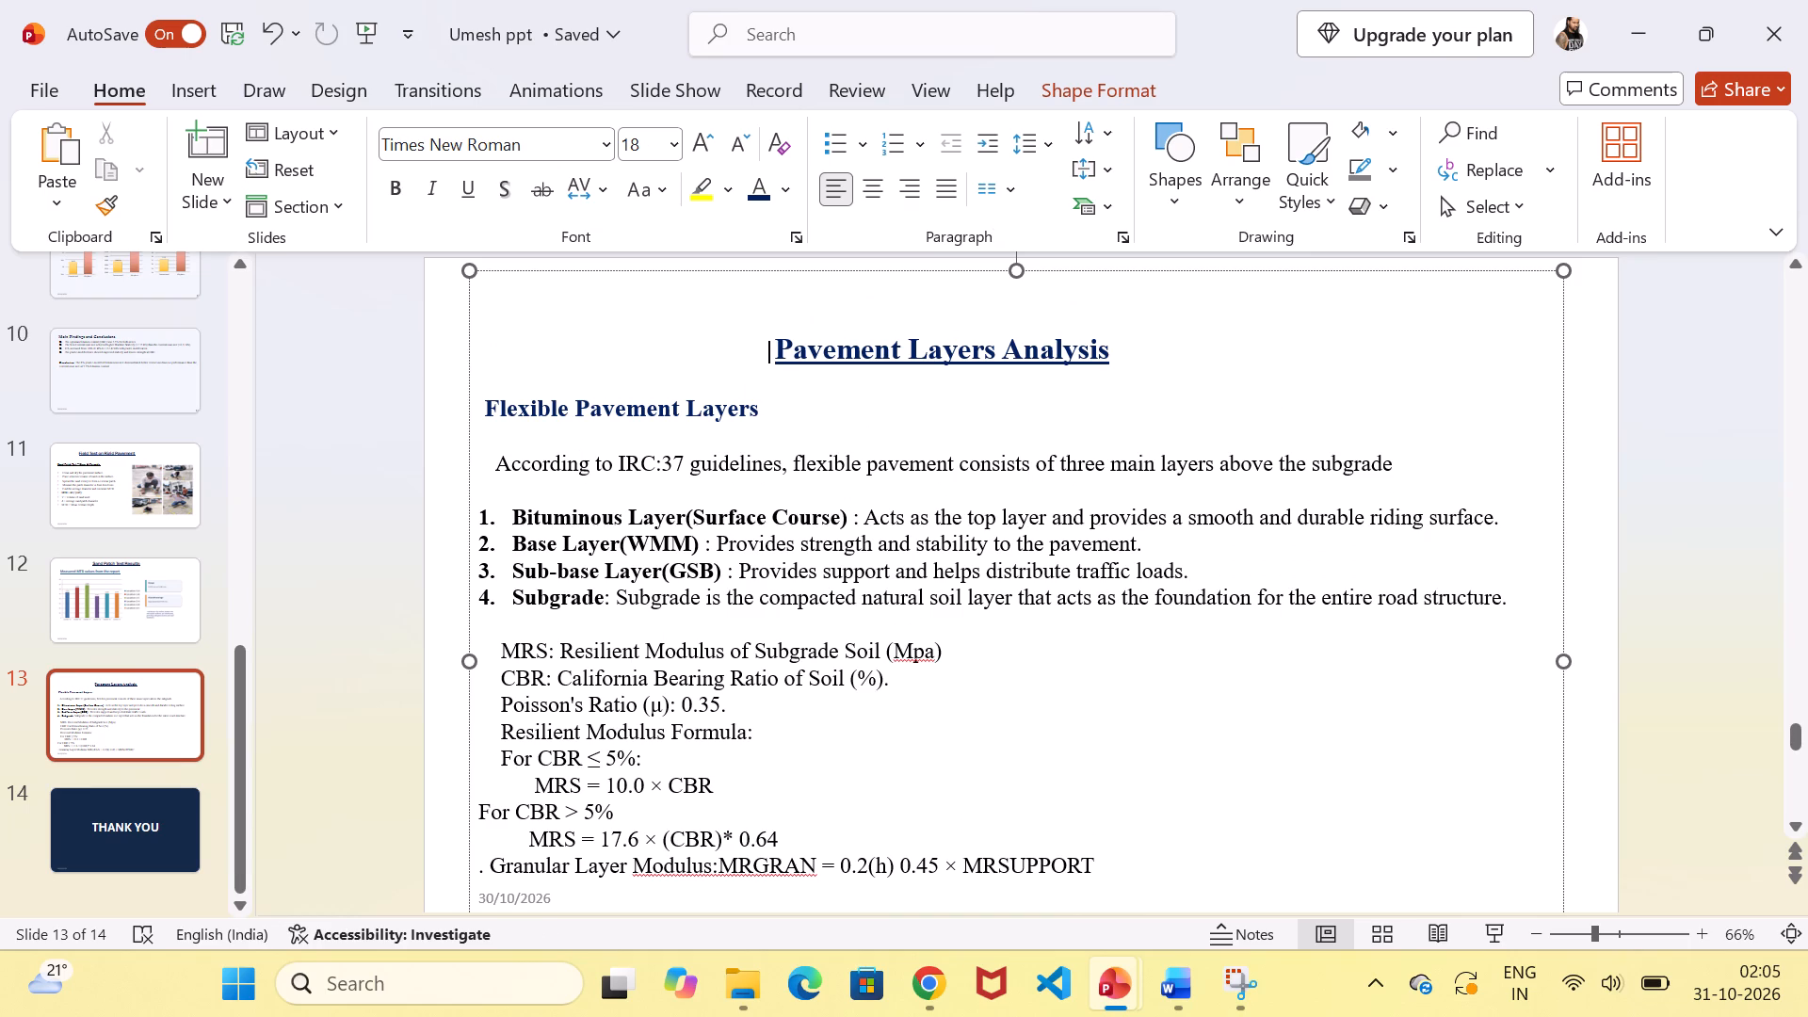
key("BackSpace")
key("BackSpace")
key("BackSpace")
key("BackSpace")
key("BackSpace")
key("BackSpace")
key("BackSpace")
key("BackSpace")
key("BackSpace")
key("BackSpace")
key("BackSpace")
key("BackSpace")
key("BackSpace")
key("BackSpace")
key("BackSpace")
key("BackSpace")
key("BackSpace")
key("BackSpace")
key("BackSpace")
key("BackSpace")
key("BackSpace")
key("BackSpace")
key("BackSpace")
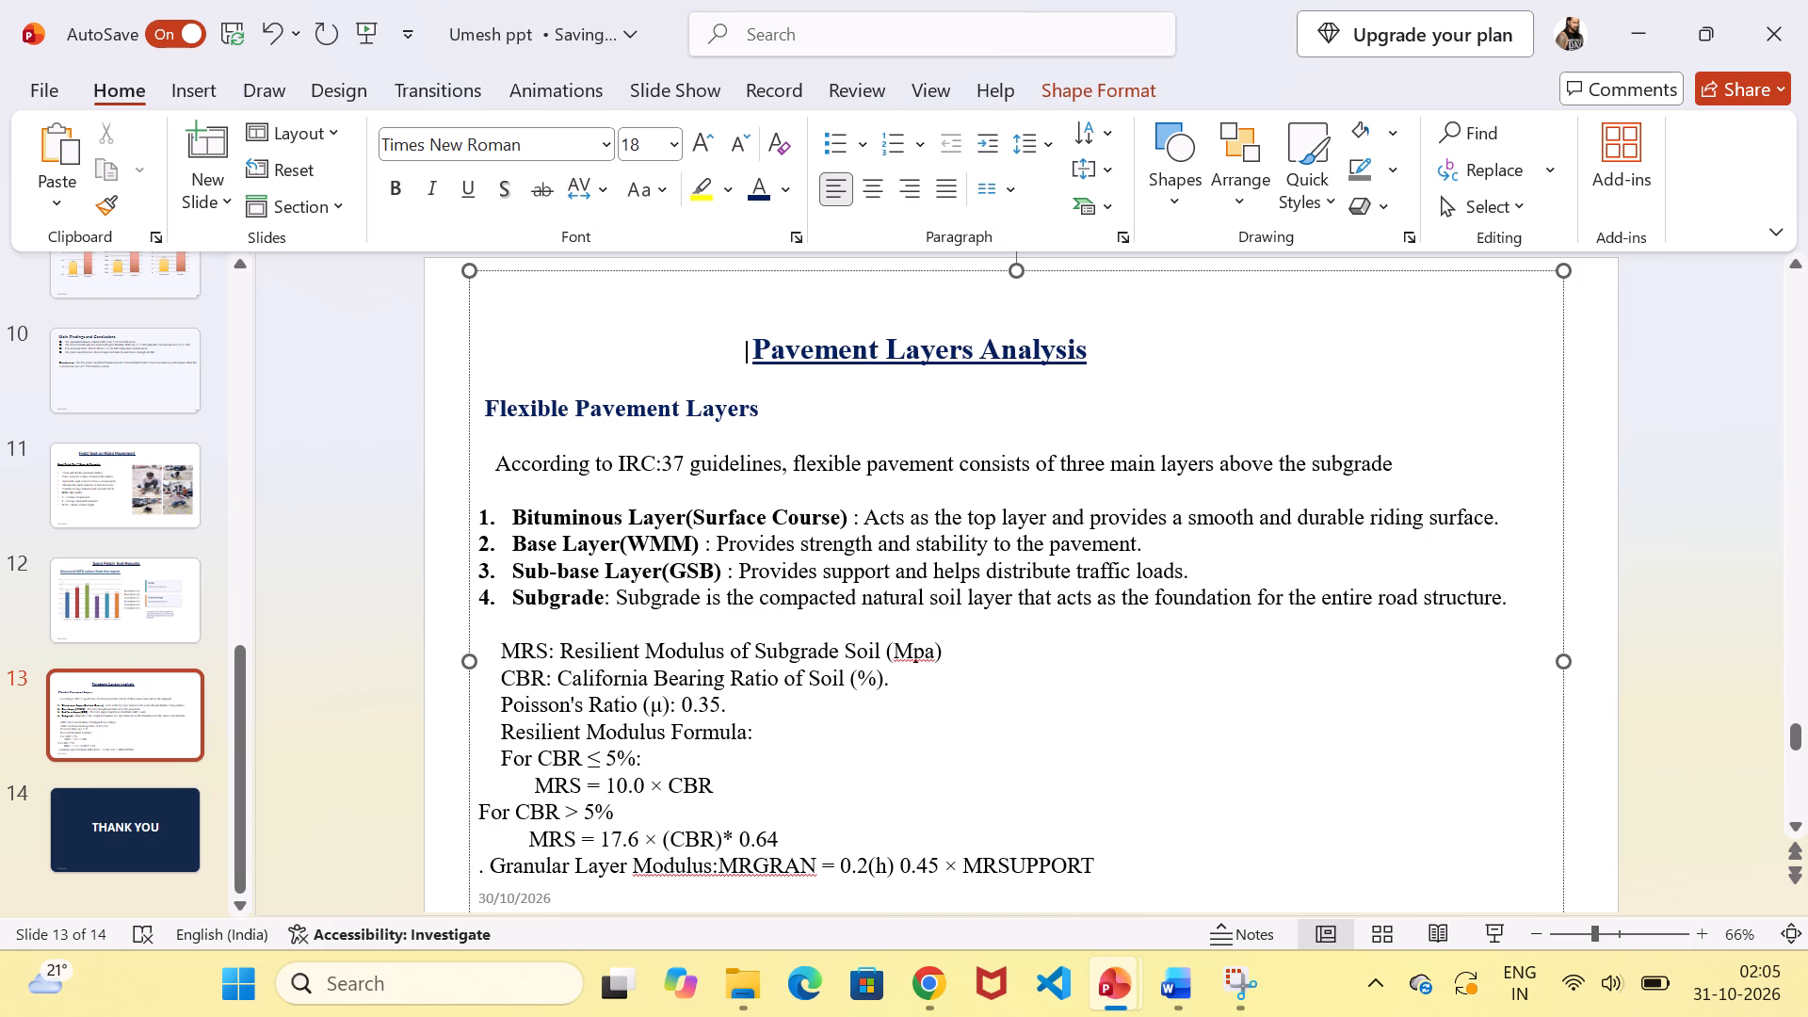
key("BackSpace")
key("BackSpace")
key("BackSpace")
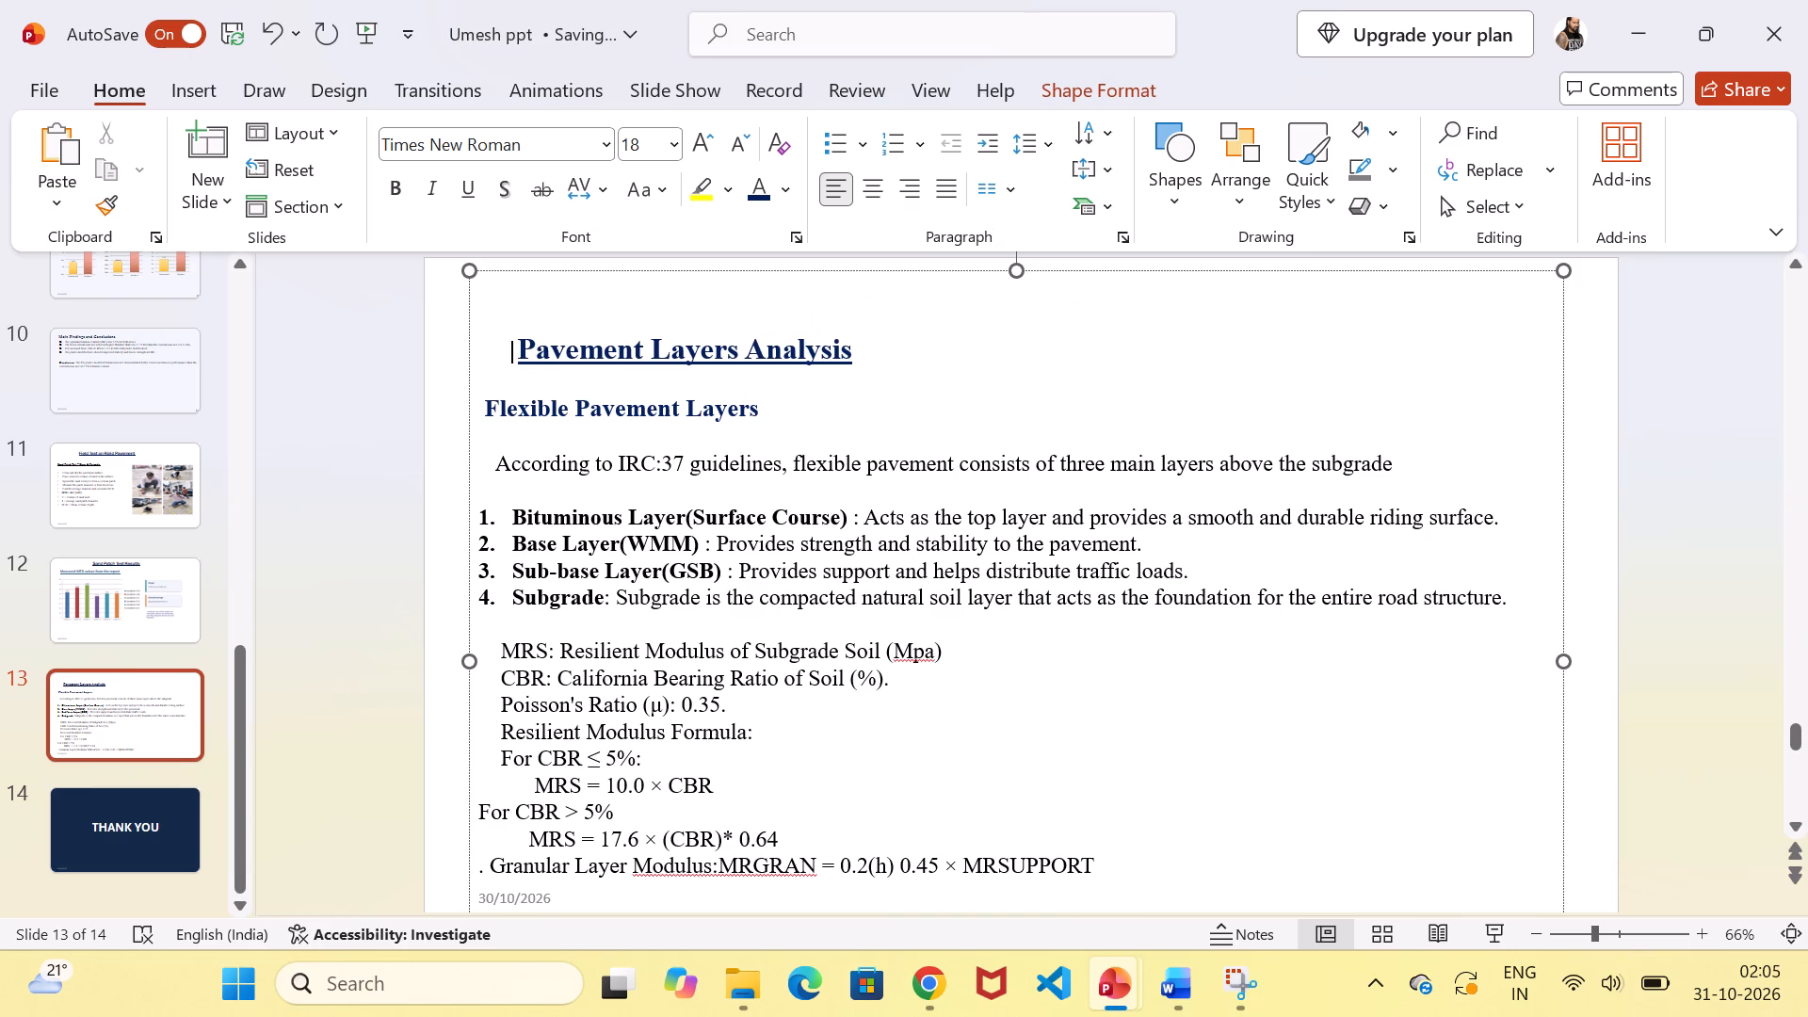
key("BackSpace")
key("BackSpace")
key("BackSpace")
key("BackSpace")
key("BackSpace")
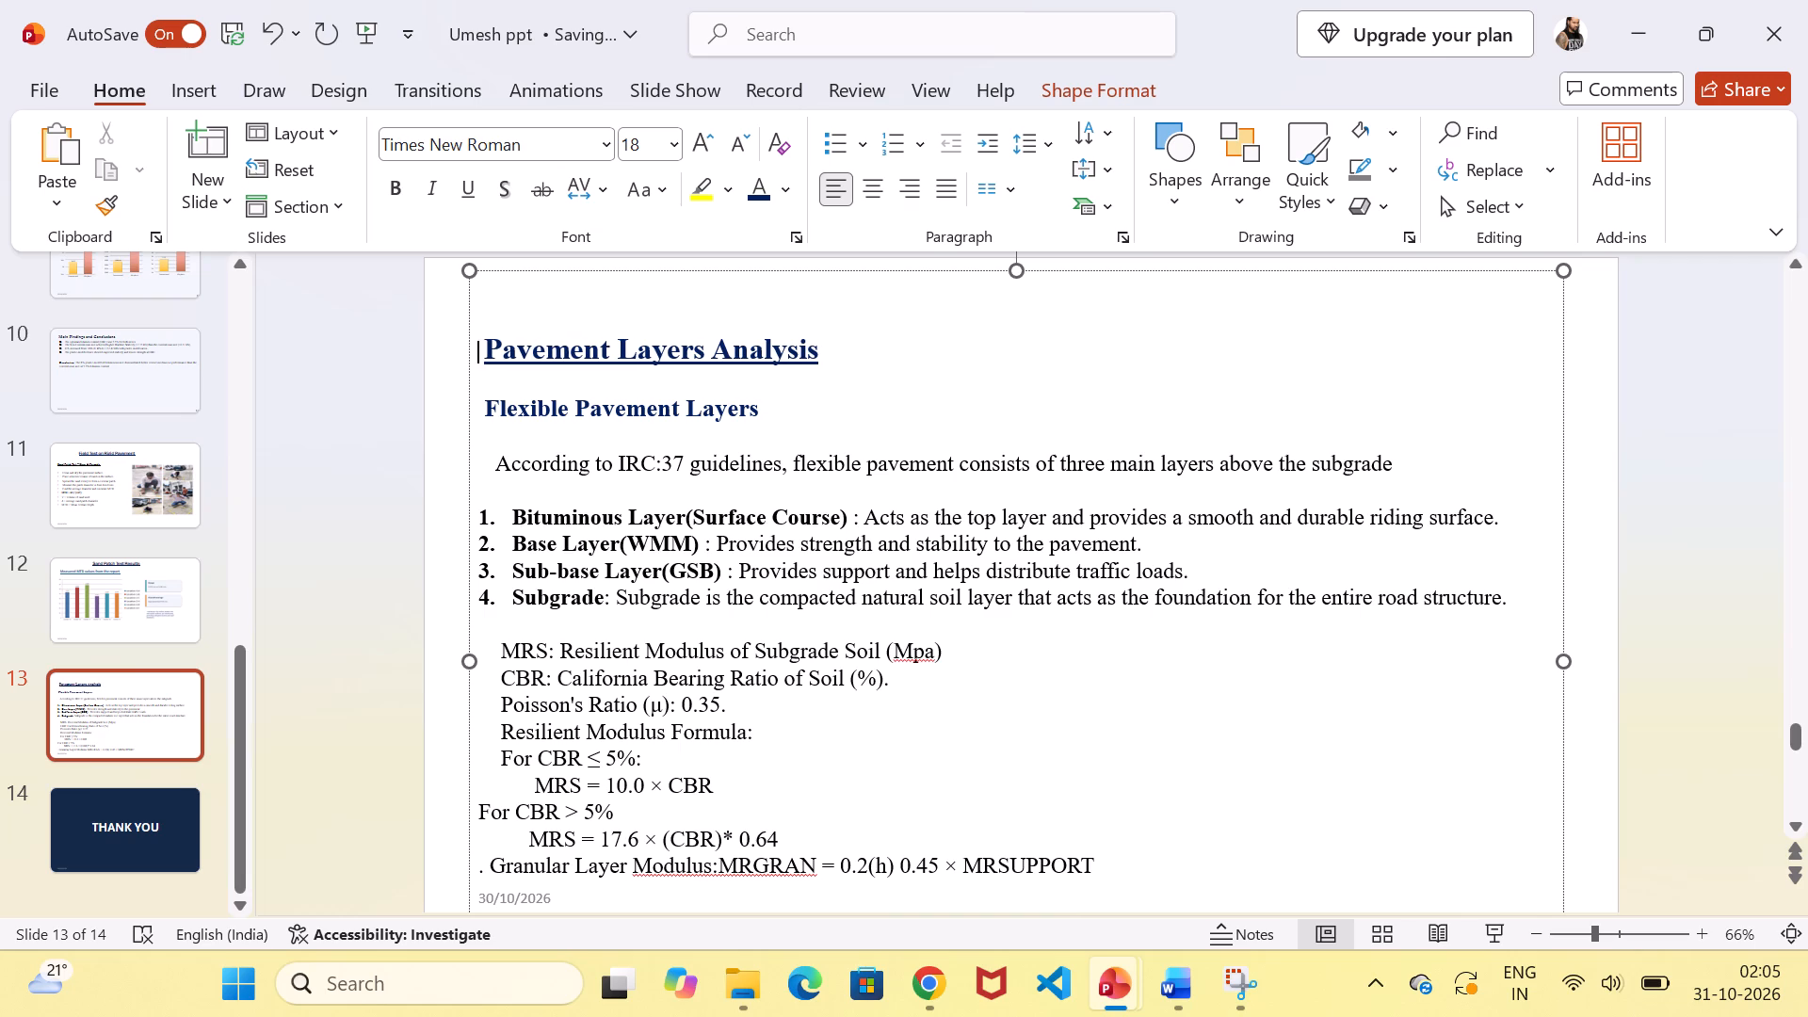
key("BackSpace")
key("BackSpace")
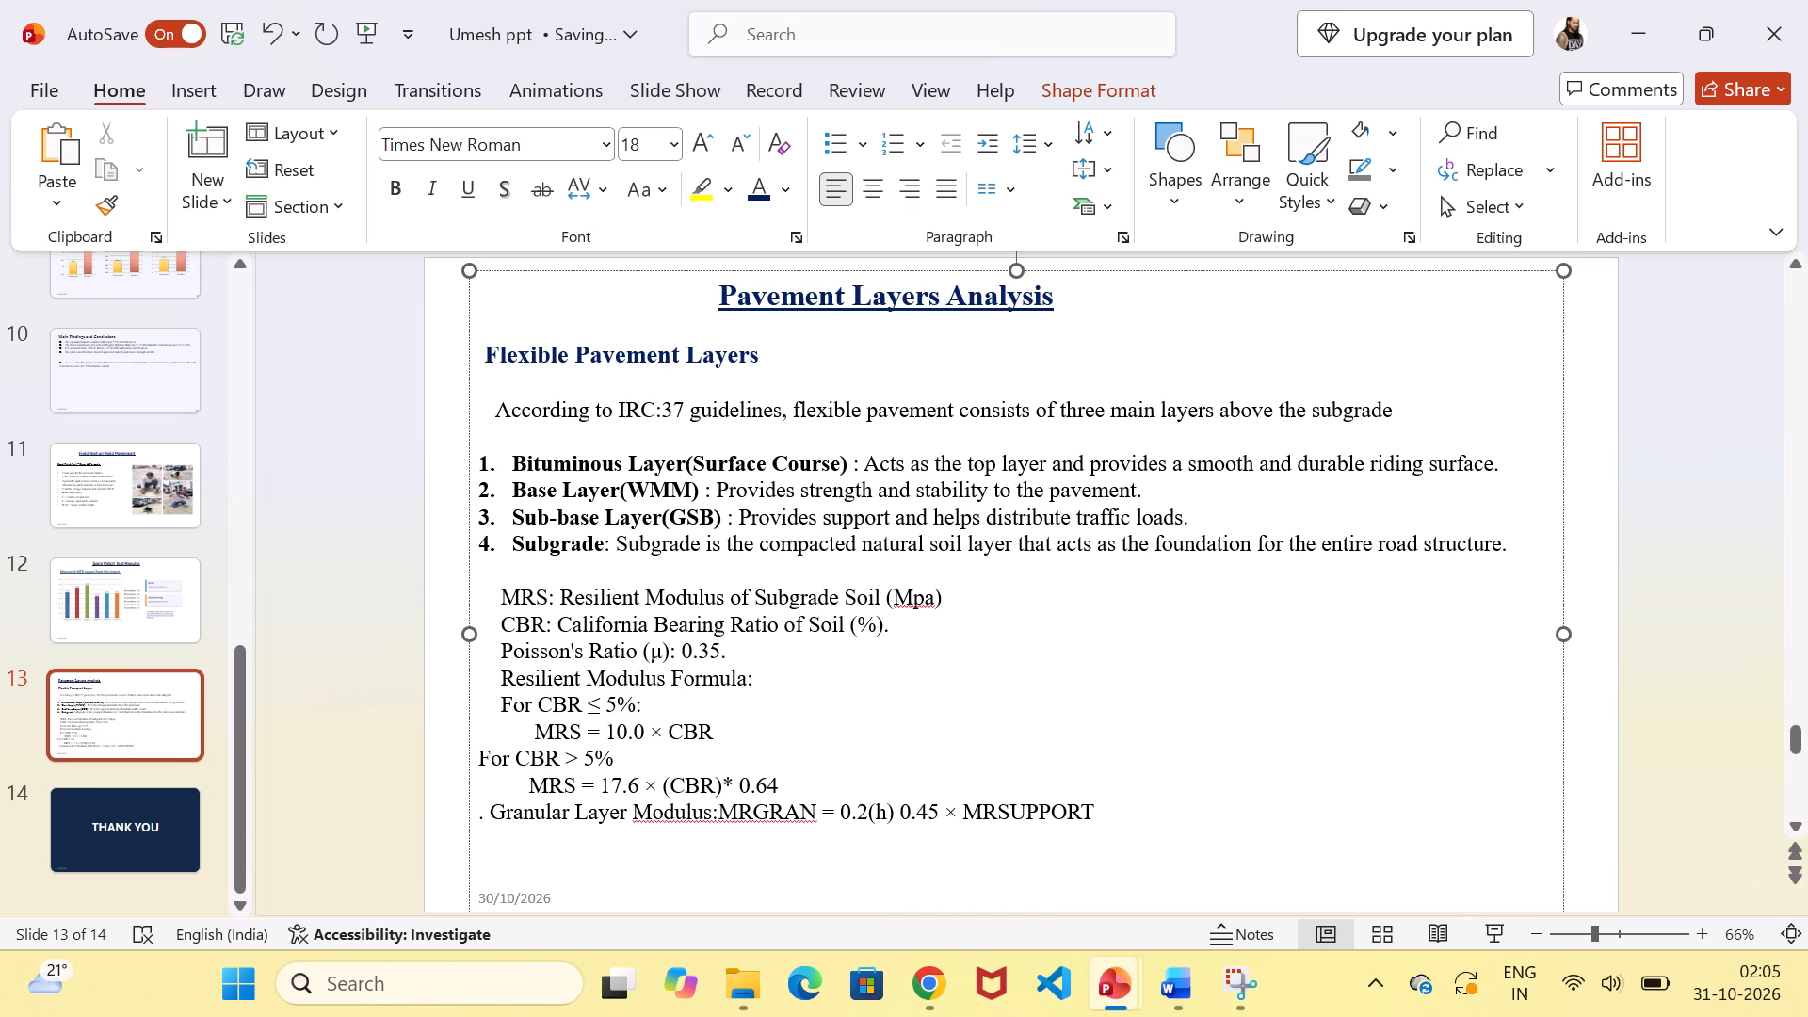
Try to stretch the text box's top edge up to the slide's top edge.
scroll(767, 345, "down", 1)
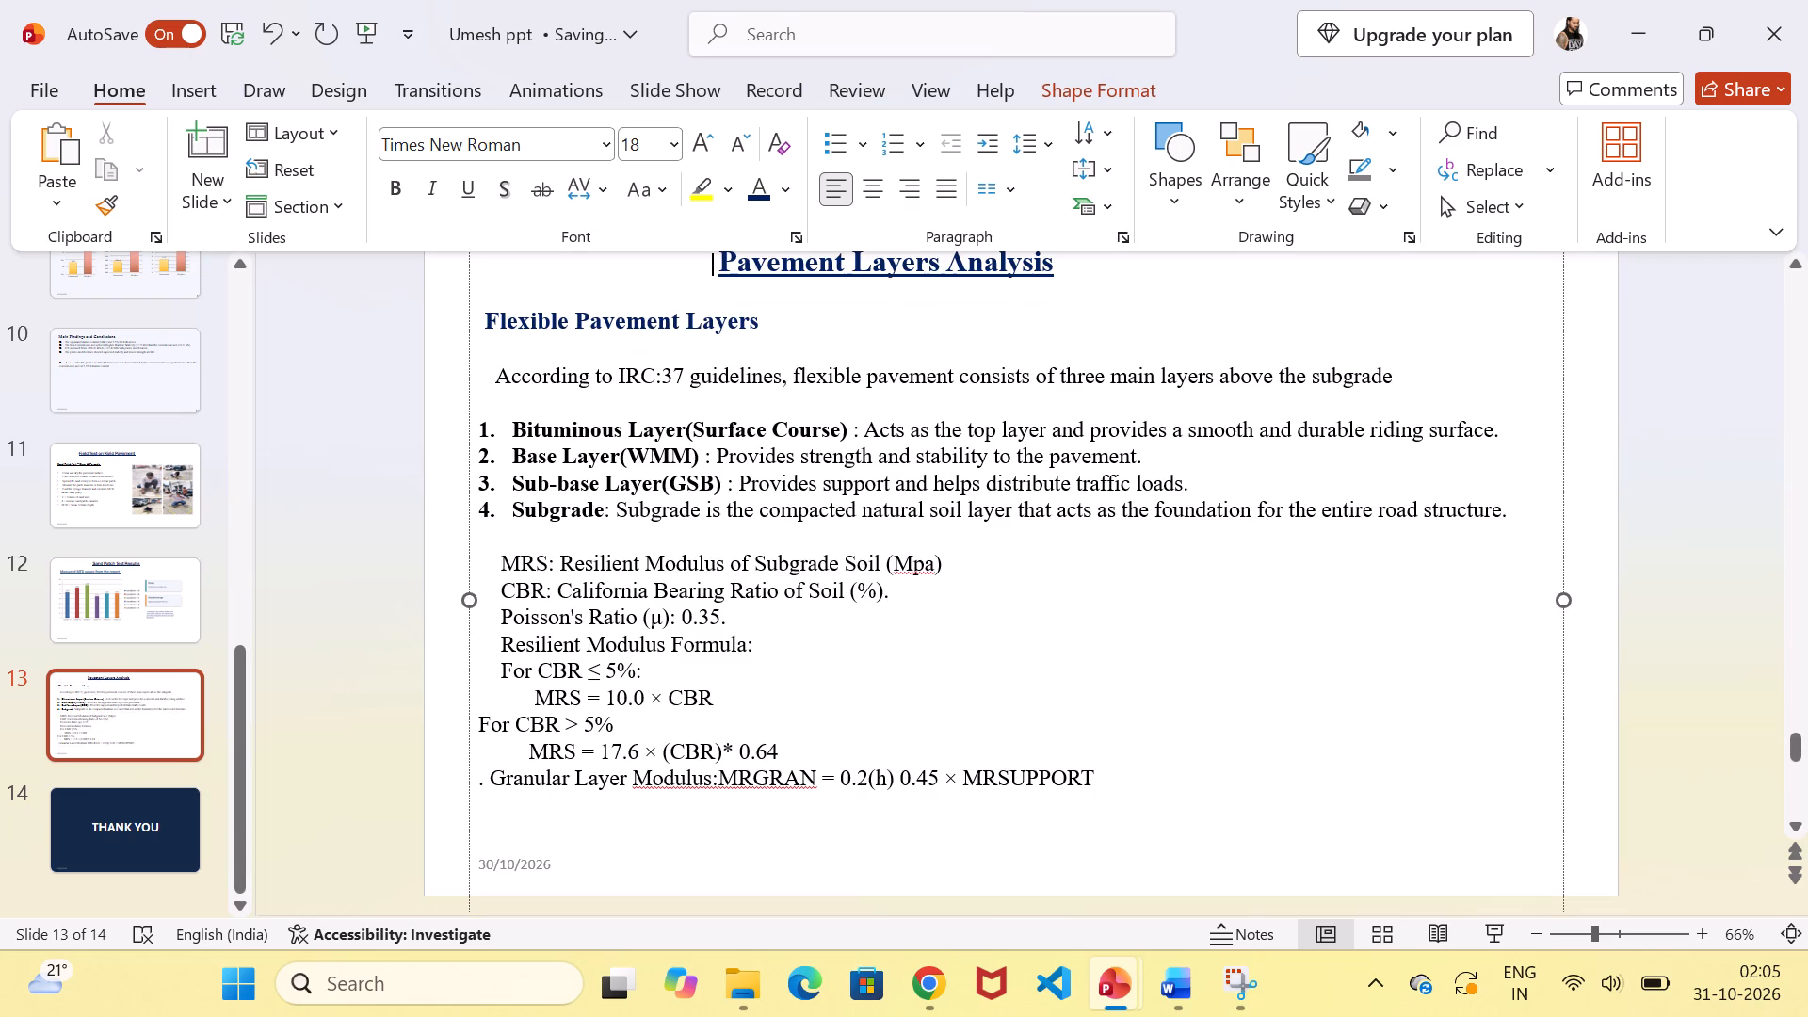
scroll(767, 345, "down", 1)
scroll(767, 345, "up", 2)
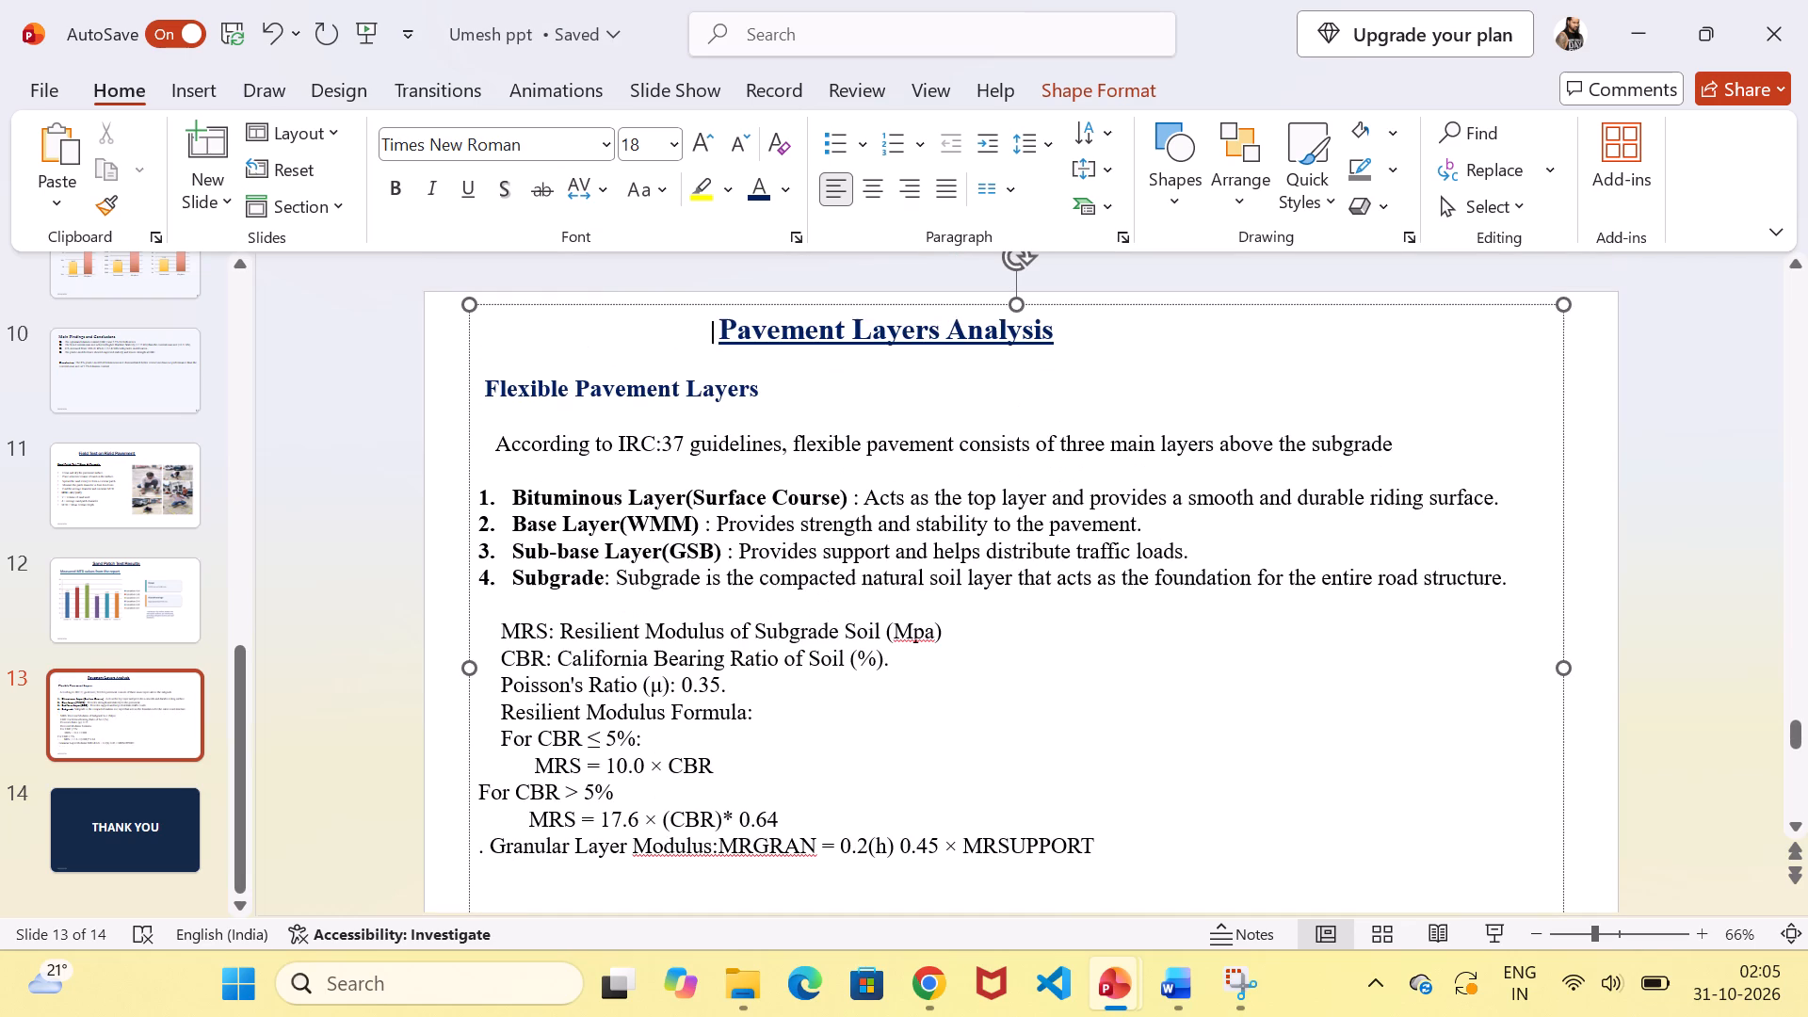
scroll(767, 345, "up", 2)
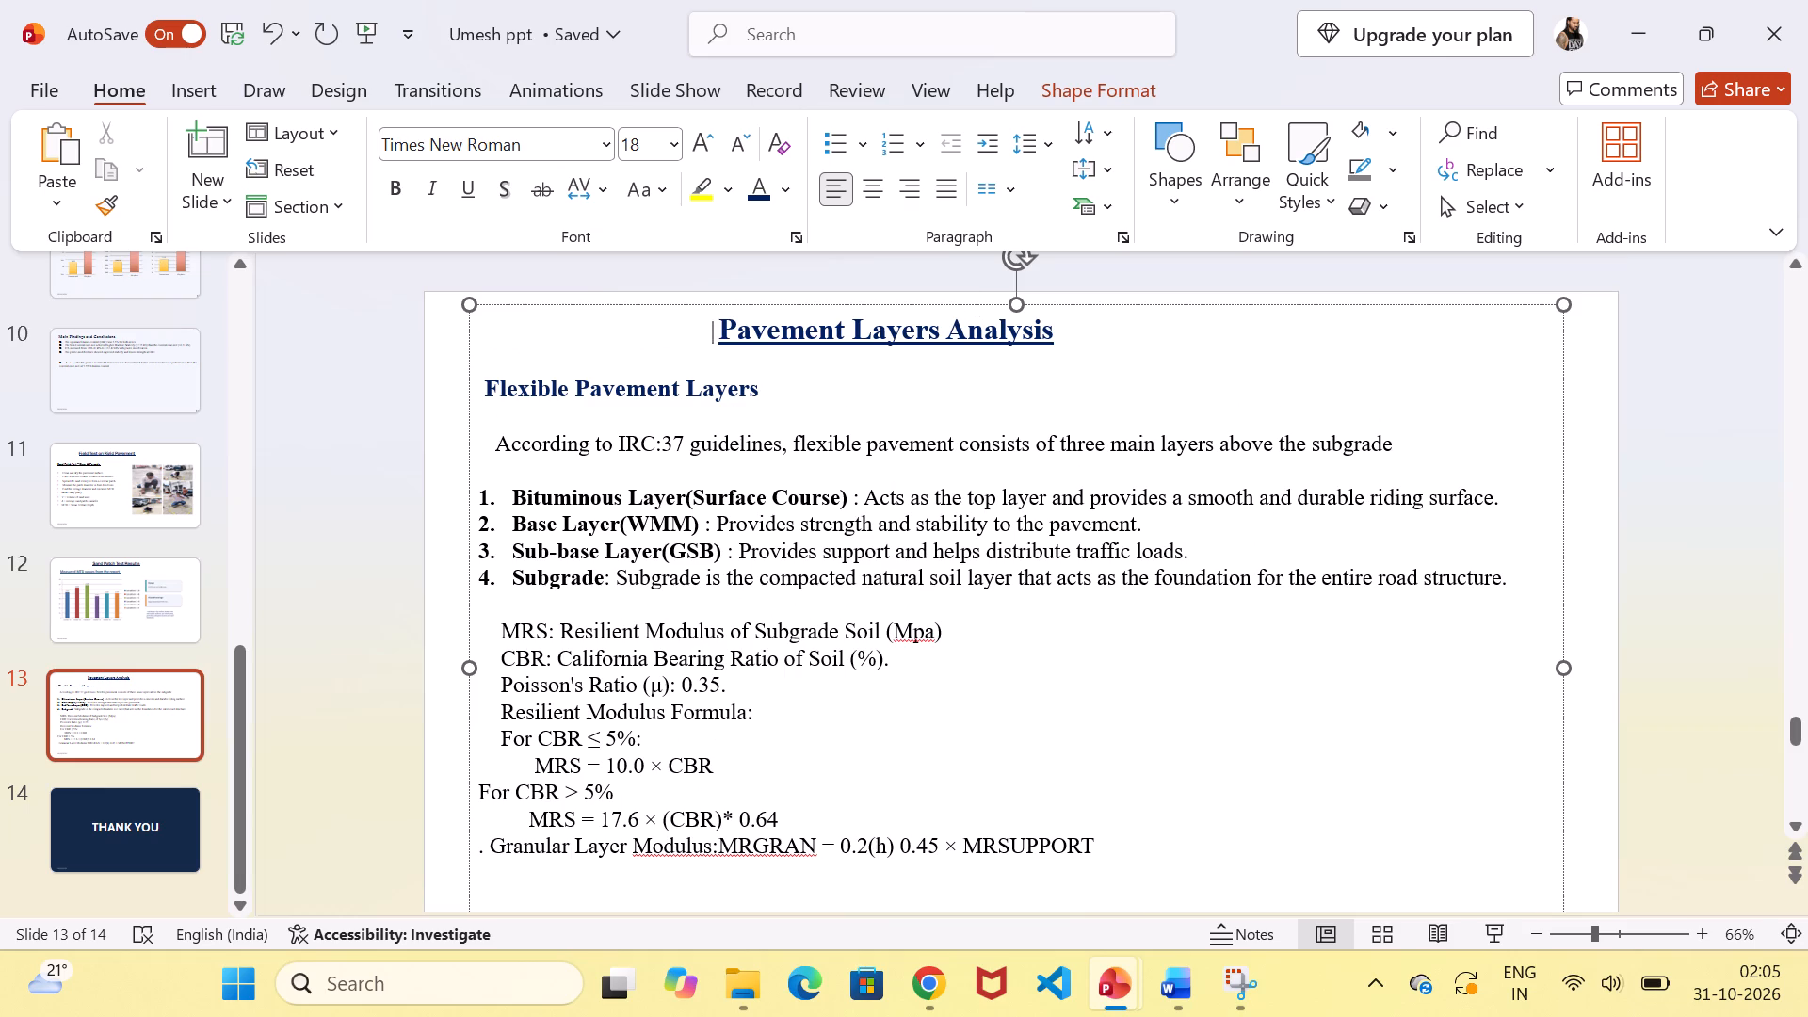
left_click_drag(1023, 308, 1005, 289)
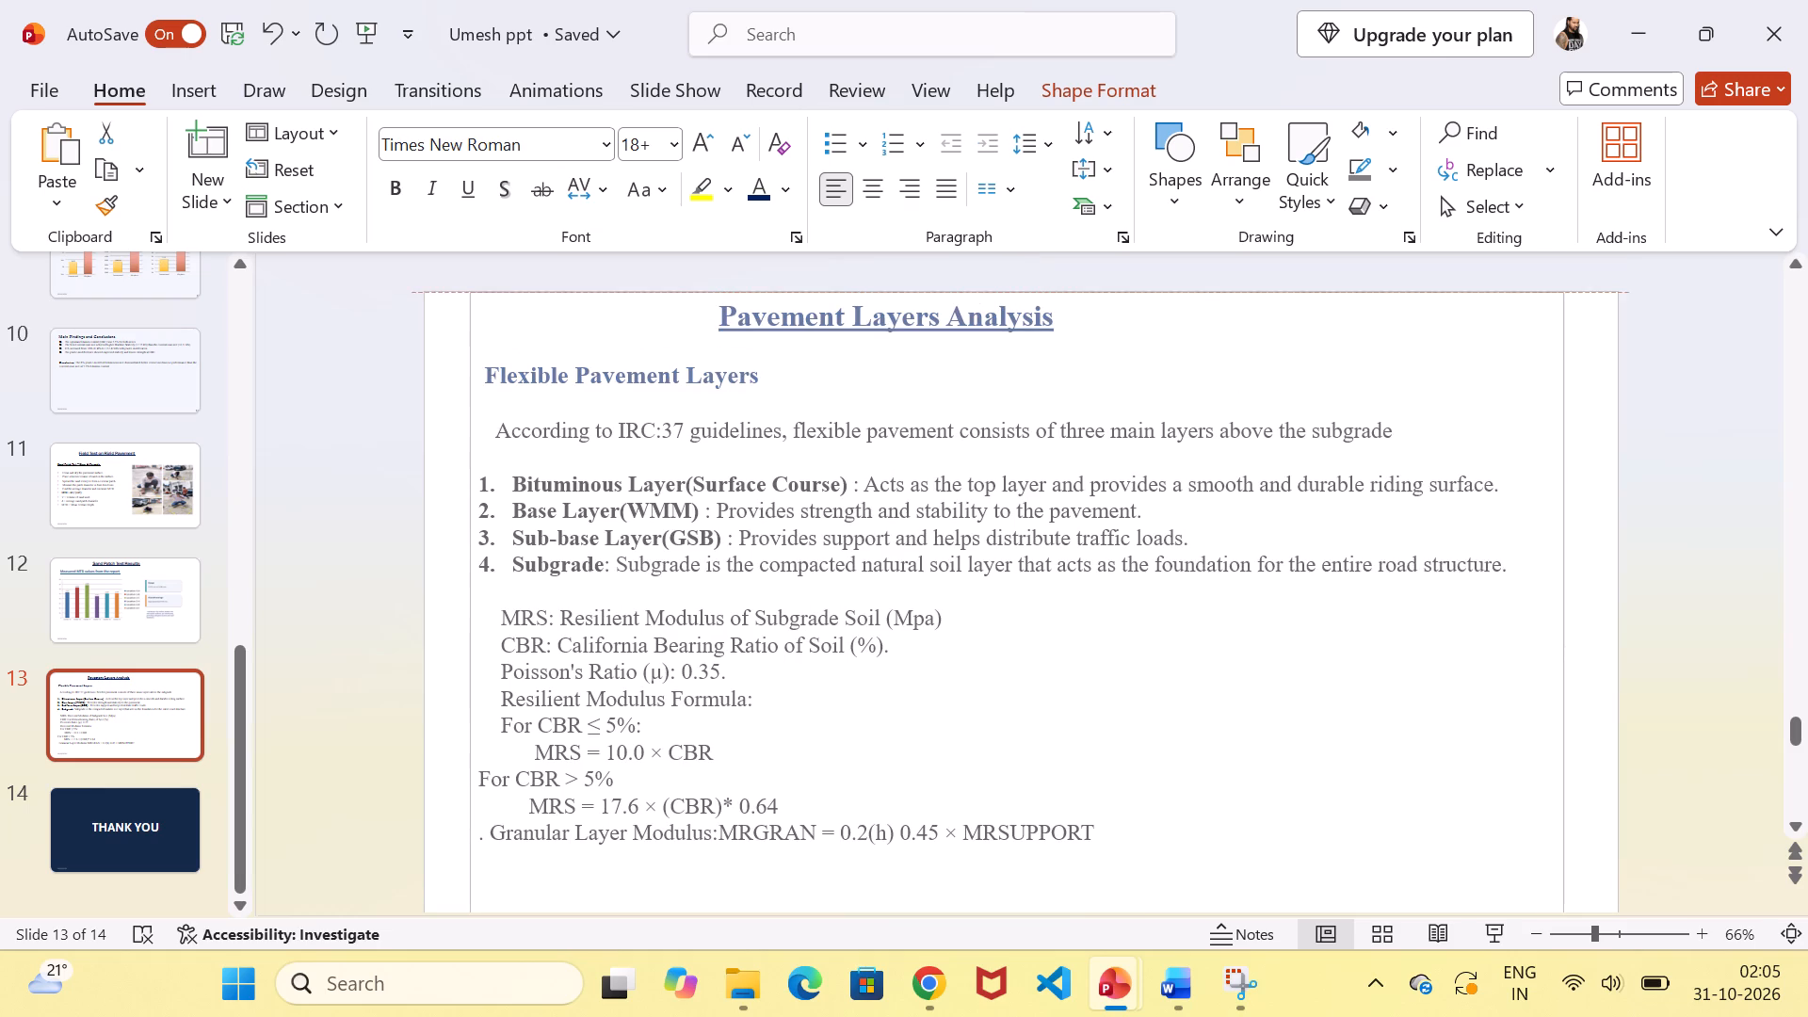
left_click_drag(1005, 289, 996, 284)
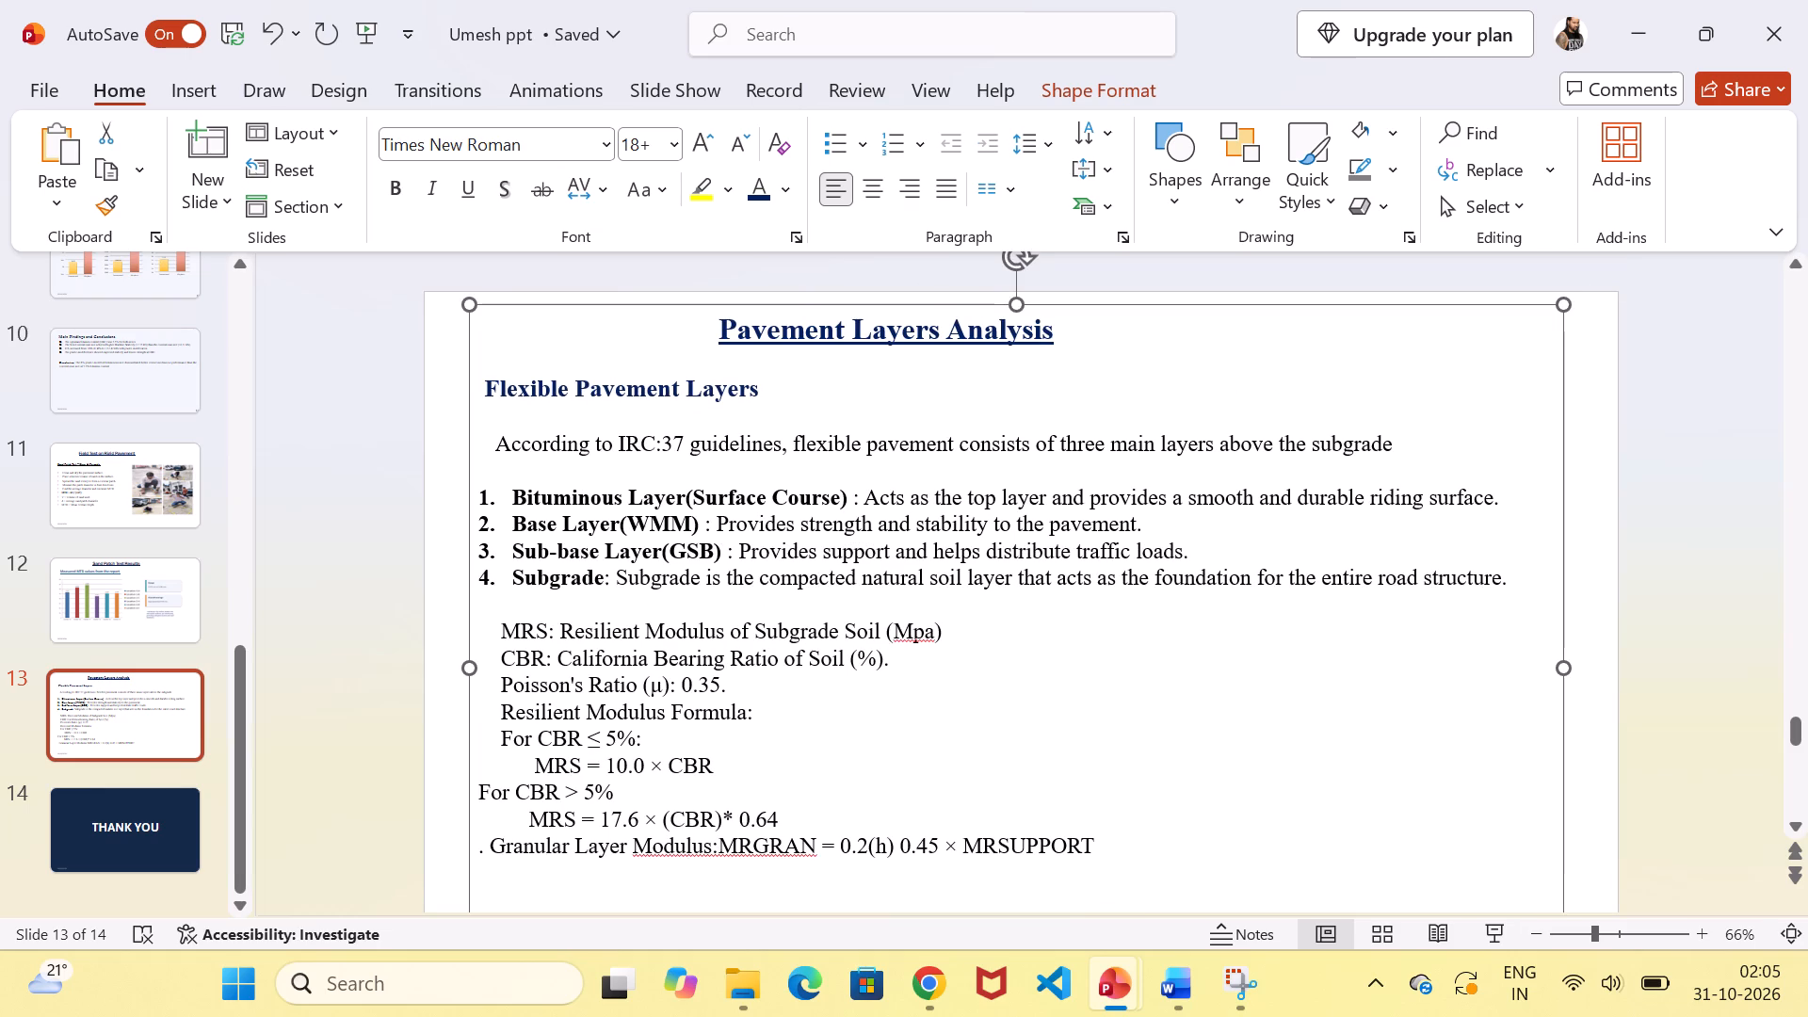
Widen the content text box on both sides so it spans nearly the full width of the slide.
left_click_drag(473, 303, 438, 303)
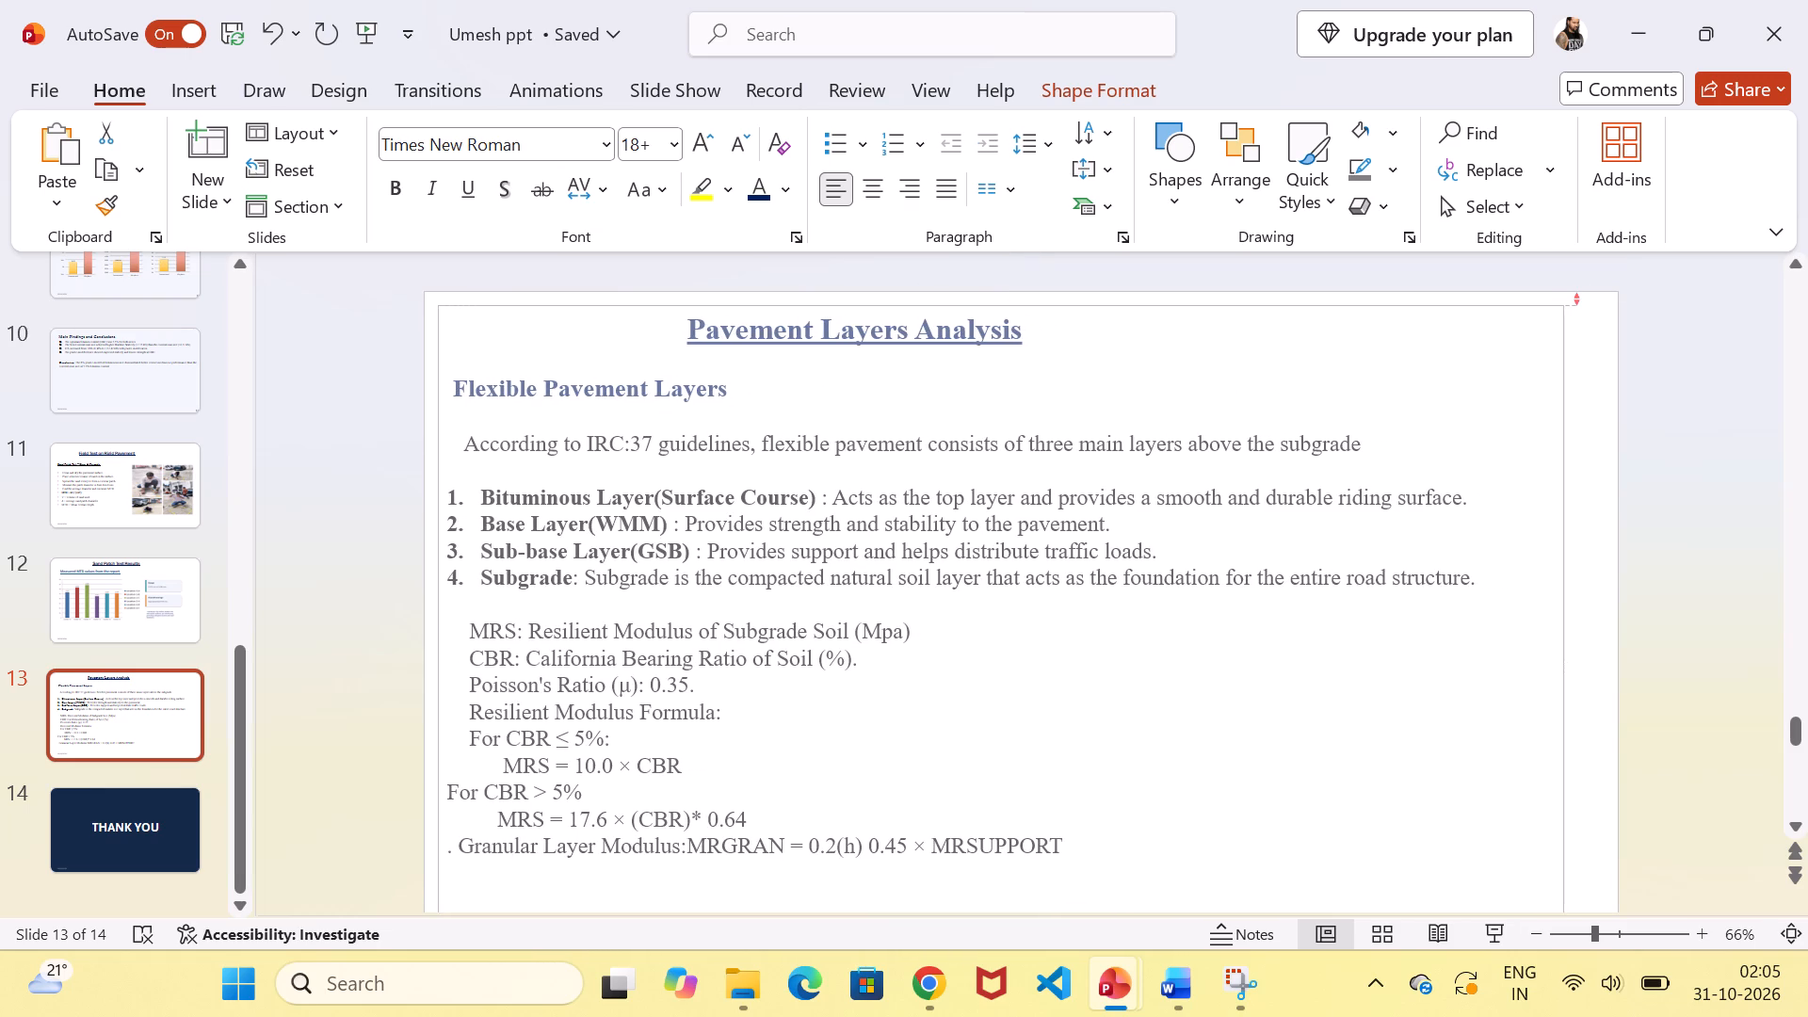
left_click_drag(438, 303, 447, 305)
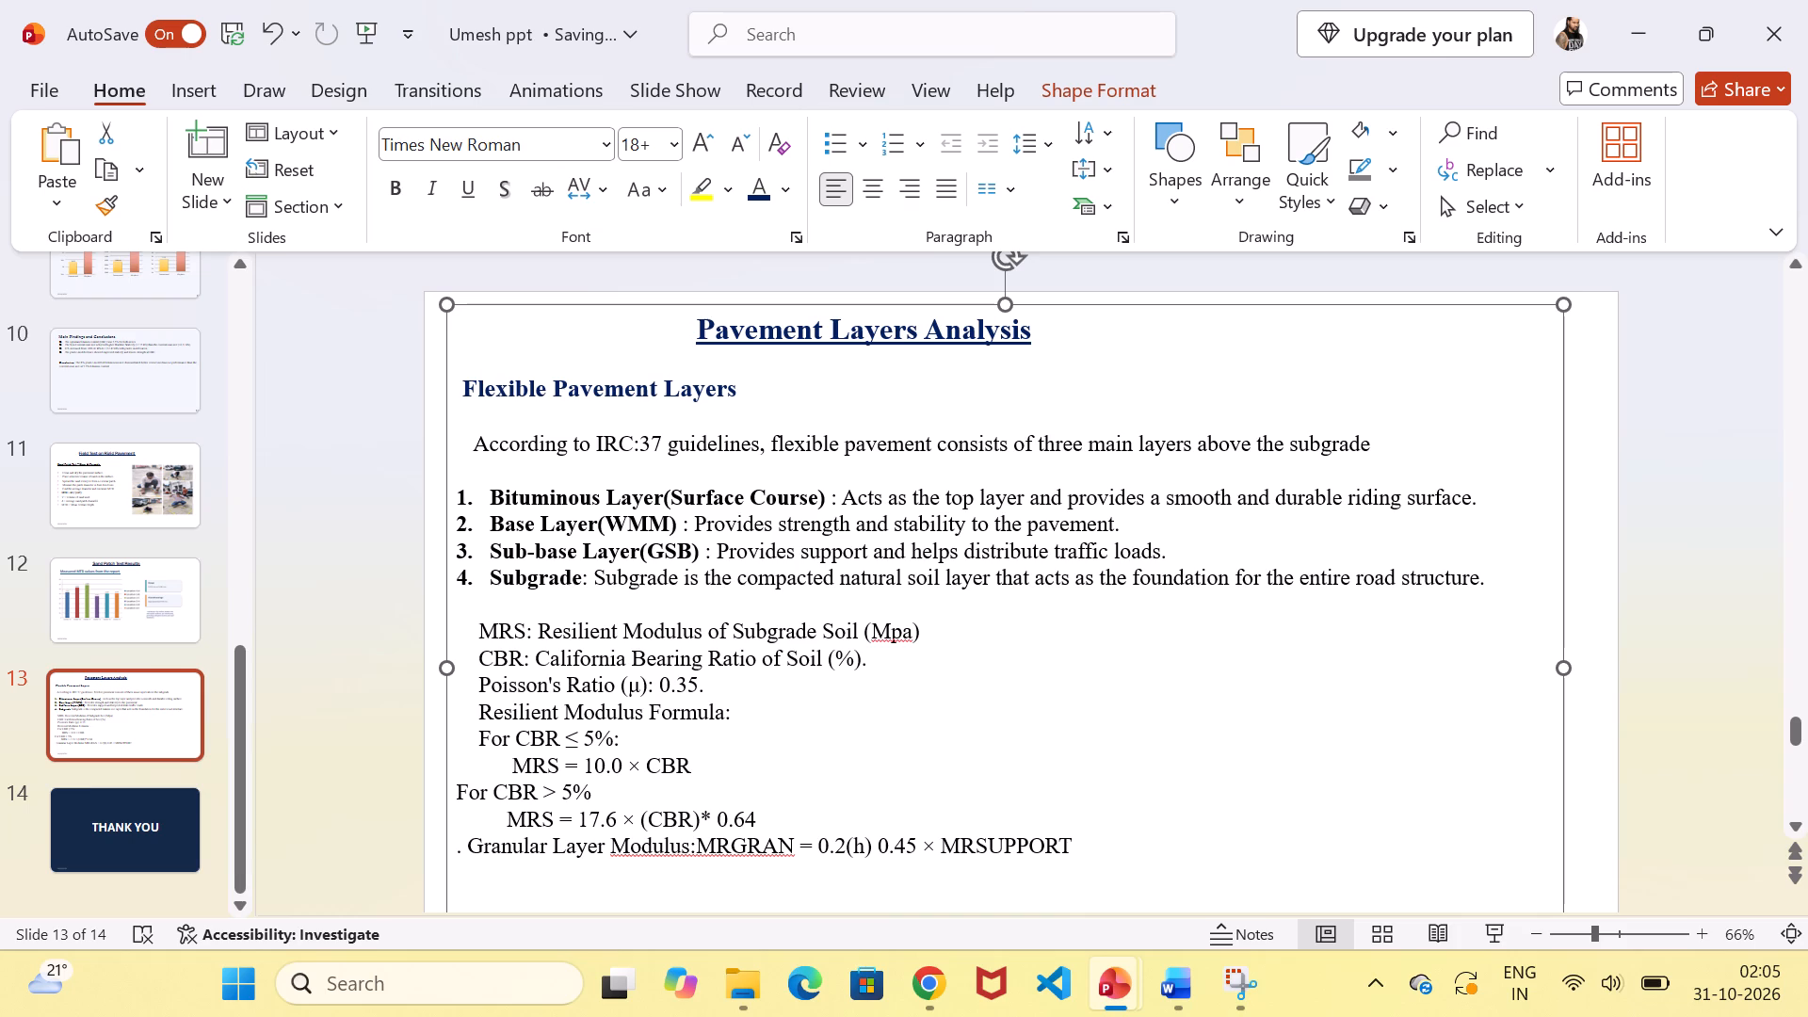
left_click_drag(1562, 661, 1594, 666)
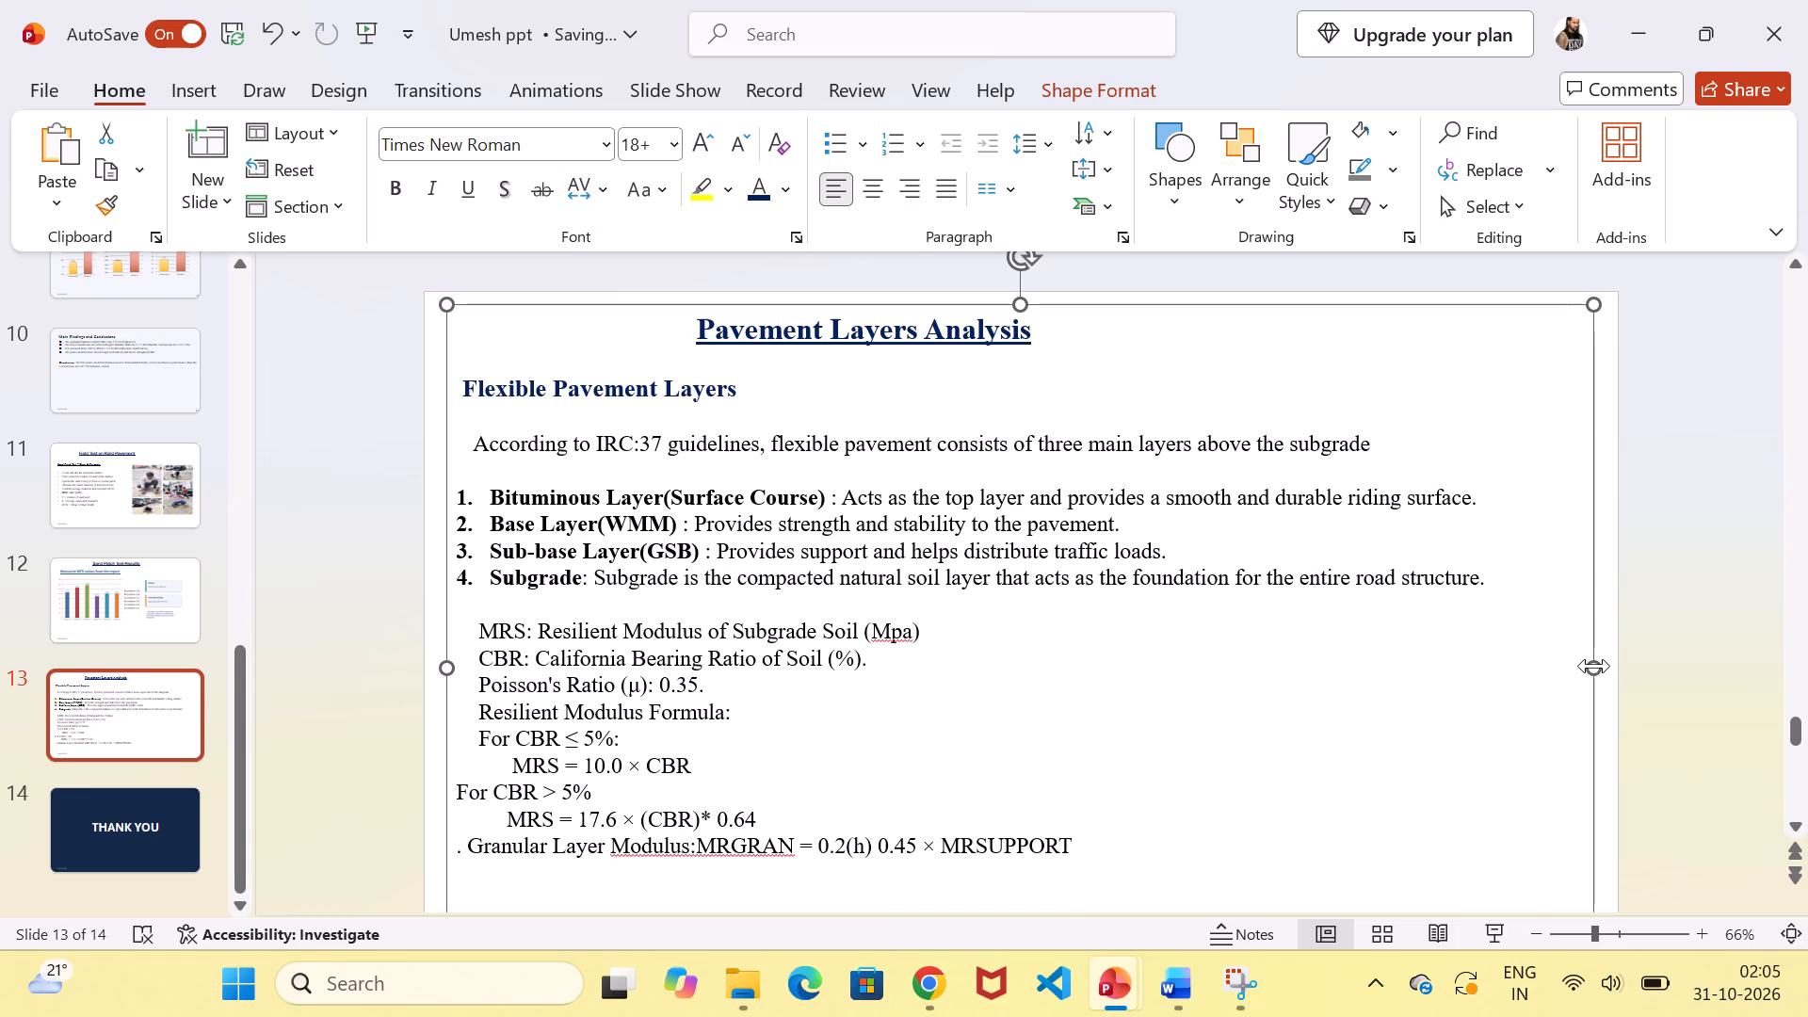
left_click(1715, 589)
Insert eleven spaces before the "Pavement Layers Analysis" title on slide 13 to shift it toward the slide's centre.
scroll(971, 589, "up", 1)
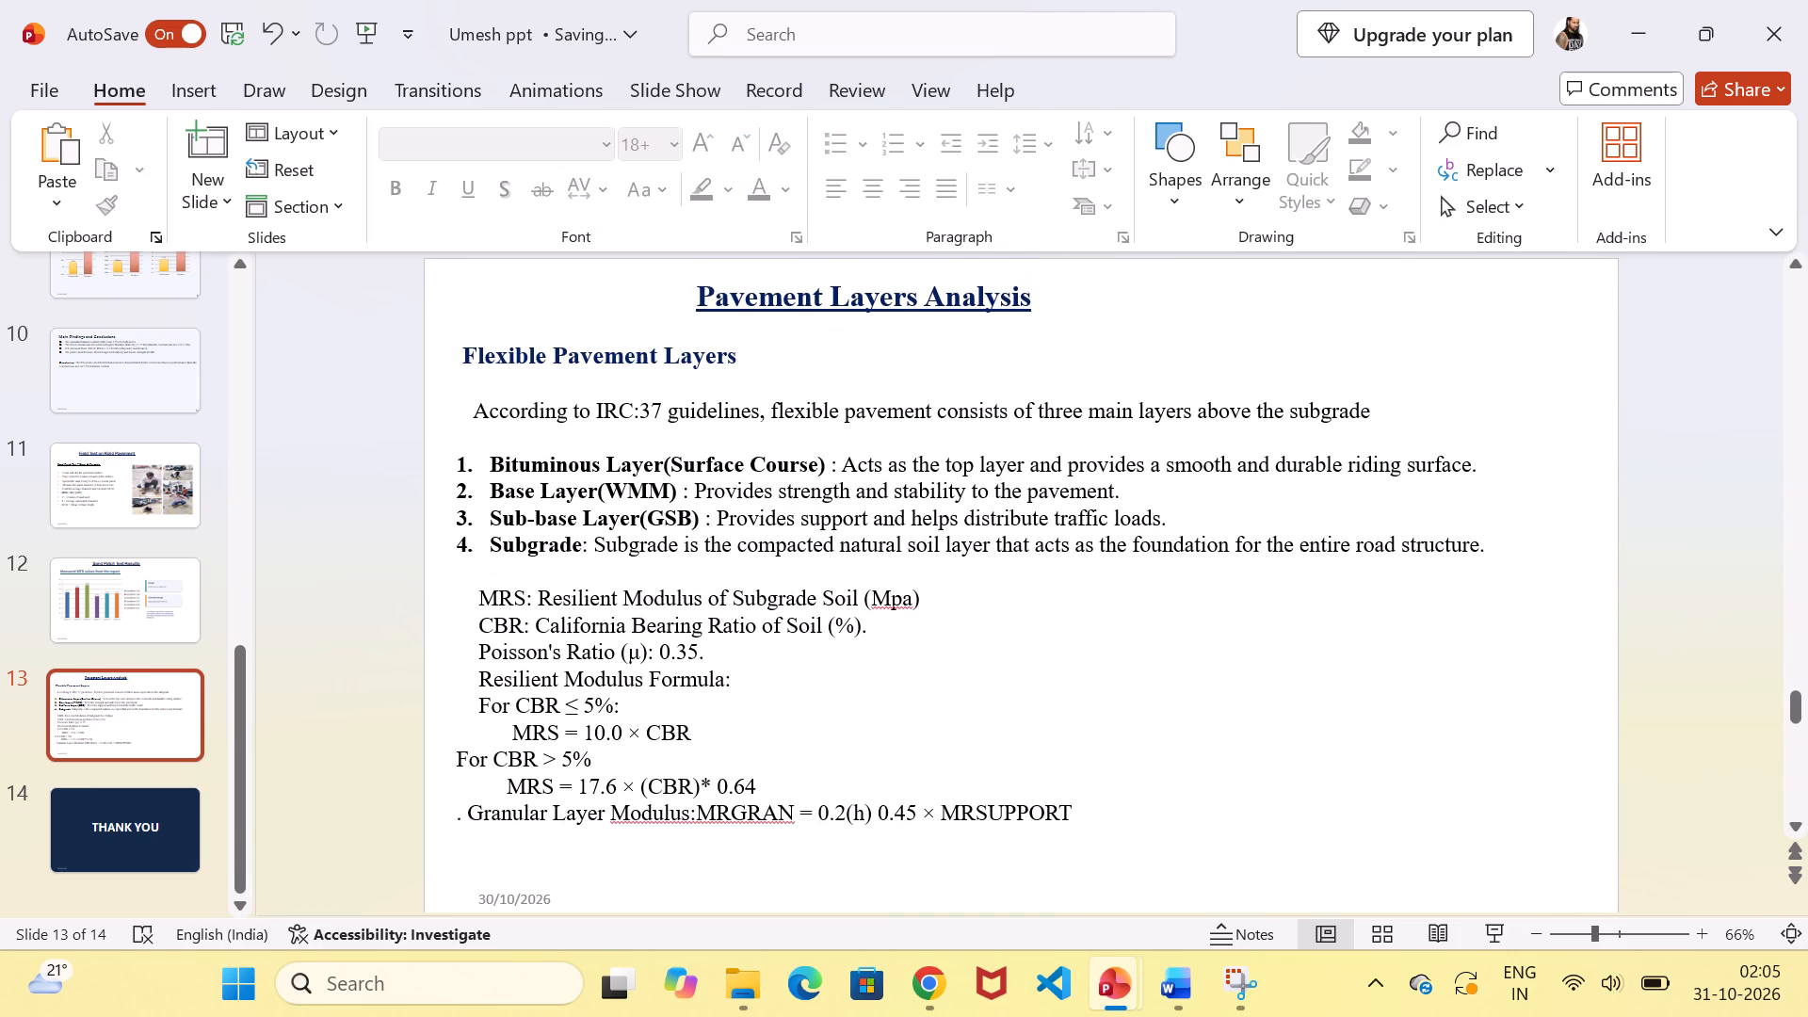
scroll(971, 589, "up", 1)
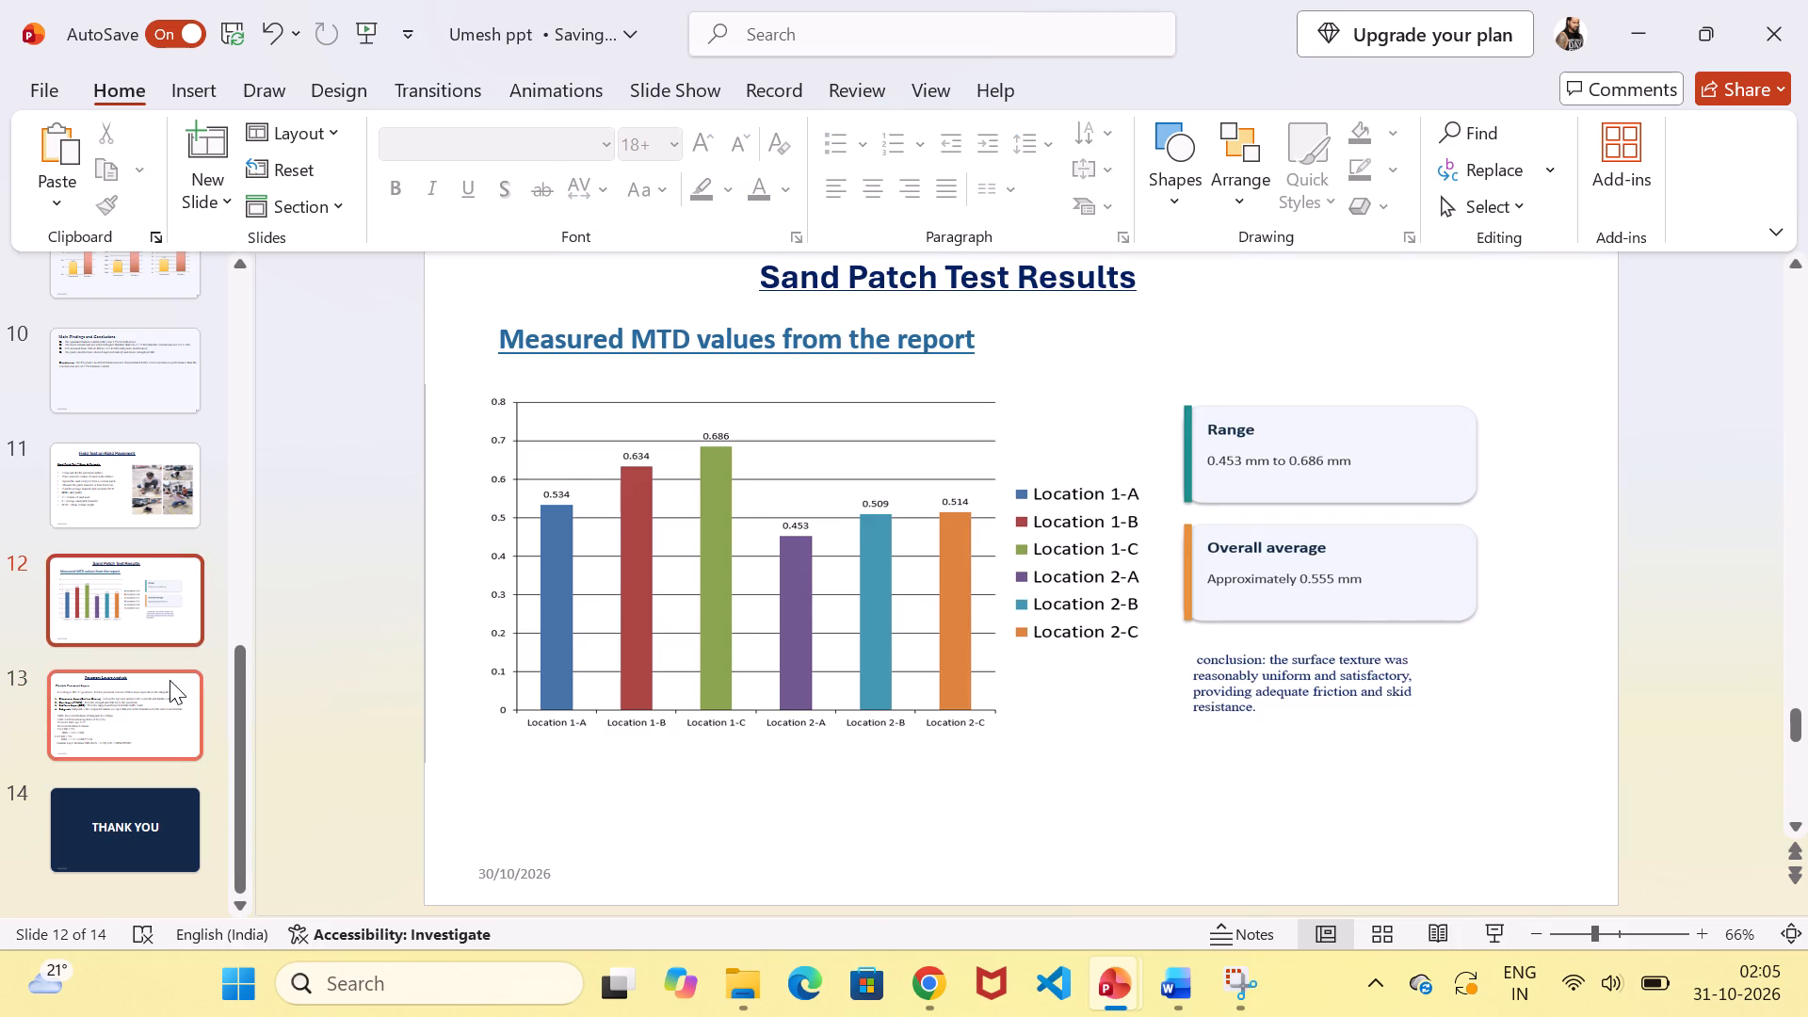
left_click(169, 680)
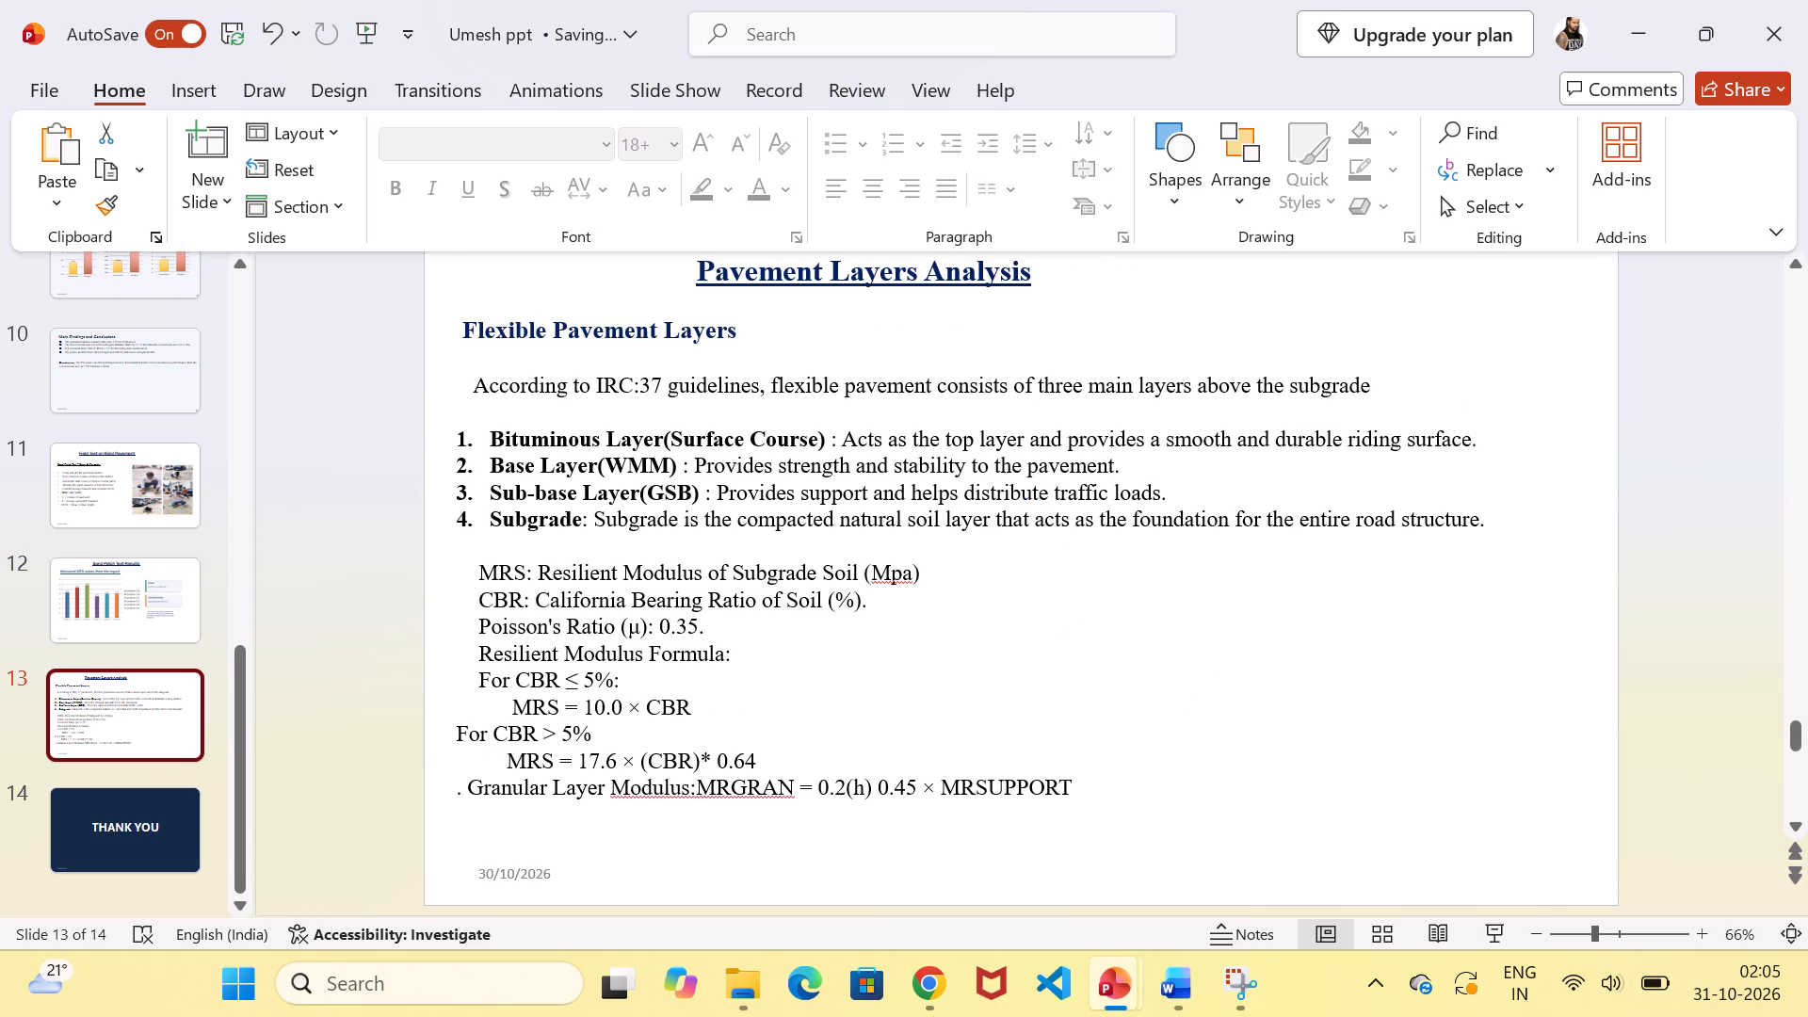
left_click(672, 282)
left_click(688, 273)
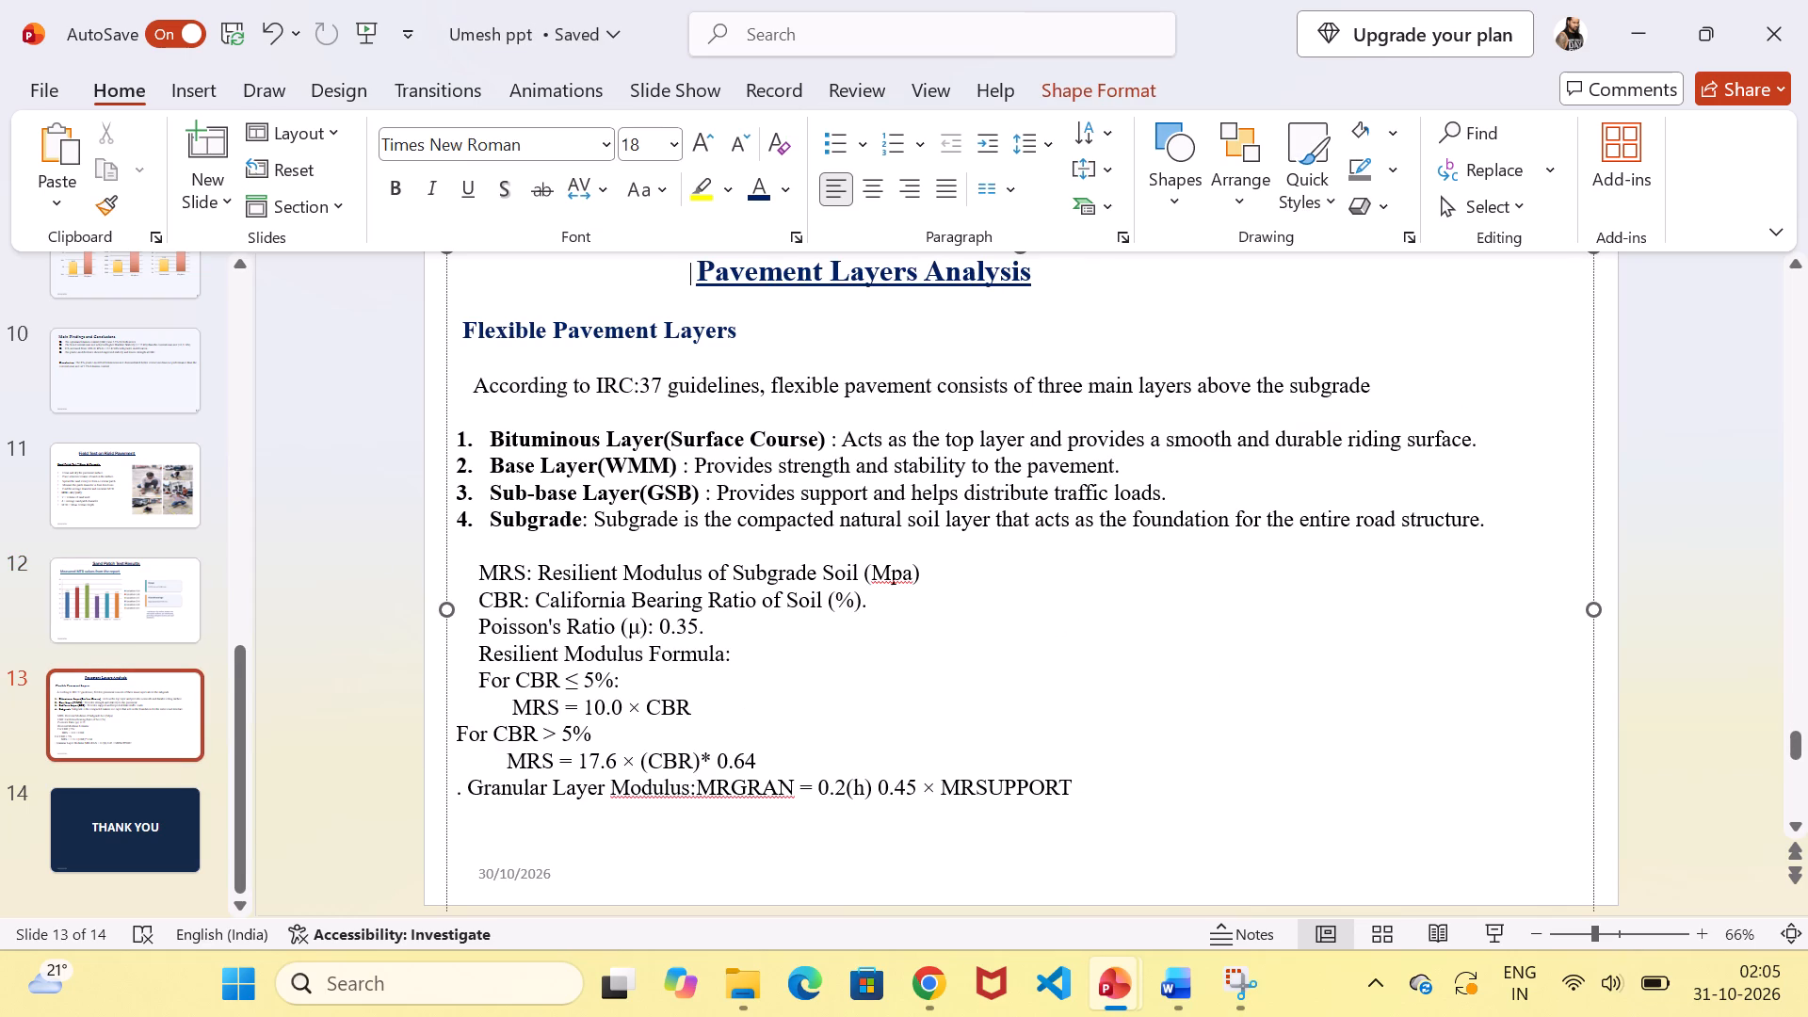
key("space")
key("space")
key("space")
key("space")
key("space")
key("space")
key("space")
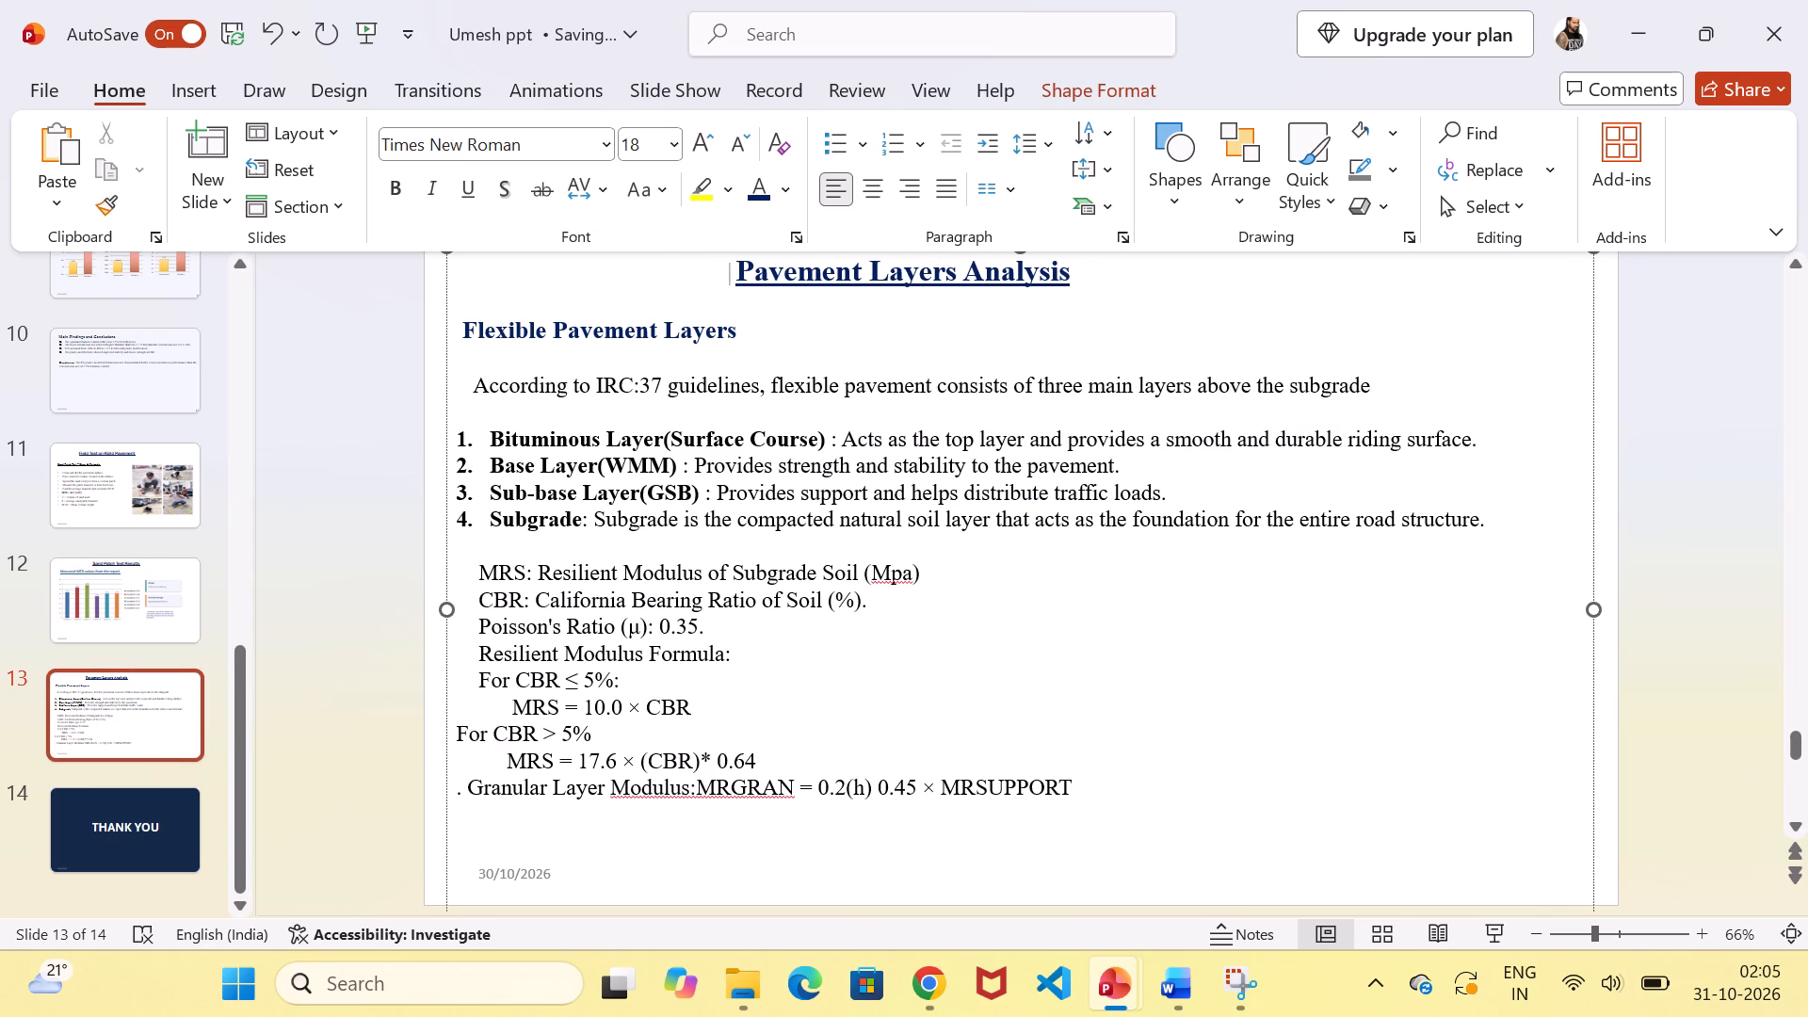
key("space")
key("space")
key("space")
key("space")
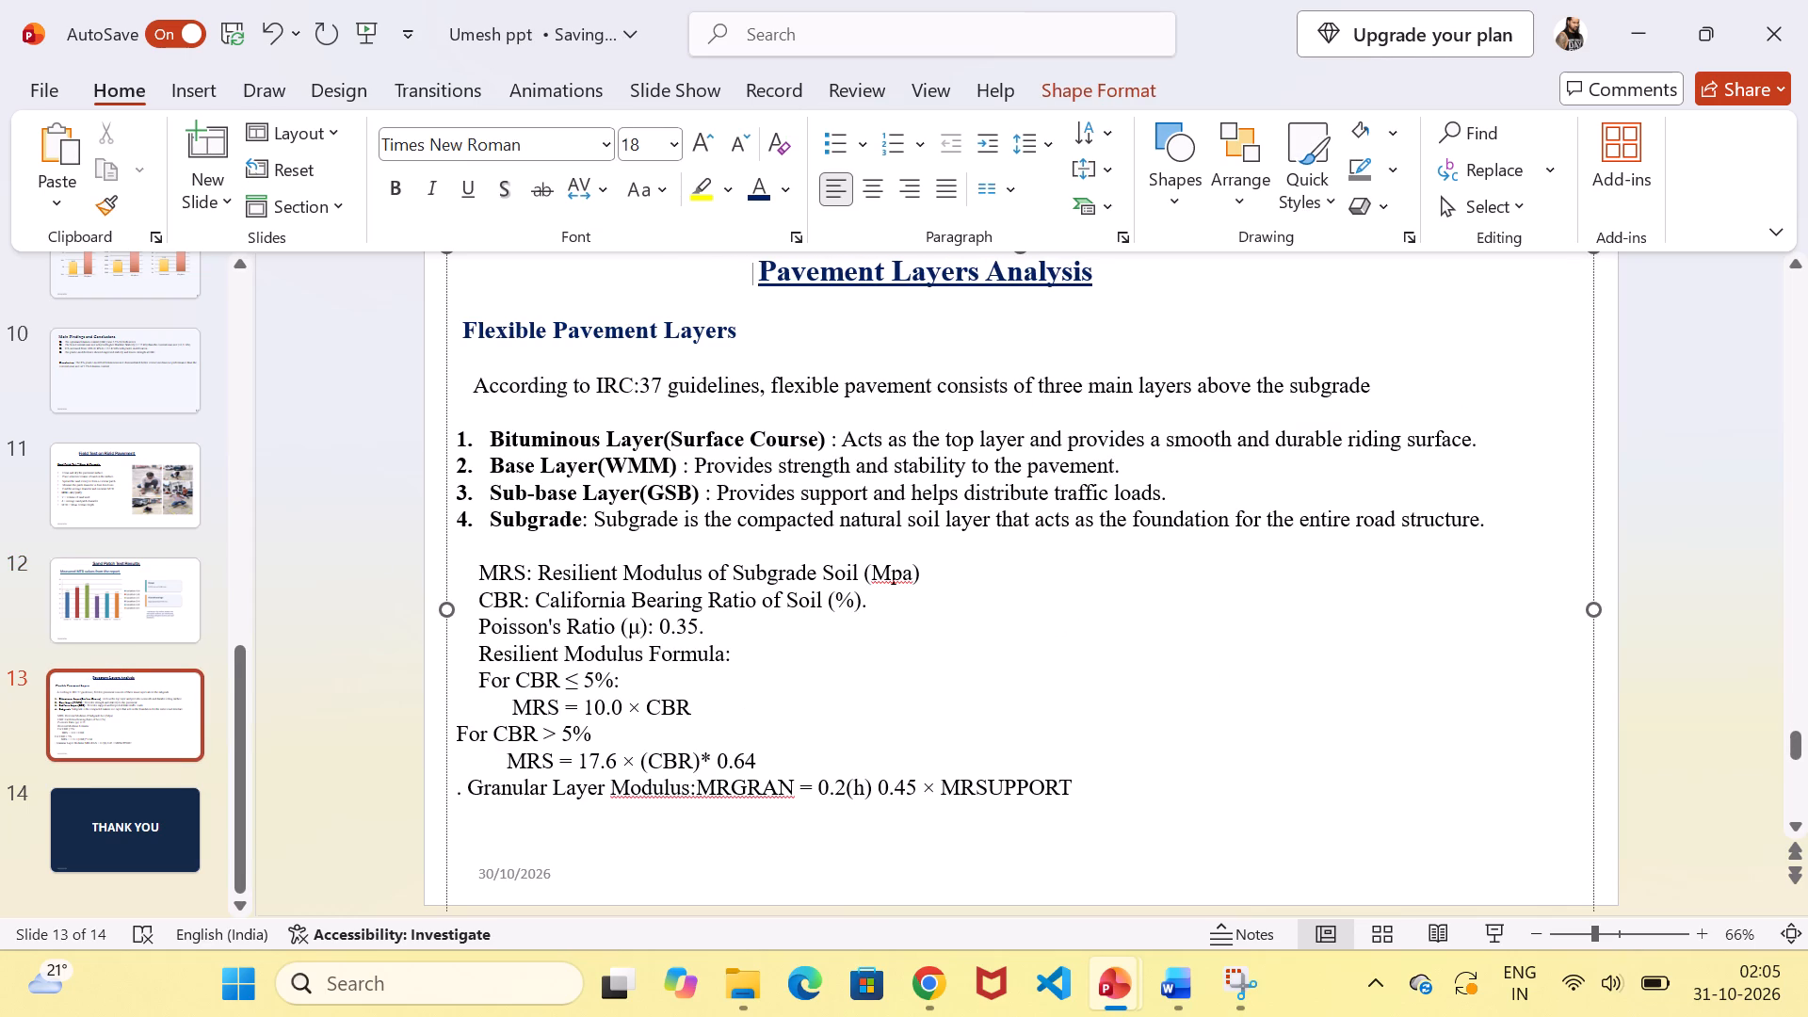
Underline the "Flexible Pavement Layers" subheading.
left_click_drag(464, 327, 714, 337)
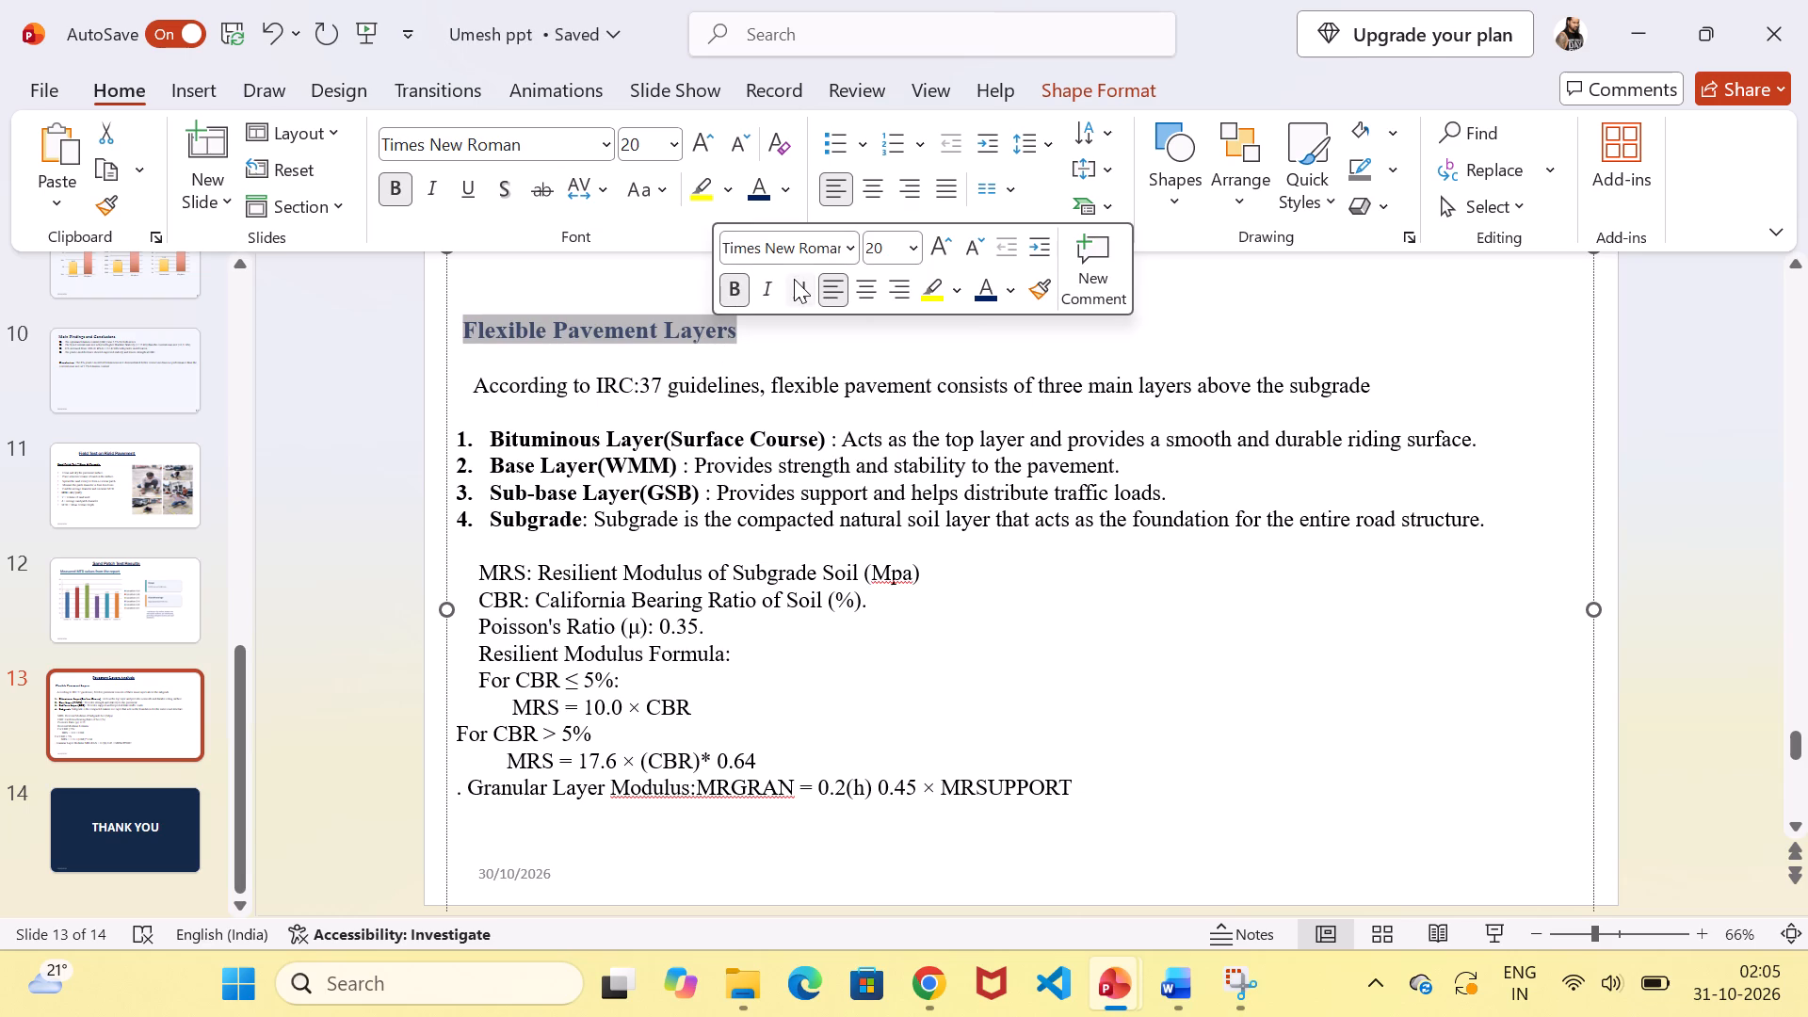
left_click(794, 279)
left_click(453, 335)
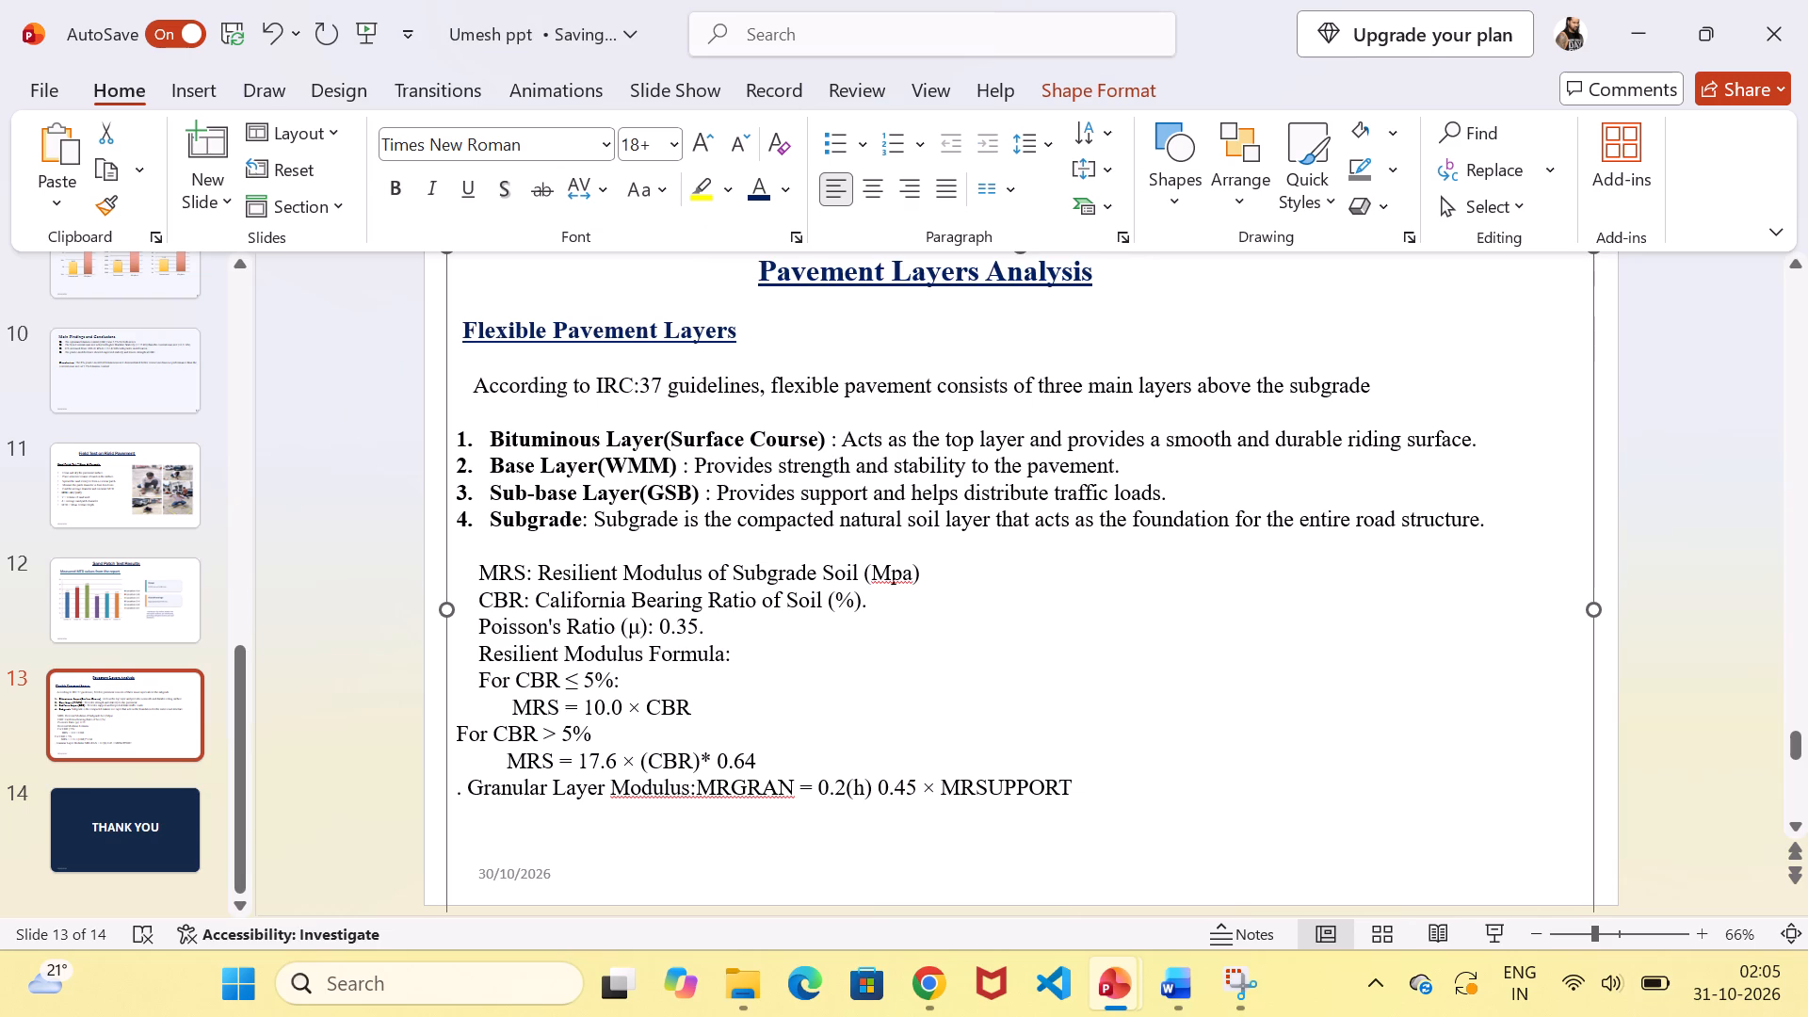
Add a single leading dot before the "MRS: Resilient Modulus of Subgrade Soil" line and the "CBR: California Bearing Ratio of Soil" line.
left_click(1133, 568)
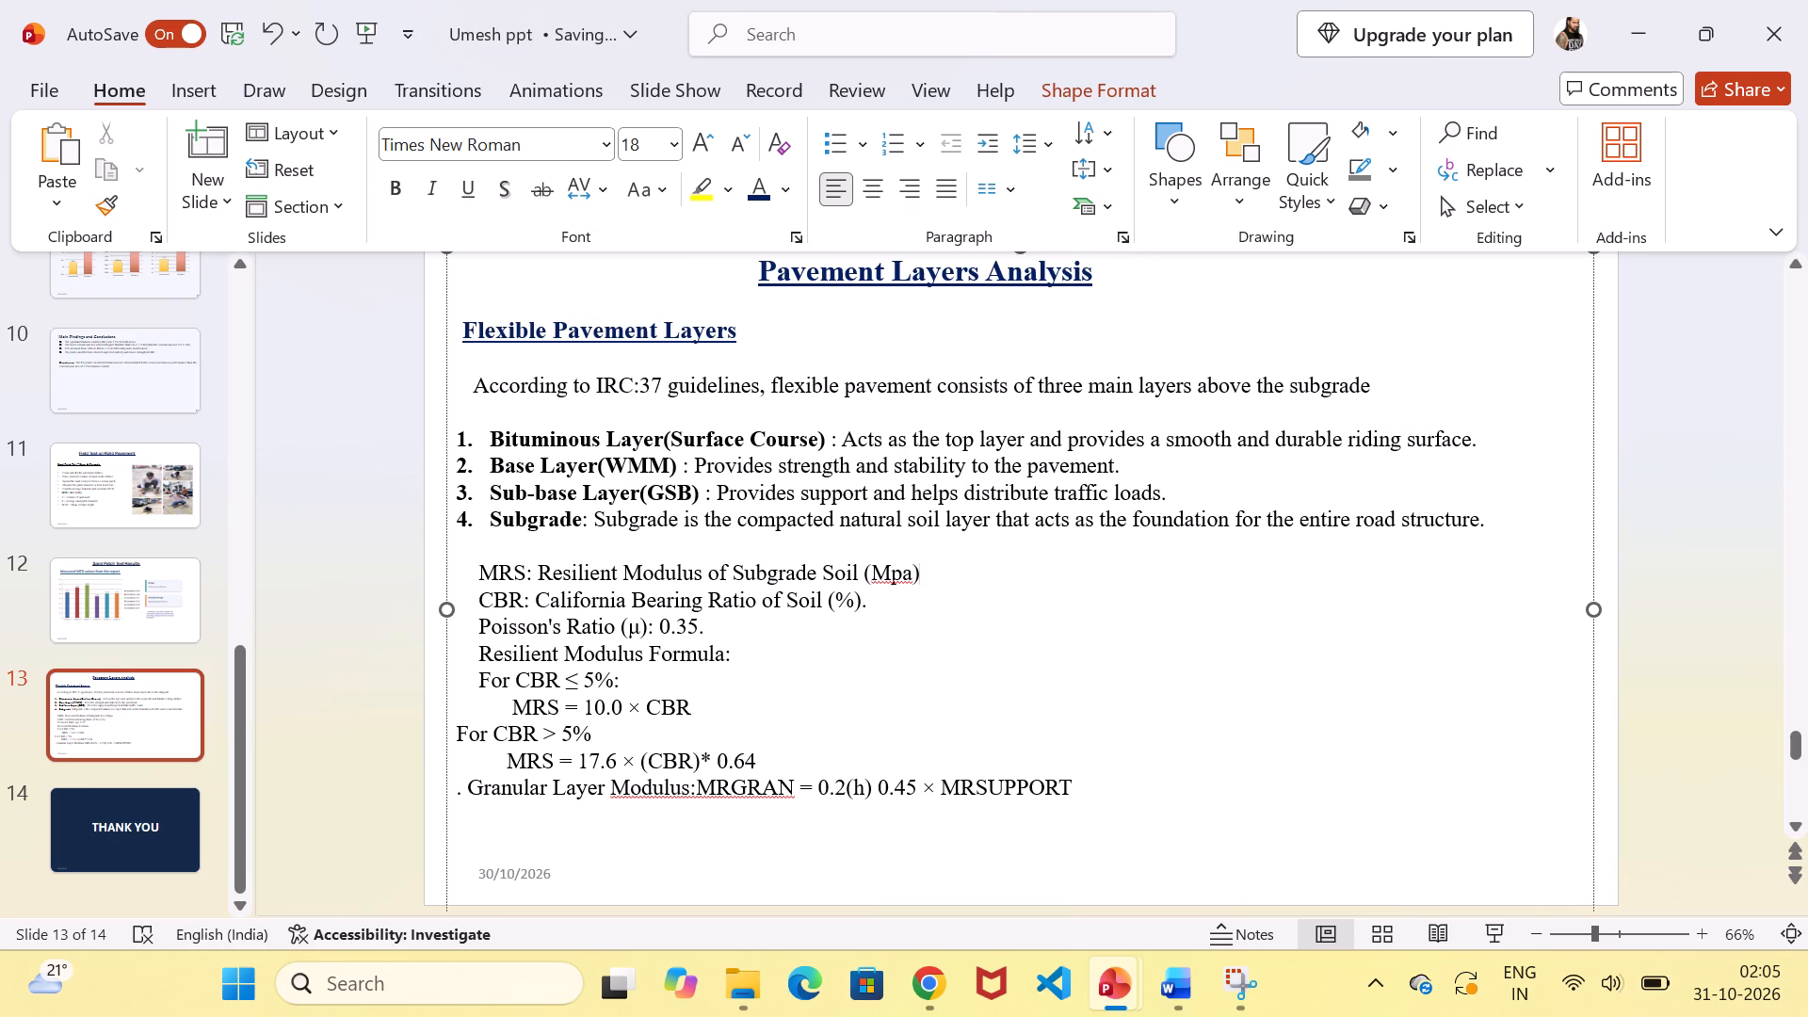
left_click(949, 670)
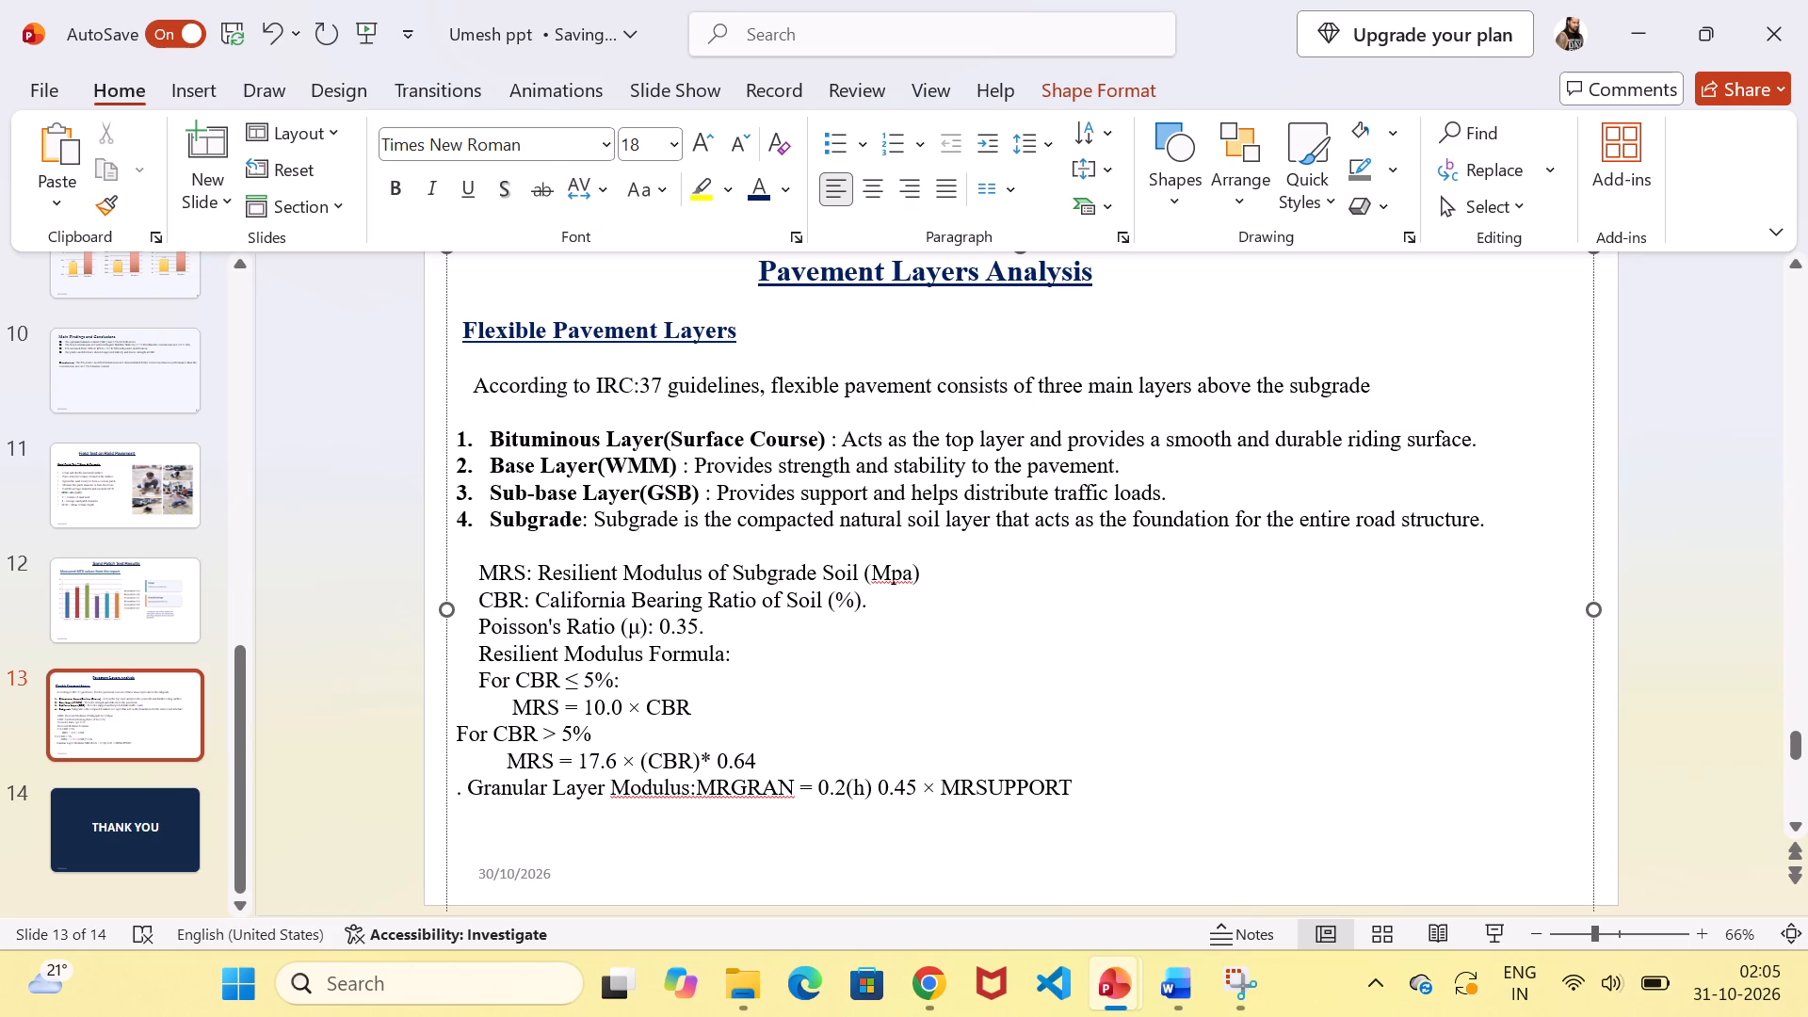
left_click(474, 574)
key("shift+greater")
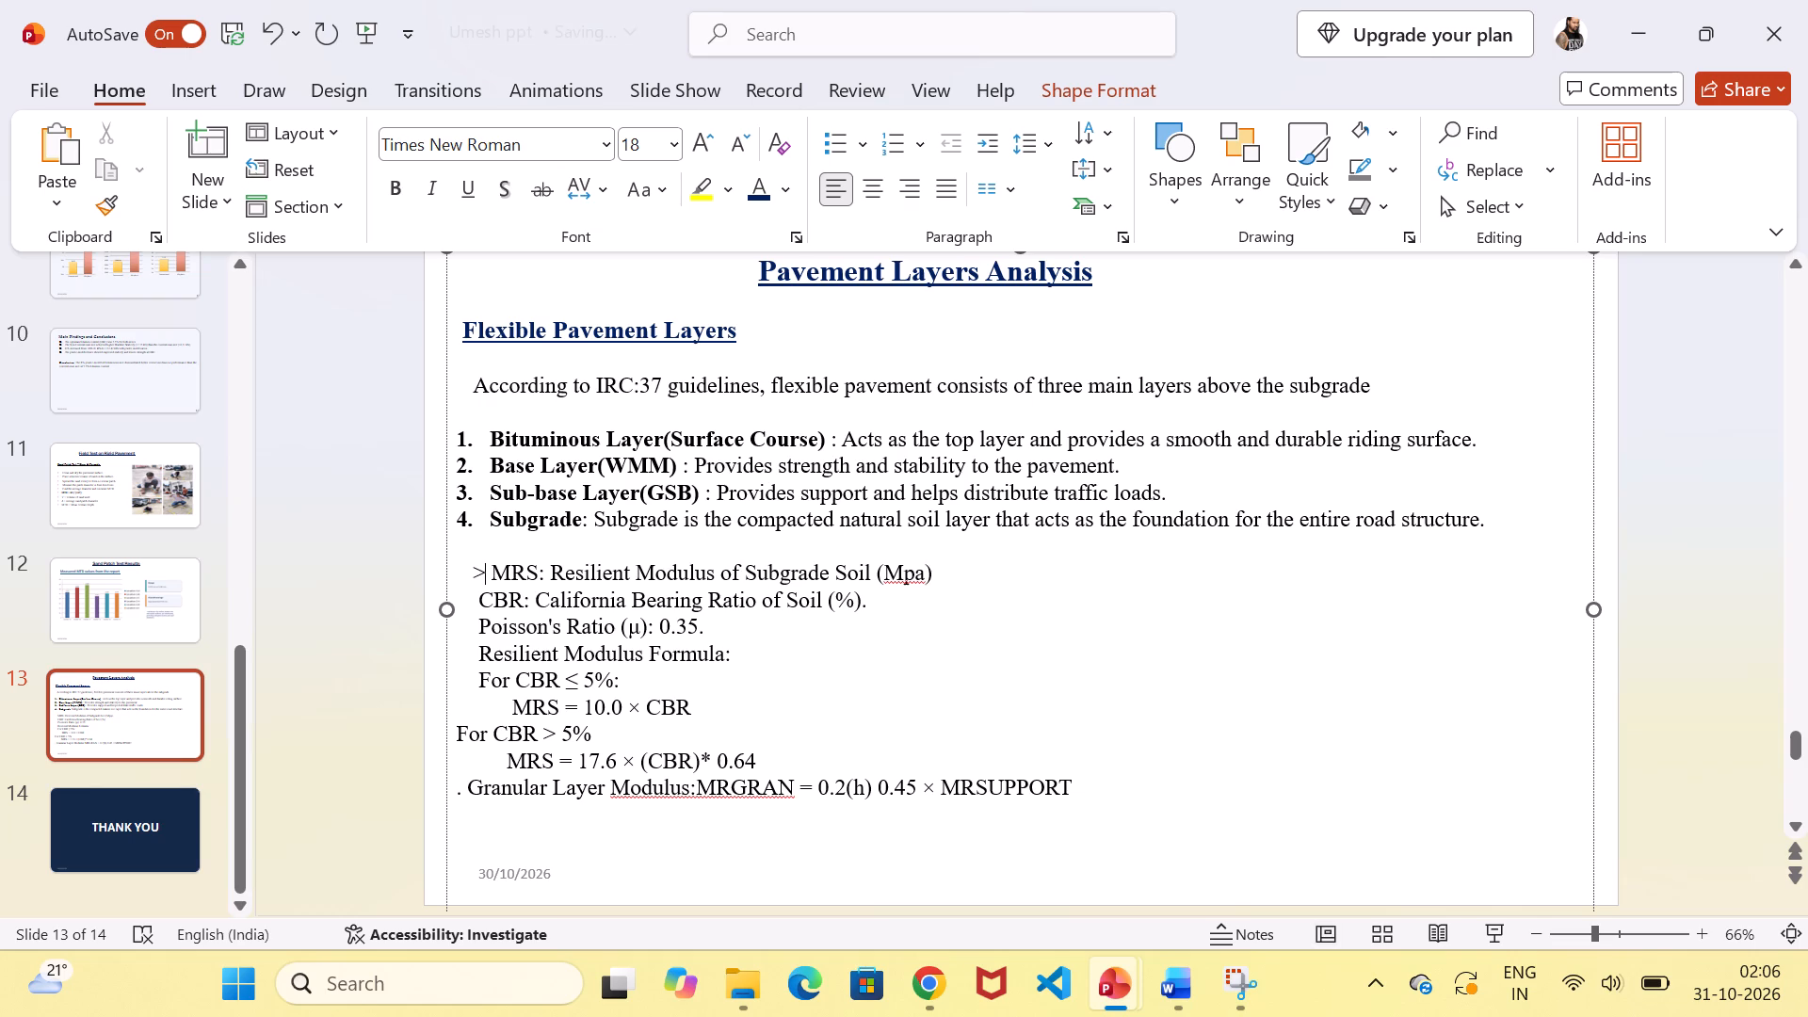
key("BackSpace")
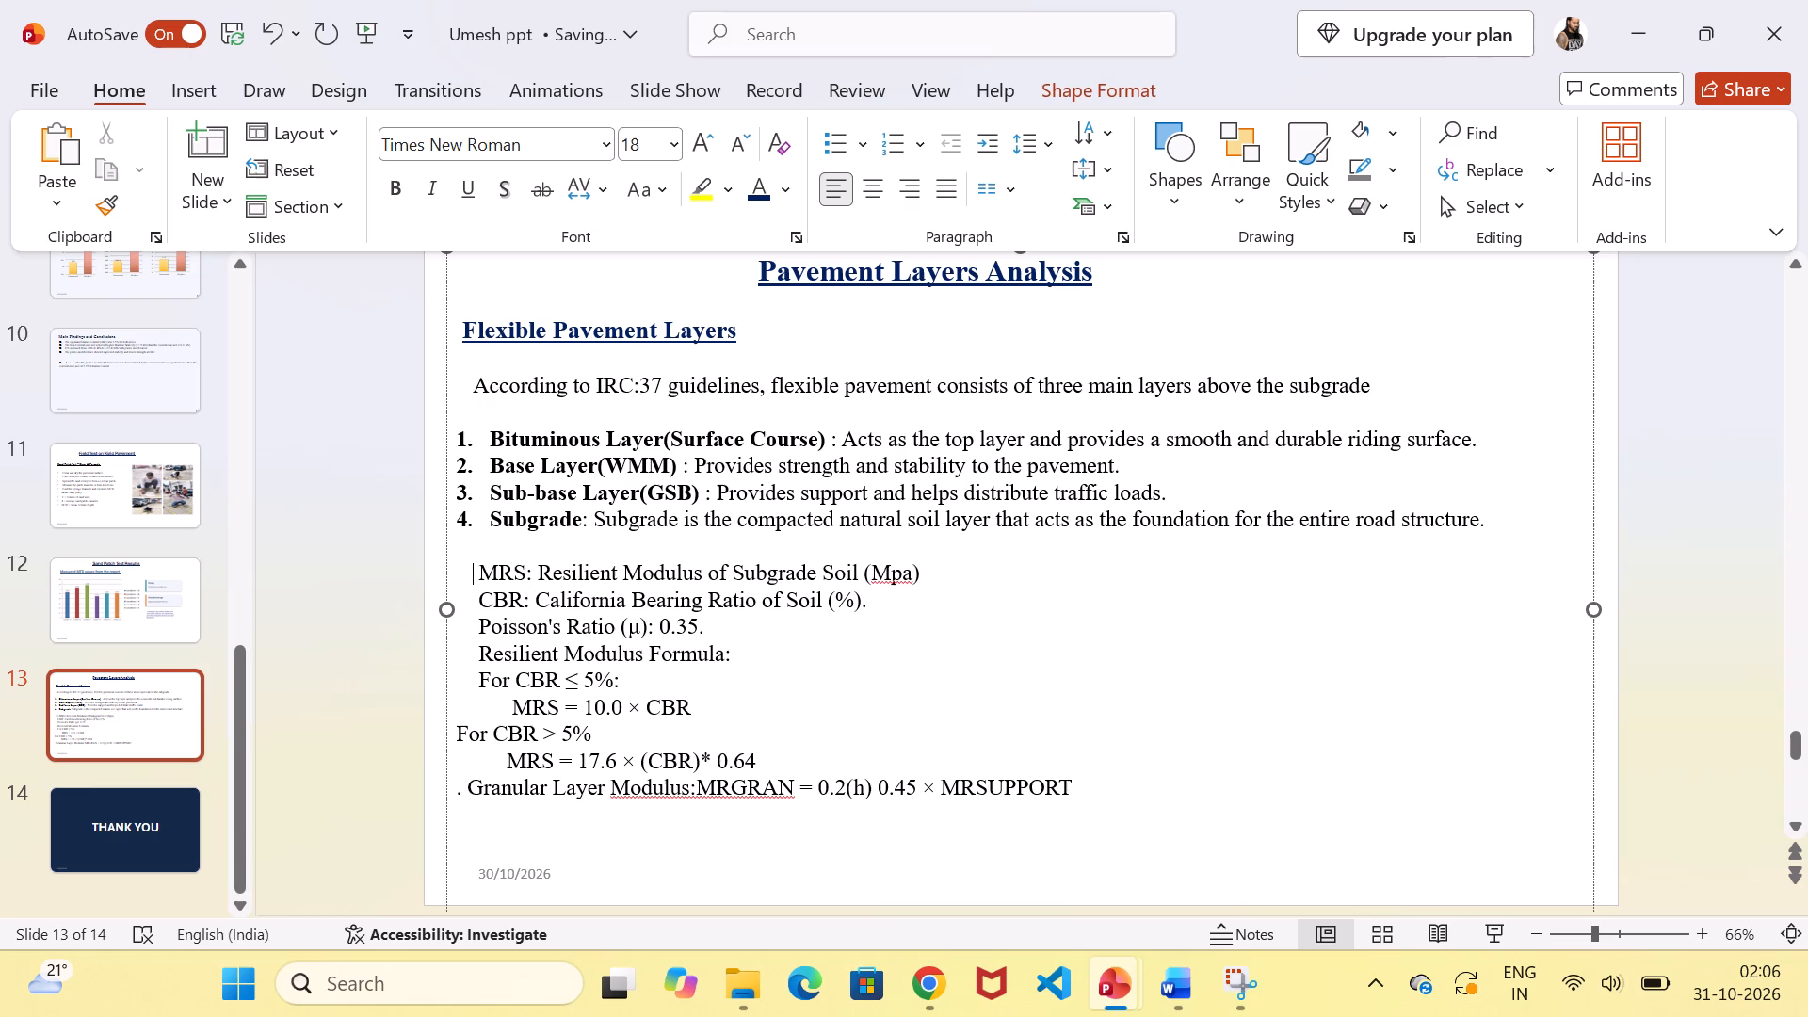
key("period")
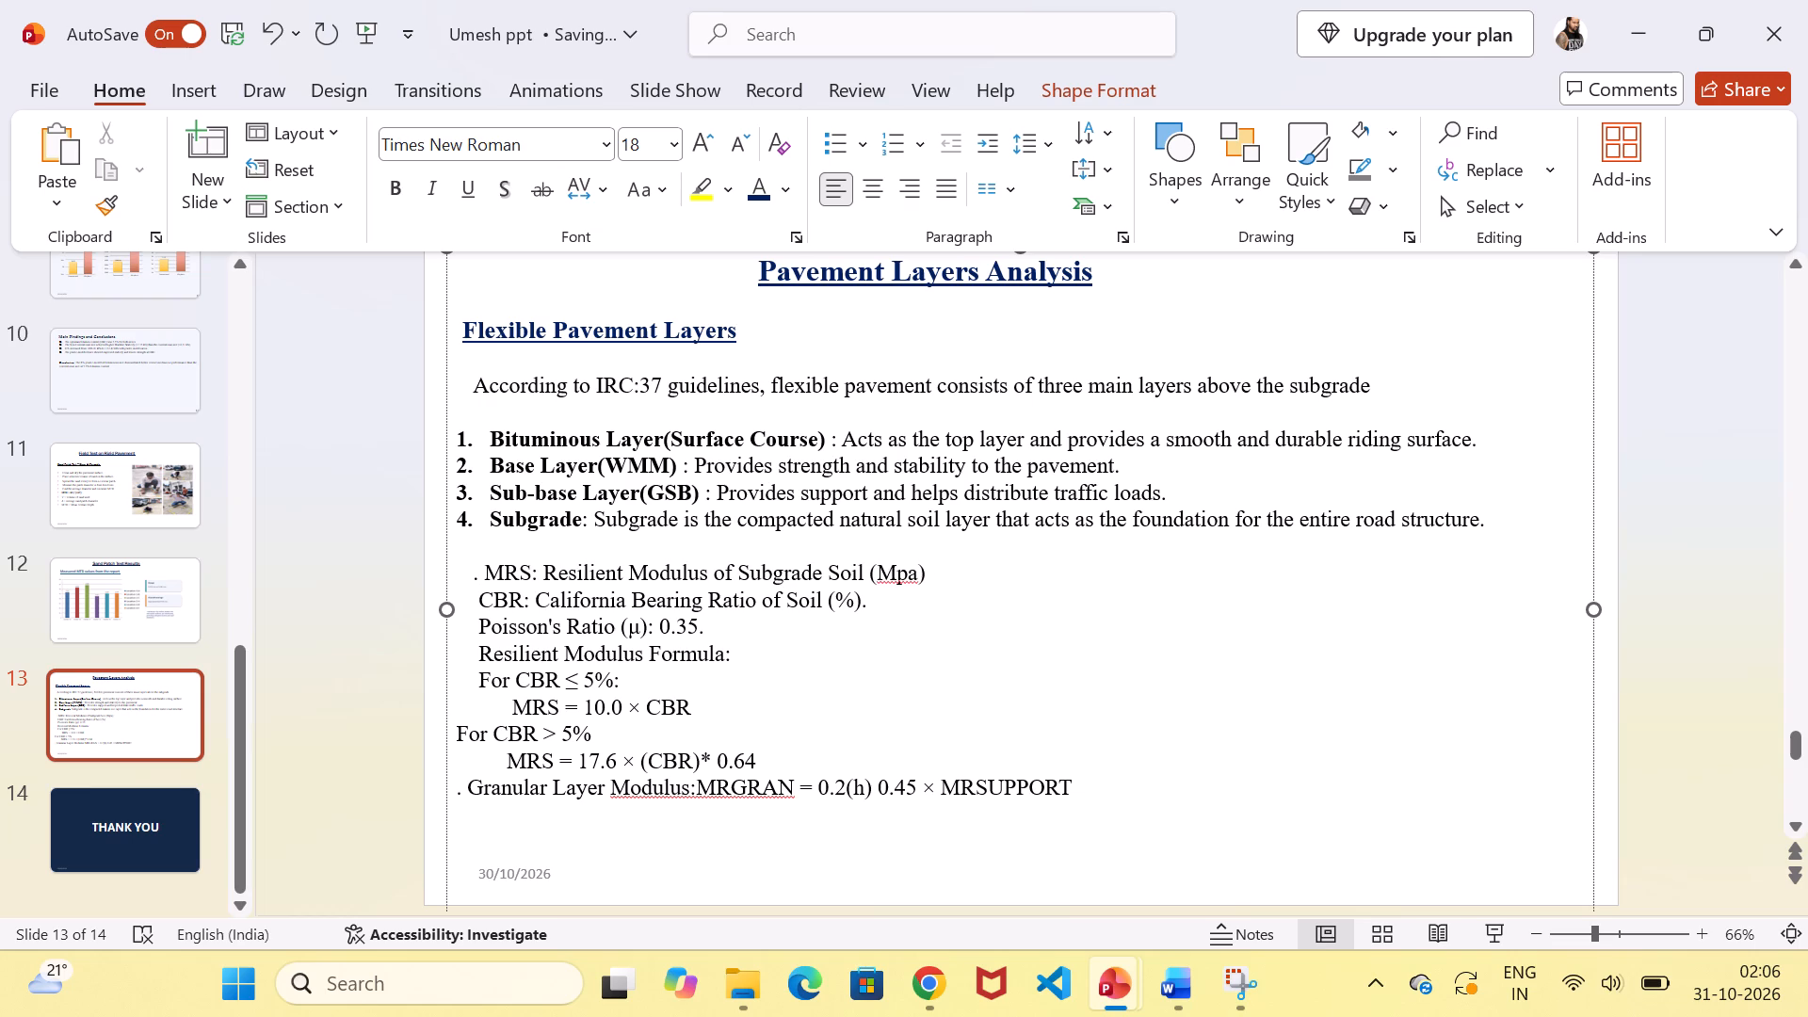
key("period")
key("BackSpace")
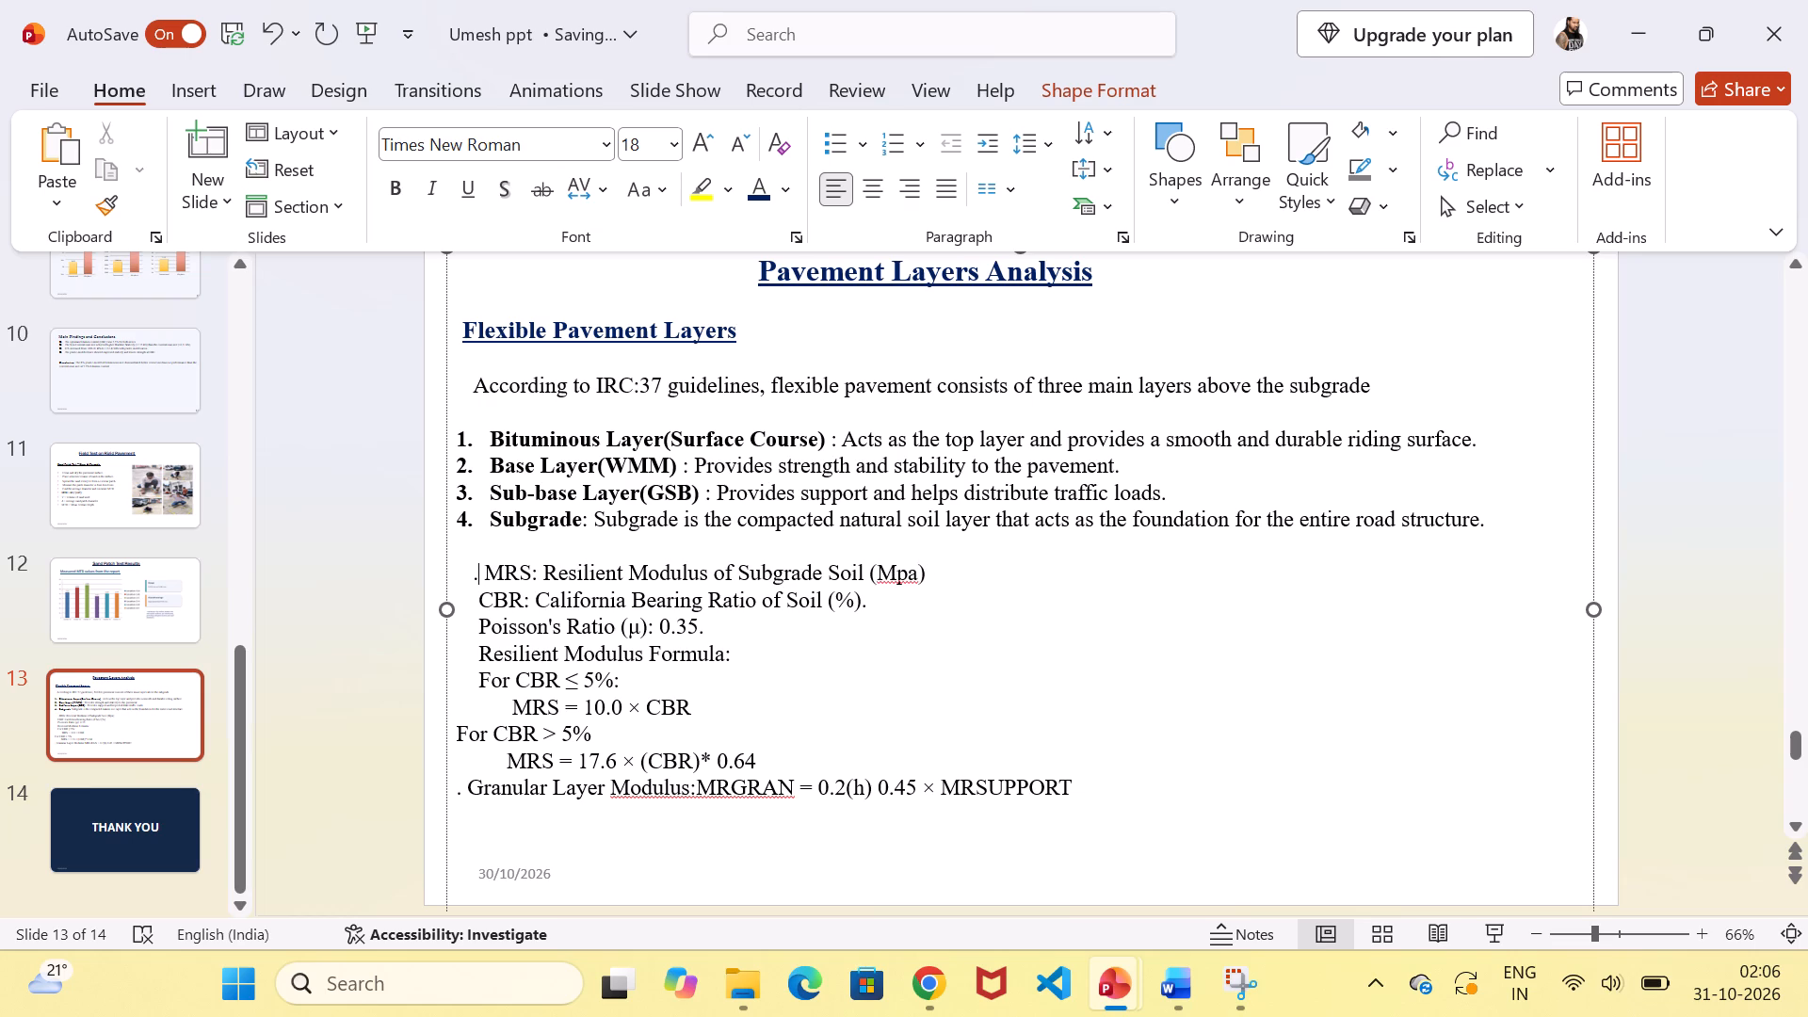
left_click(474, 605)
key("period")
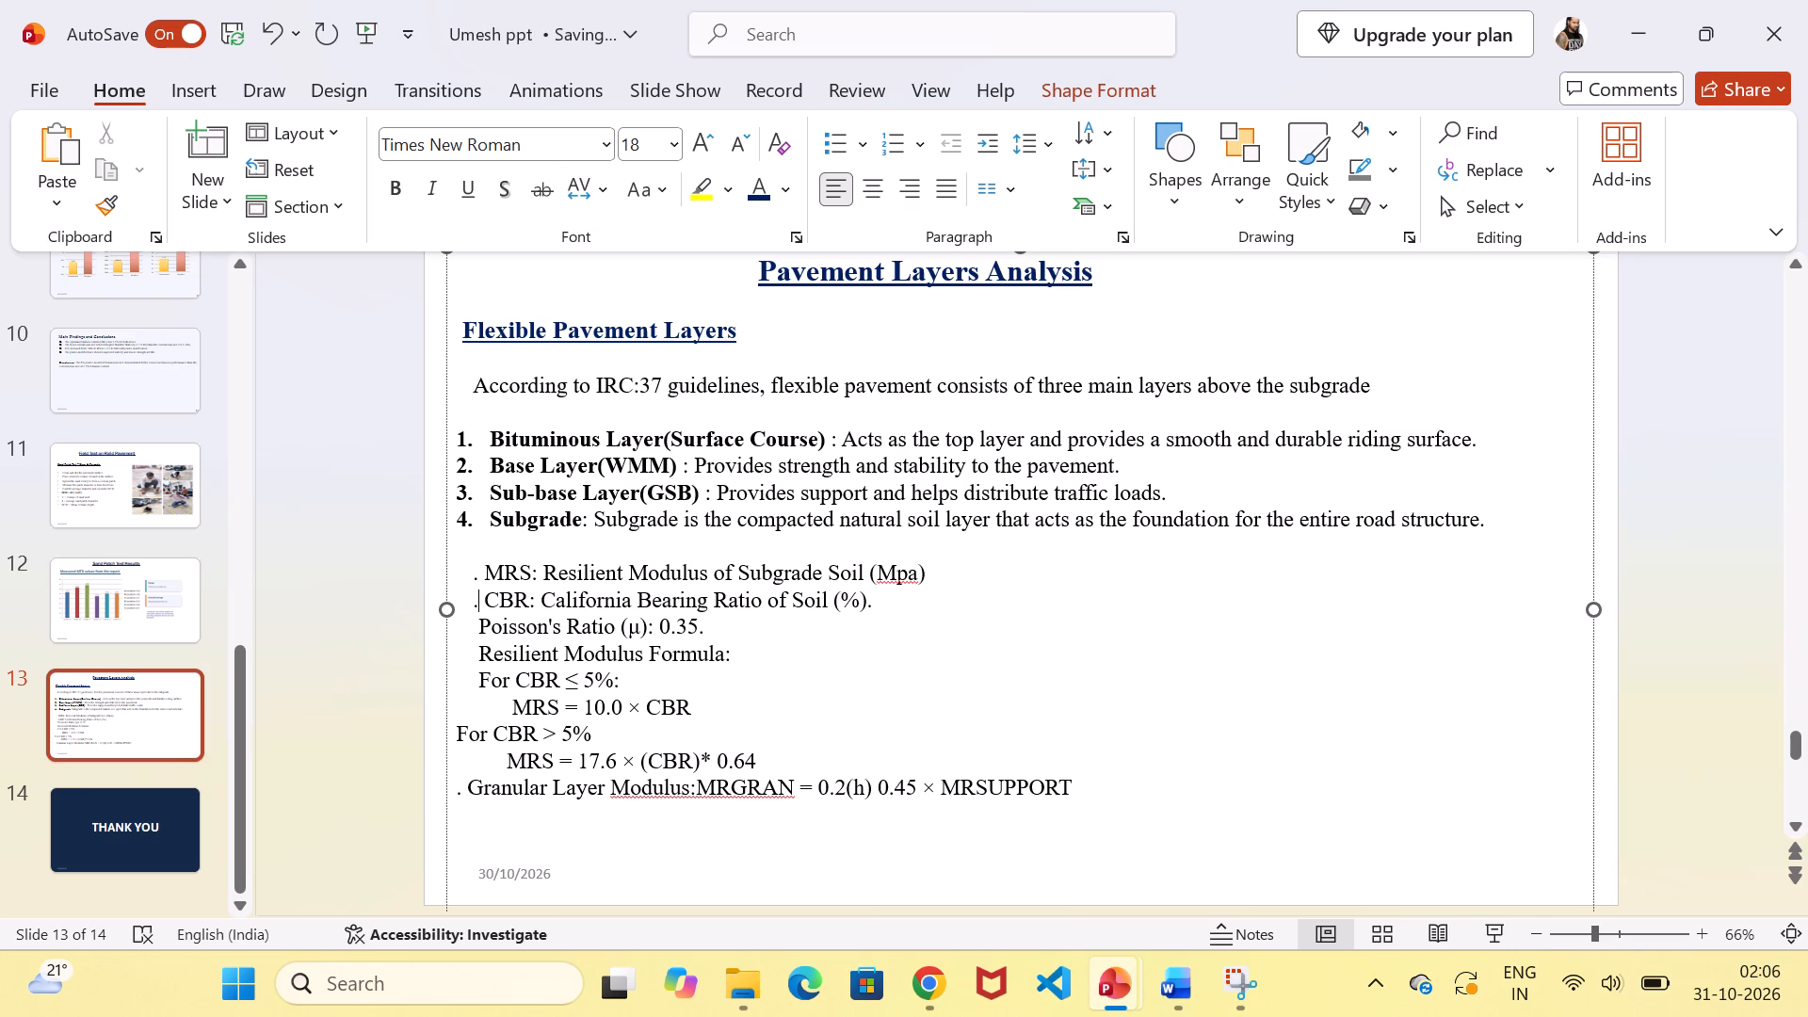
key("period")
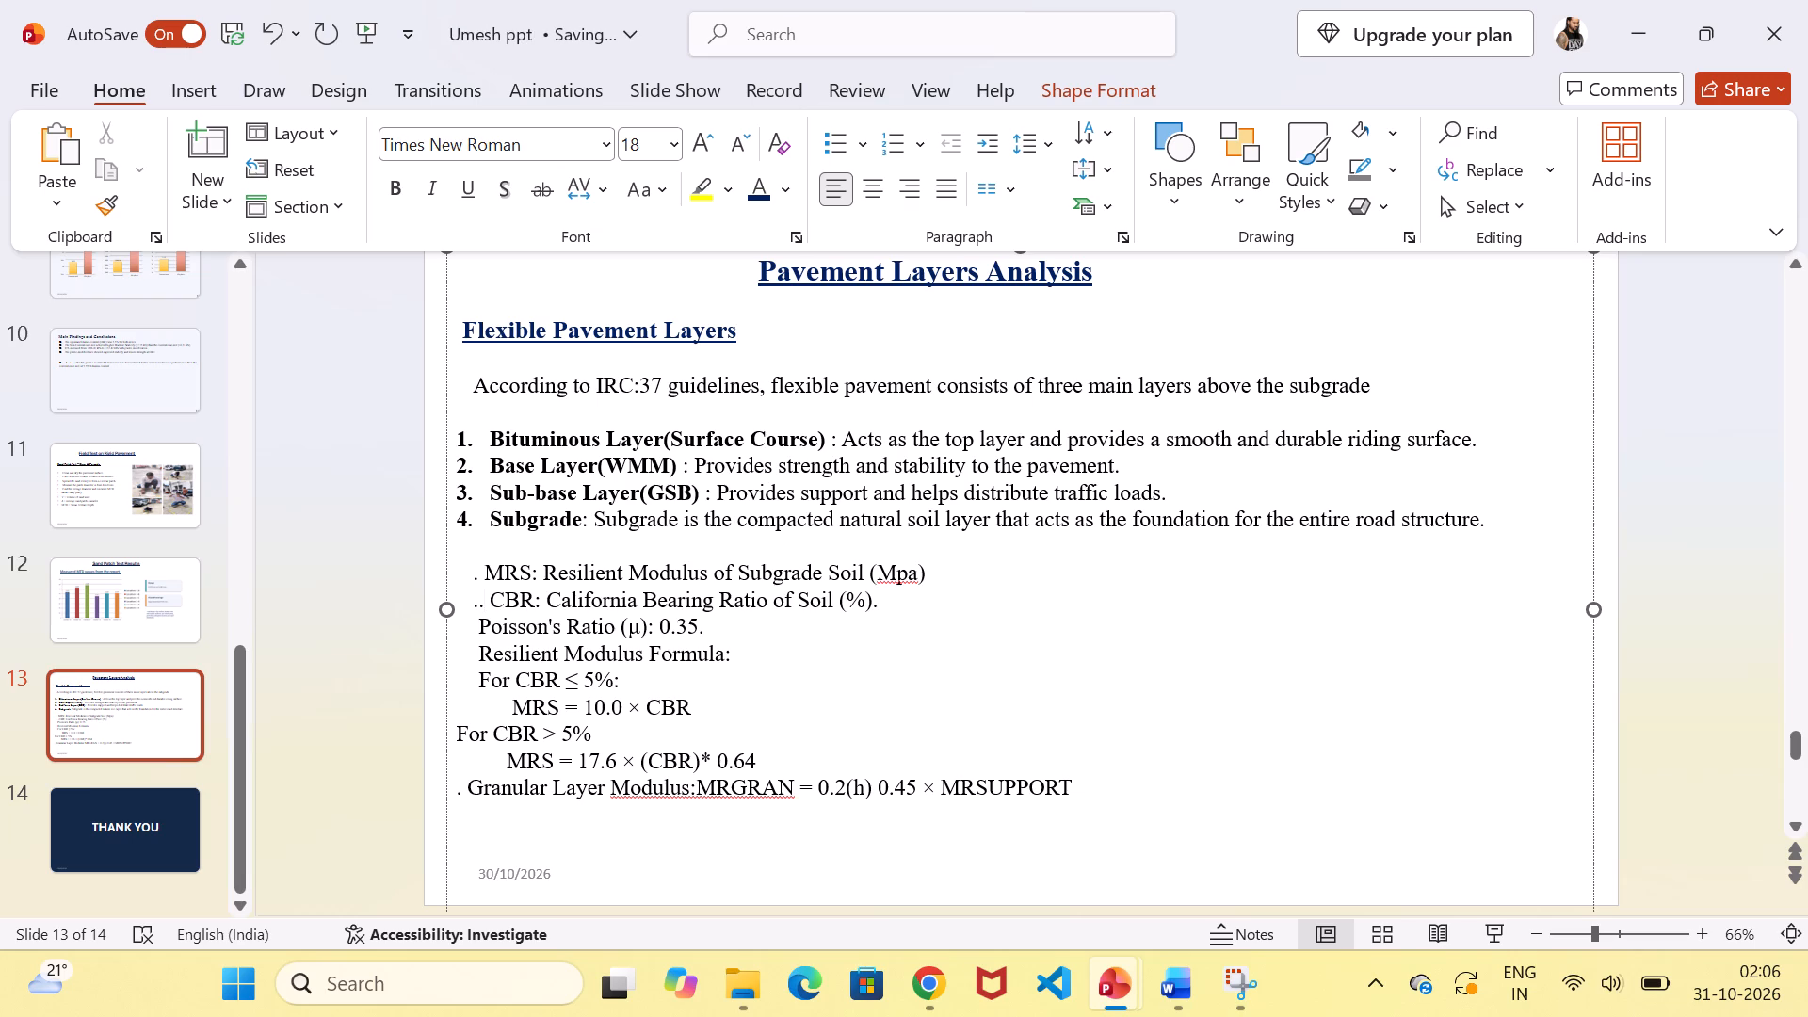
key("BackSpace")
Add a leading dot and a space before the "Poisson's Ratio (μ): 0.35." line, aligning the dot with those above.
left_click(480, 618)
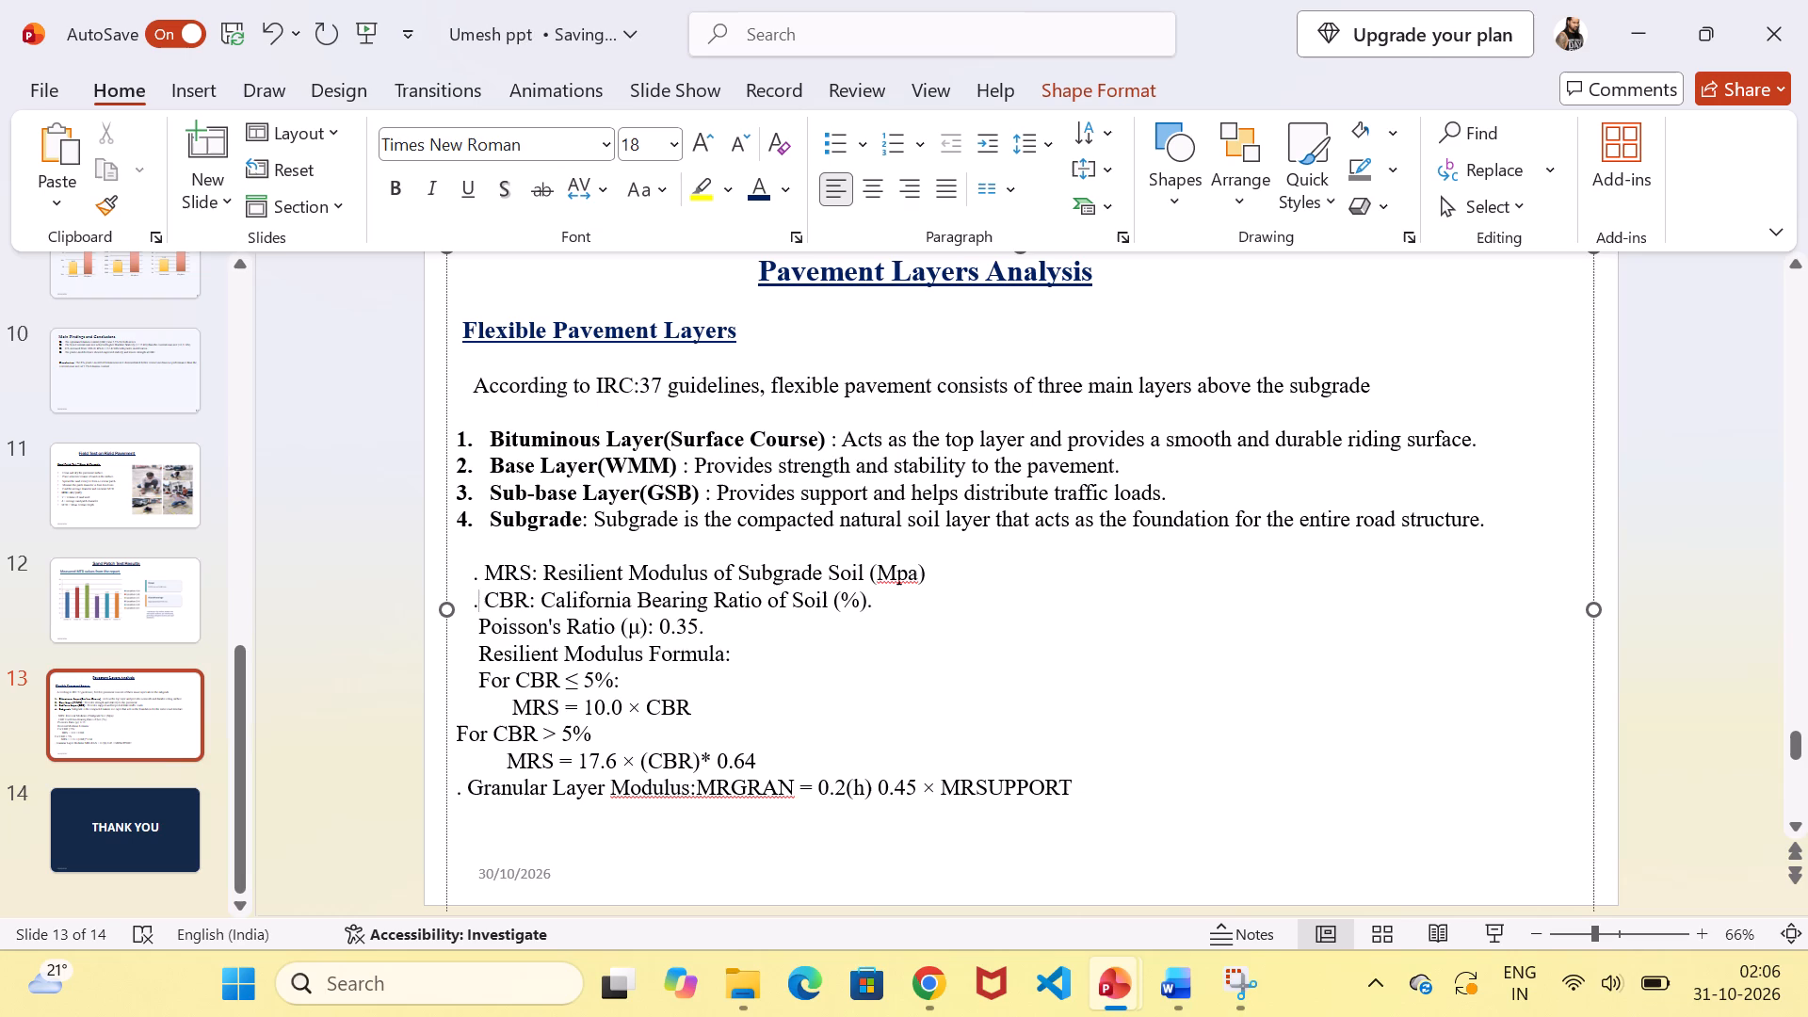
key("period")
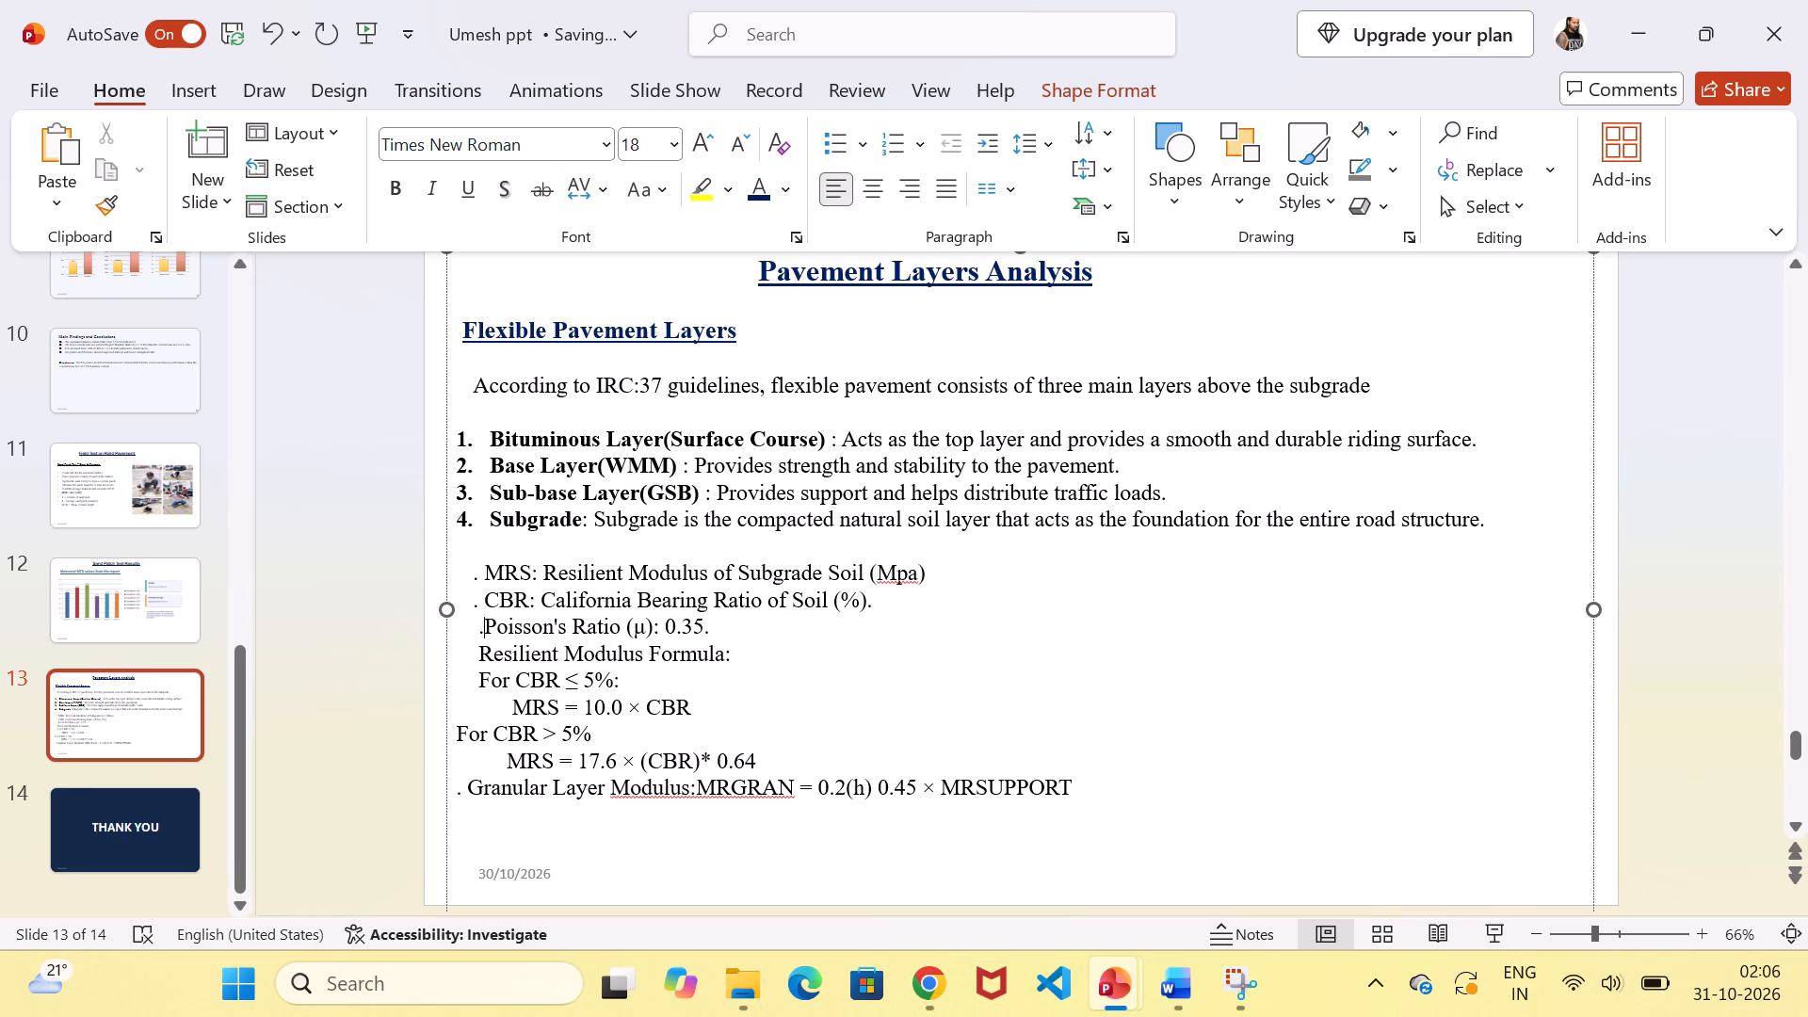
left_click(475, 654)
key("space")
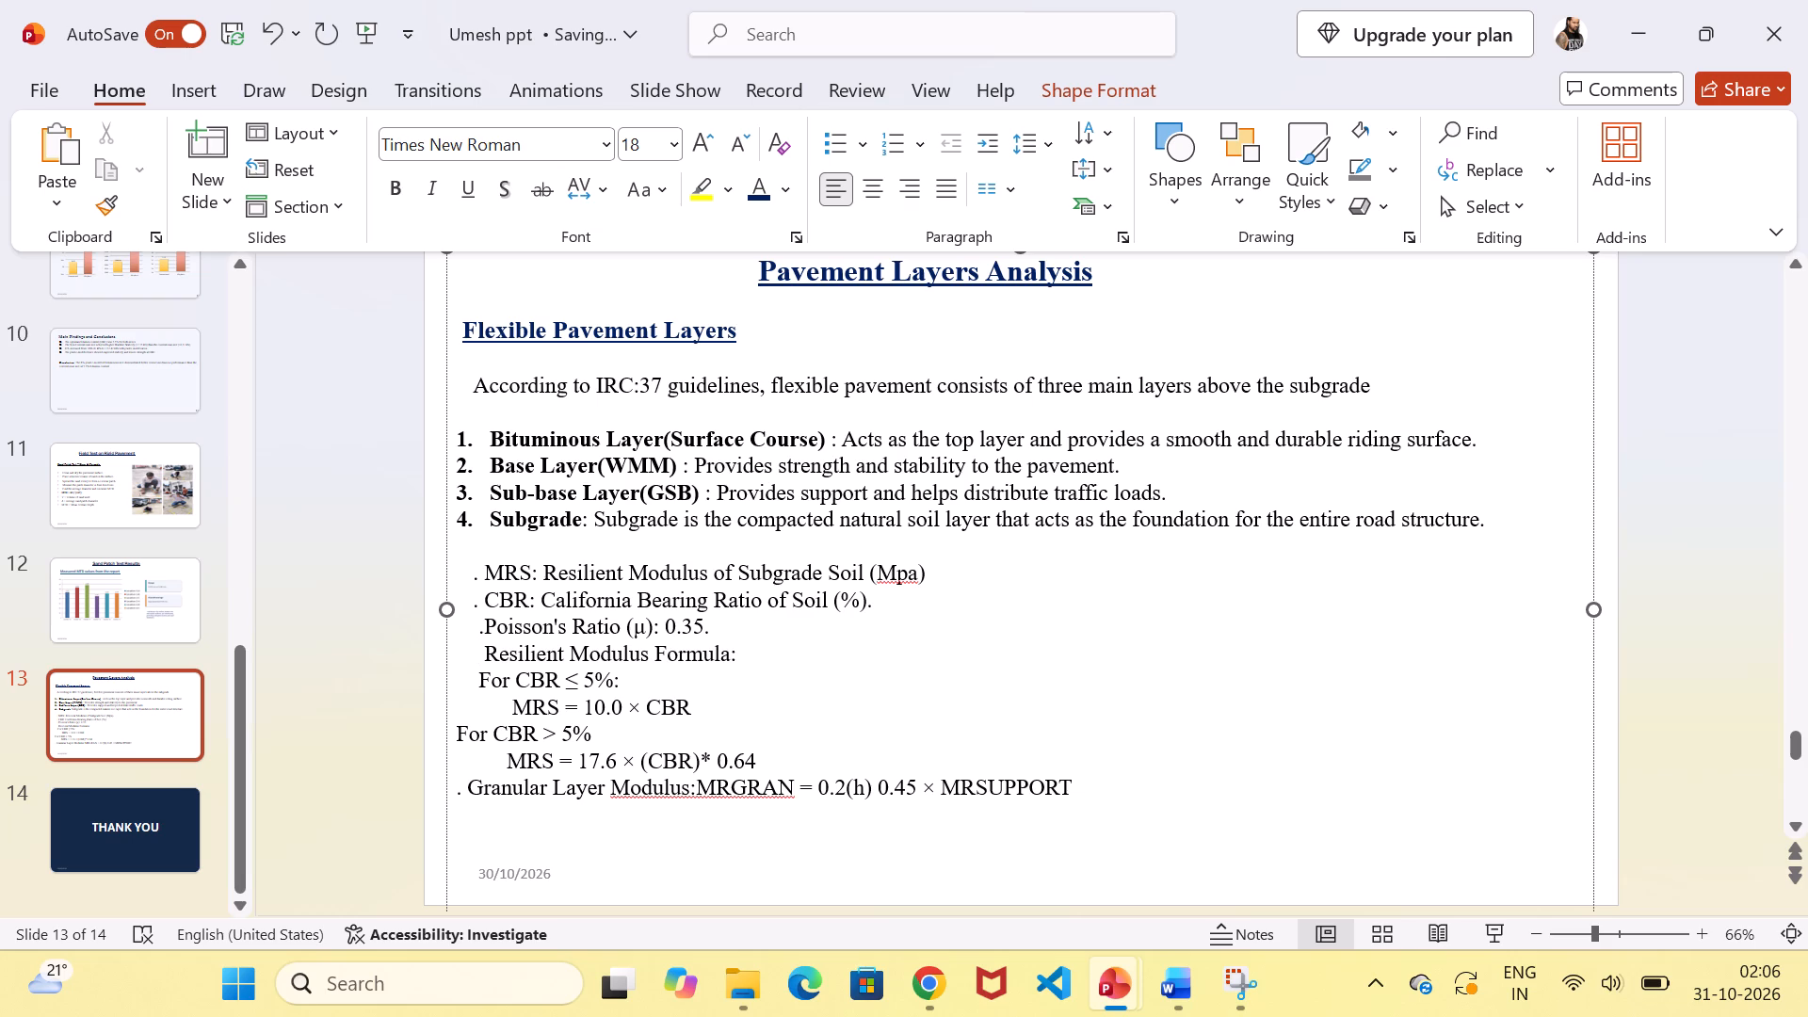
left_click(482, 625)
key("BackSpace")
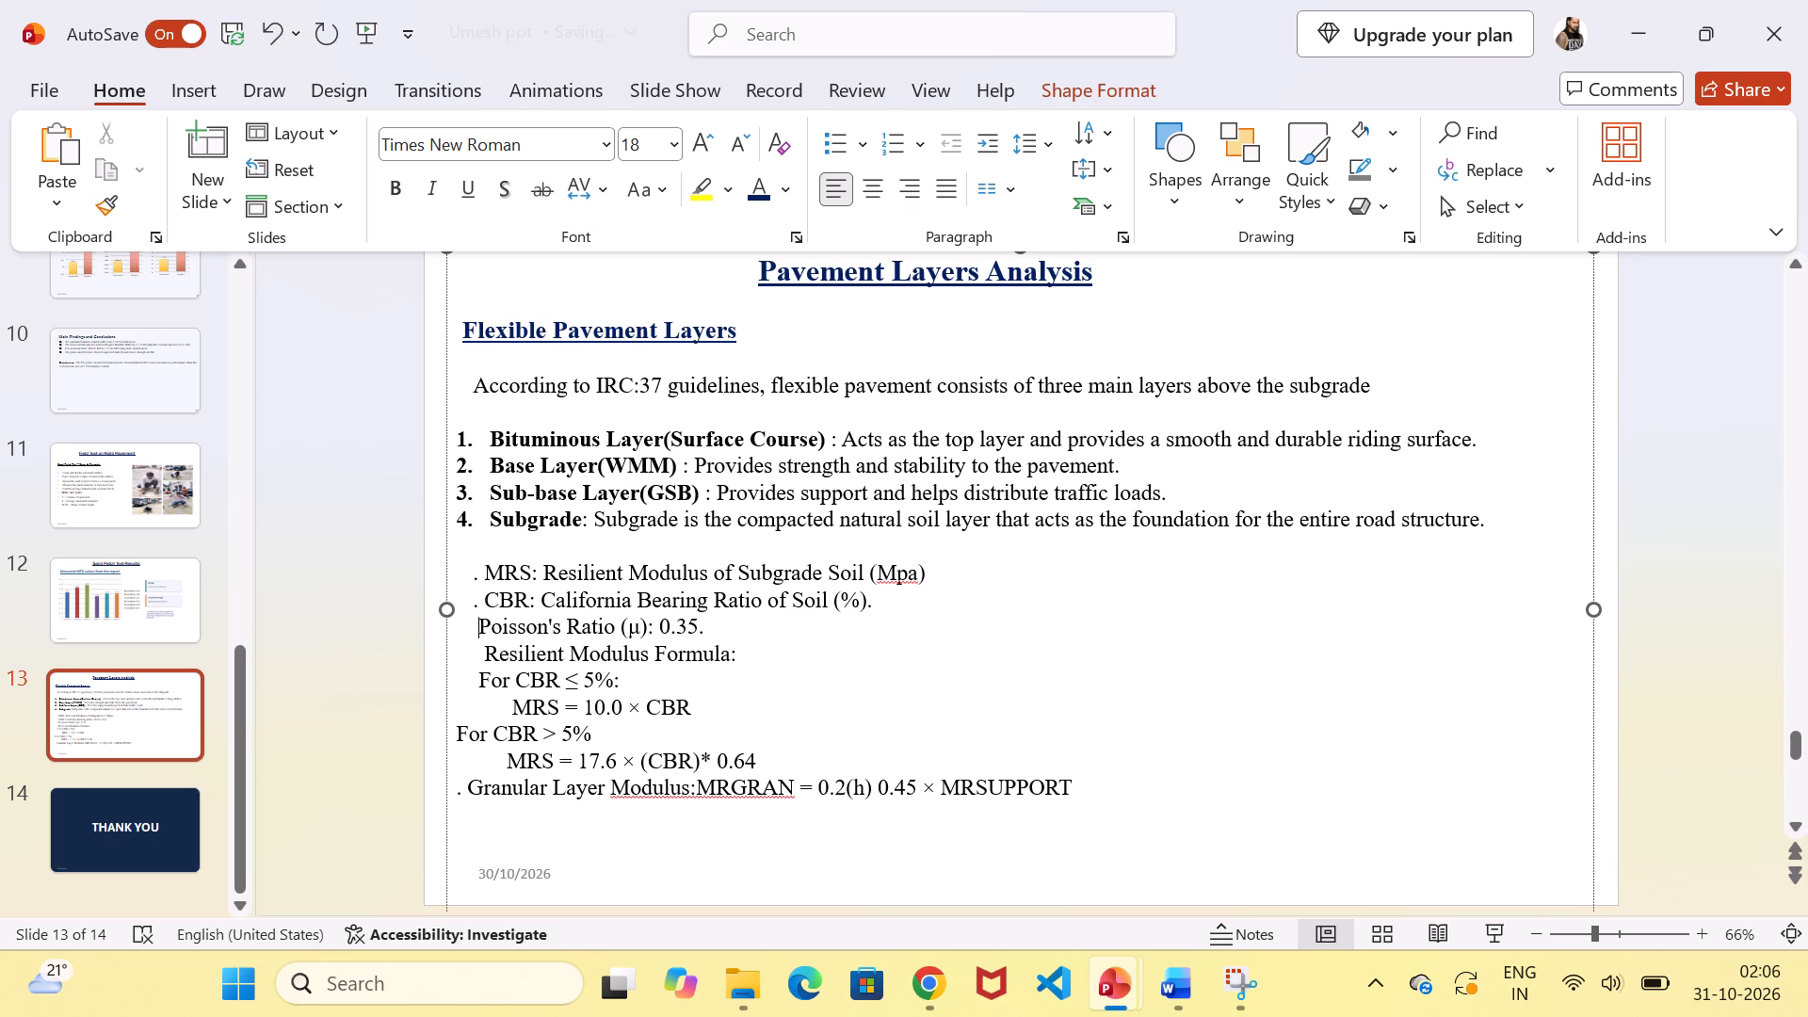
key("space")
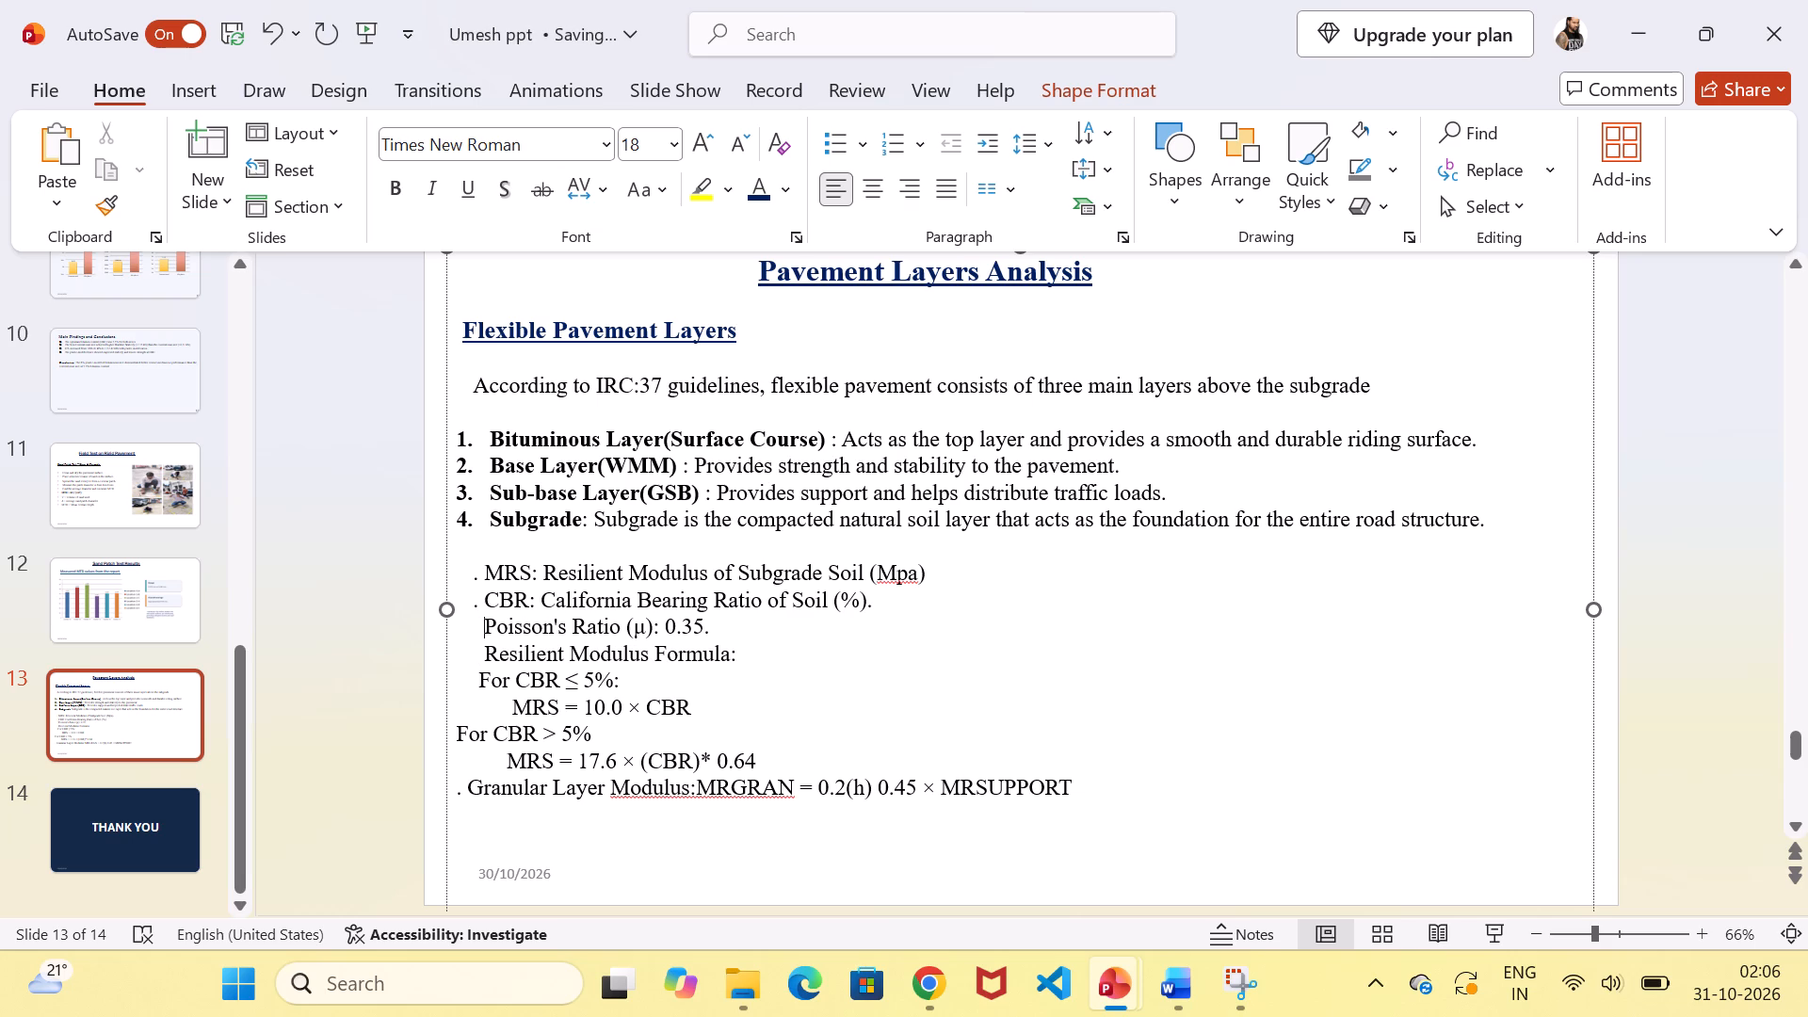
left_click(478, 619)
key("period")
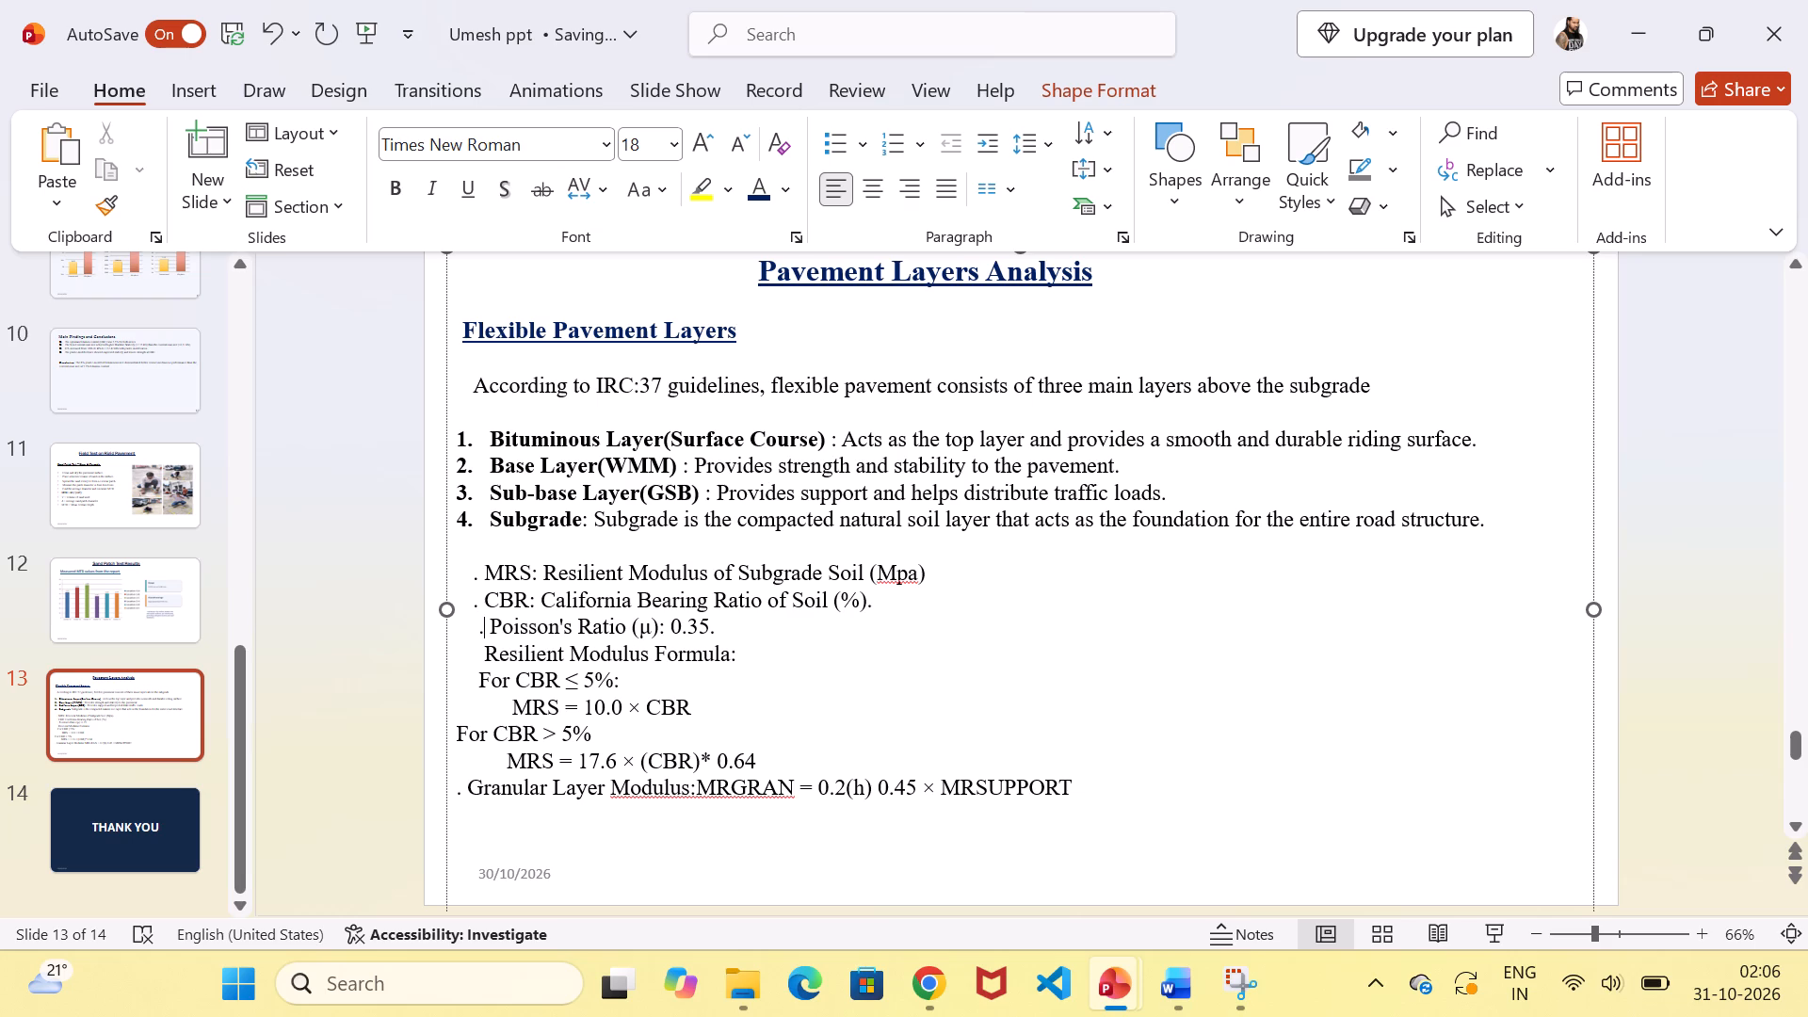
left_click(473, 632)
key("space")
key("space")
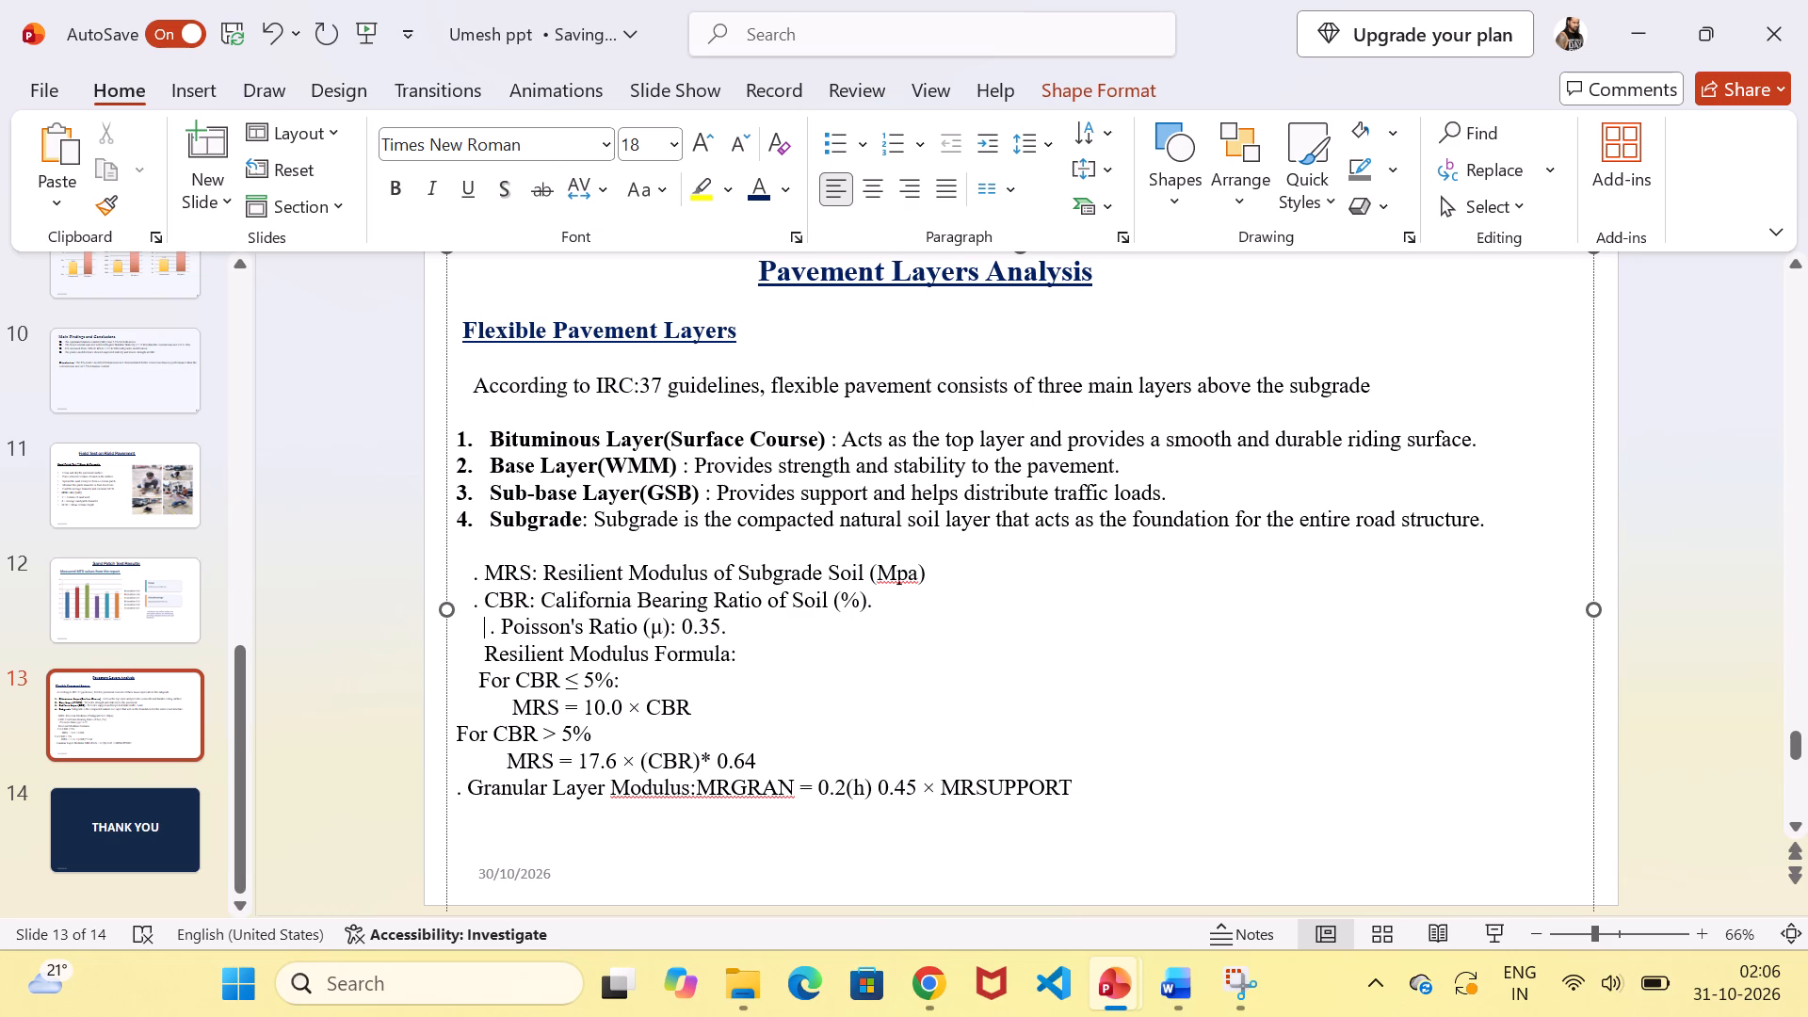
key("BackSpace")
key("BackSpace")
key("BackSpace")
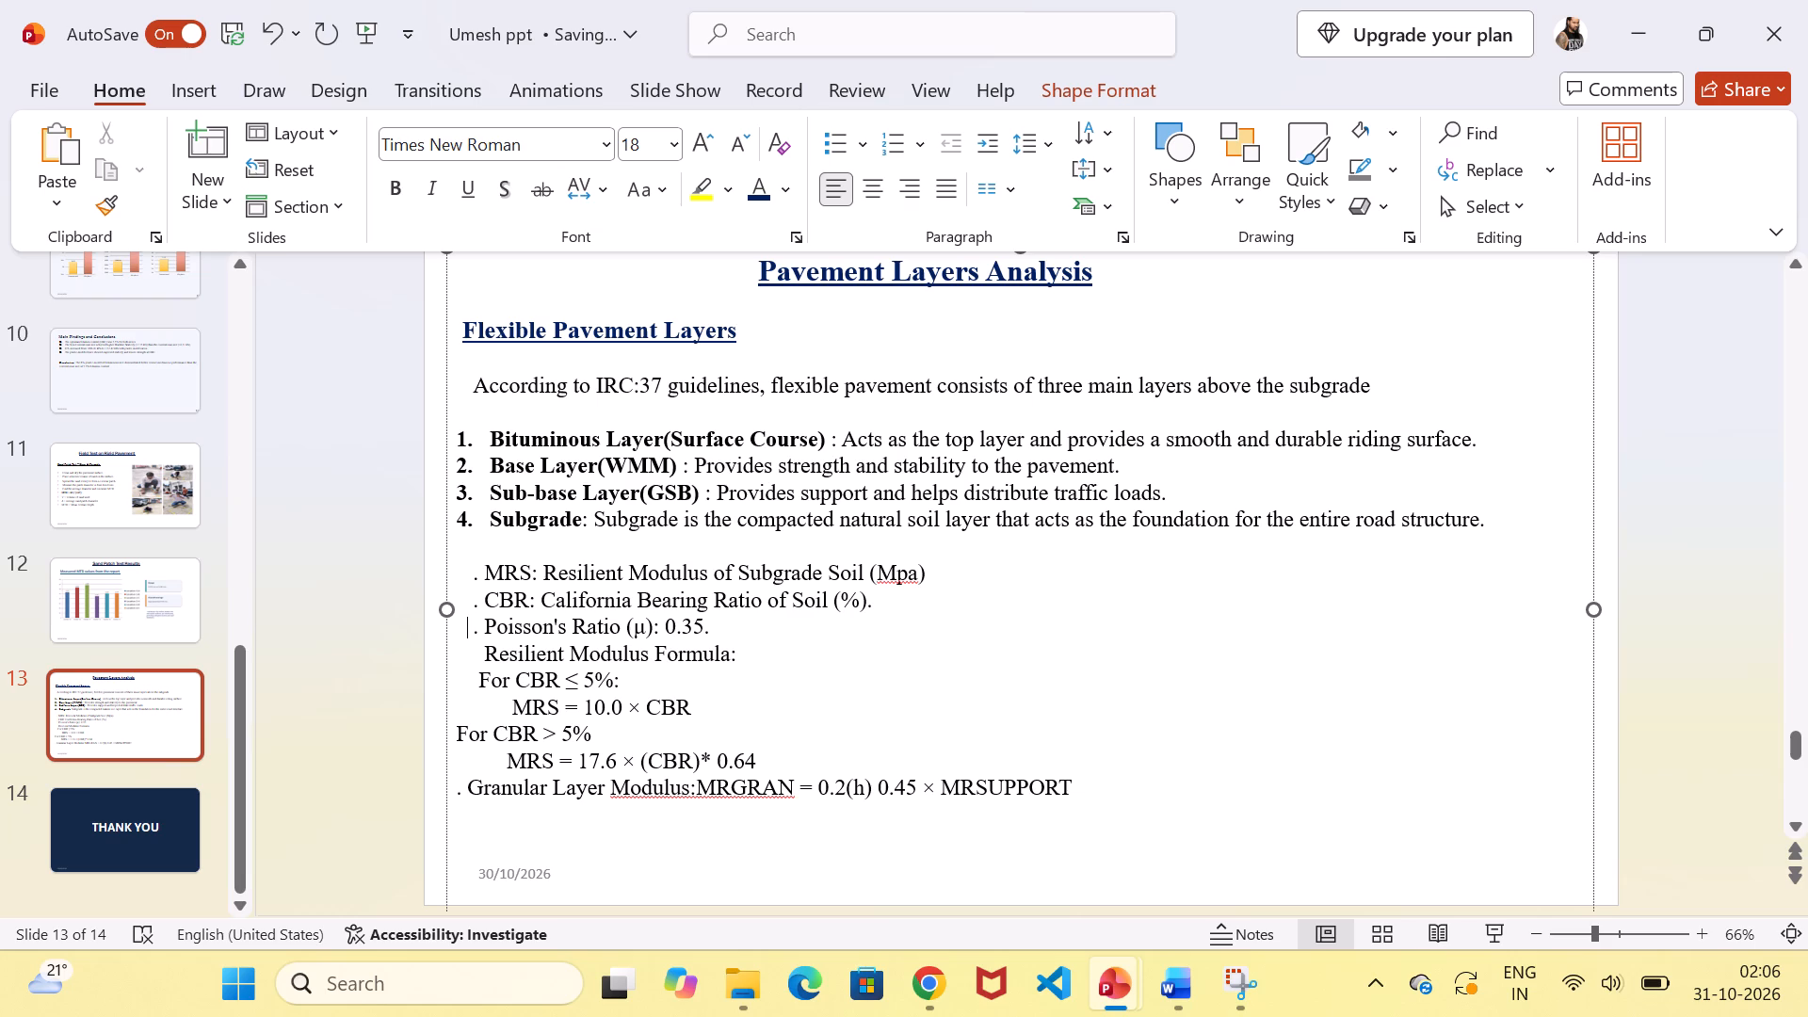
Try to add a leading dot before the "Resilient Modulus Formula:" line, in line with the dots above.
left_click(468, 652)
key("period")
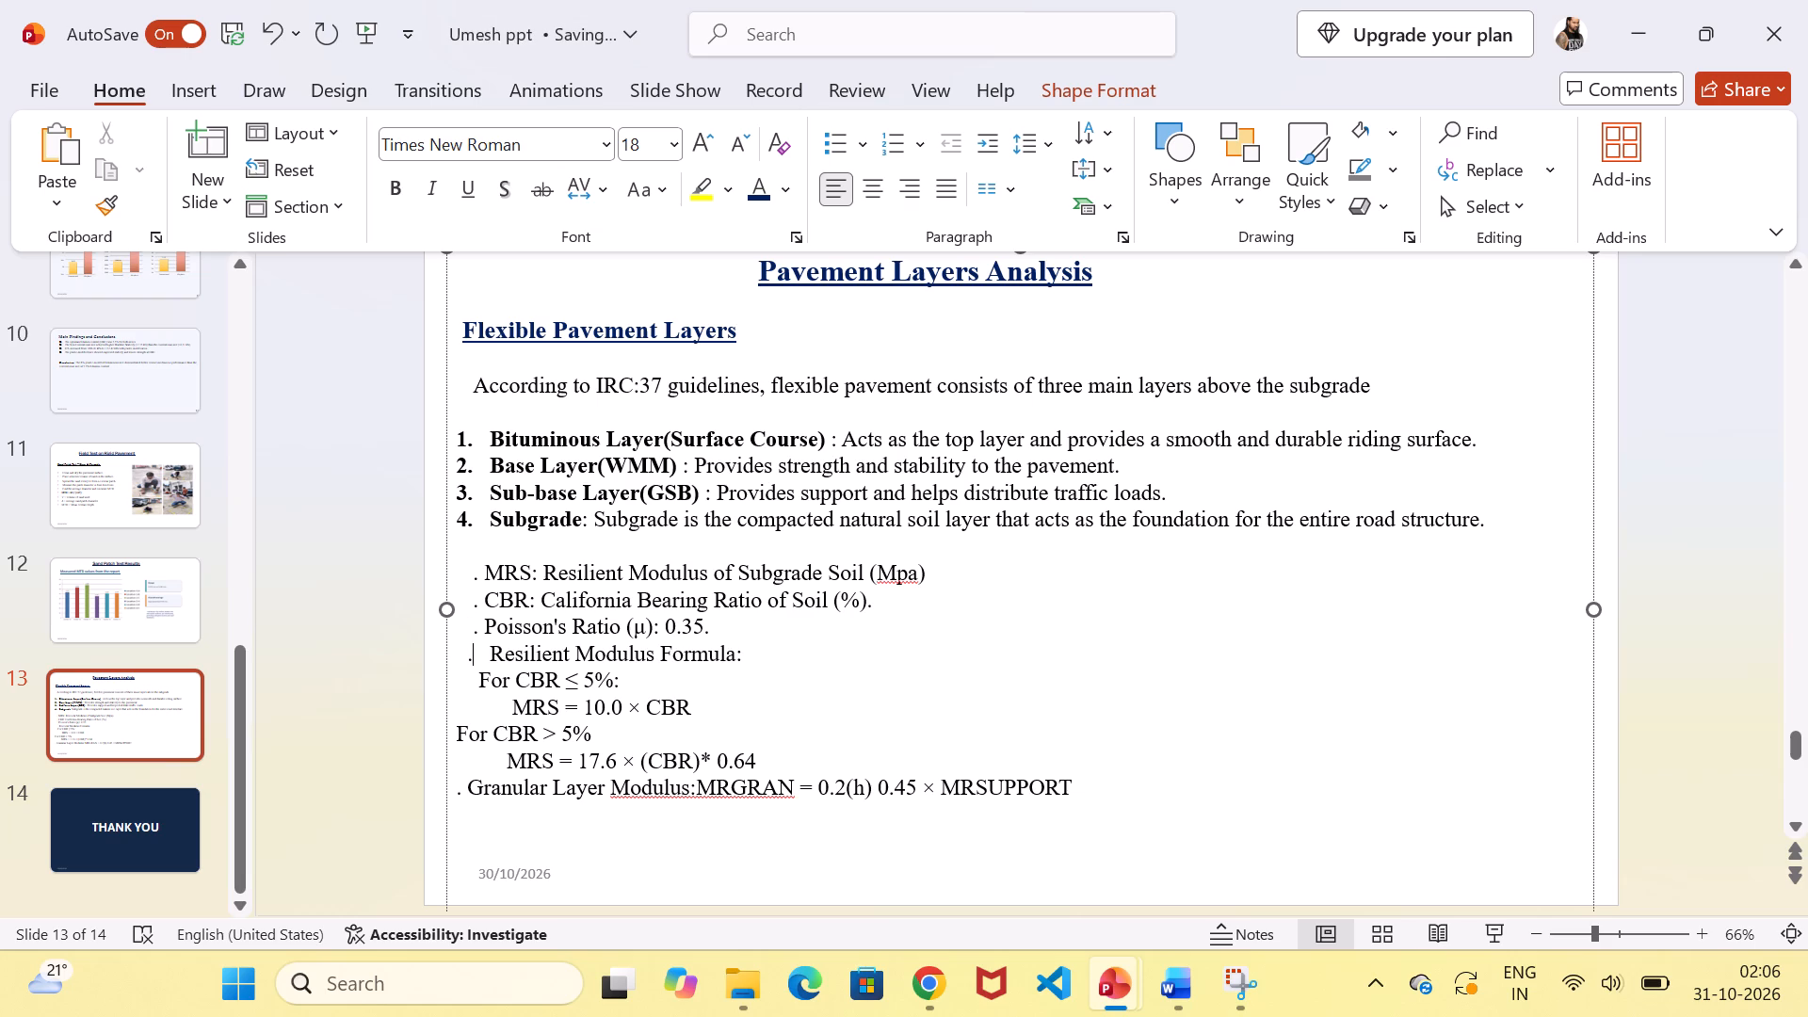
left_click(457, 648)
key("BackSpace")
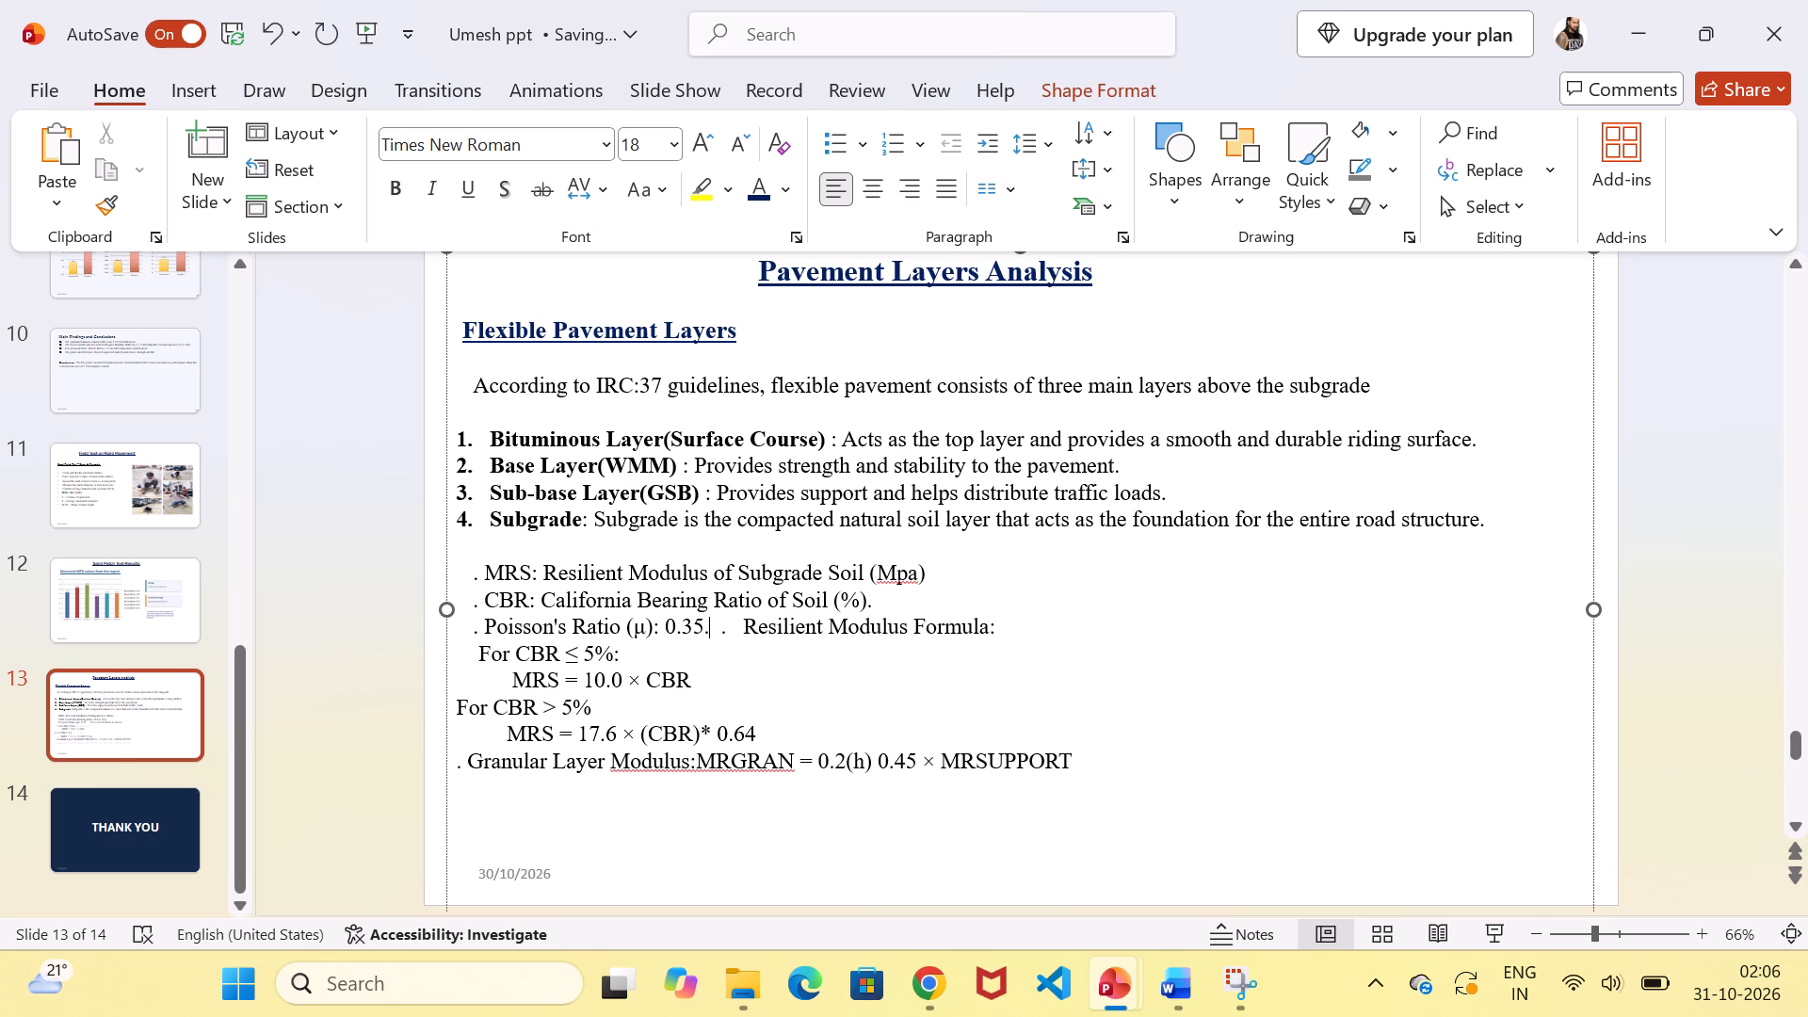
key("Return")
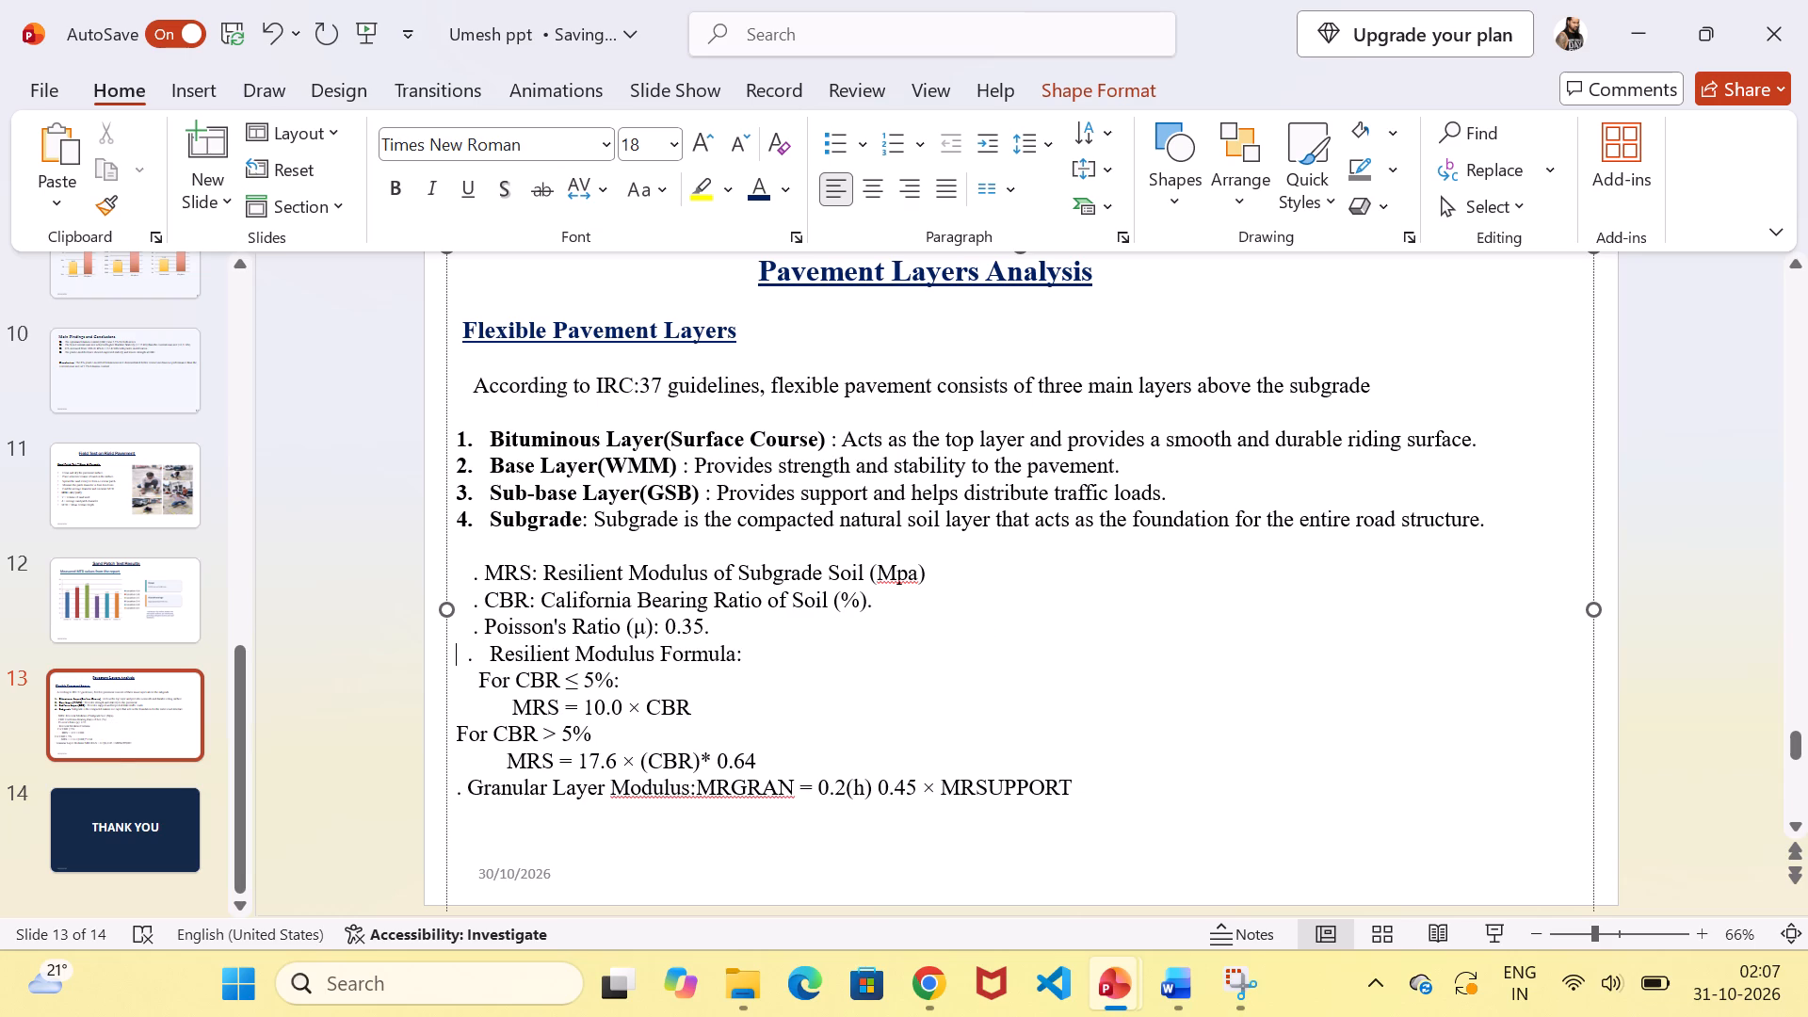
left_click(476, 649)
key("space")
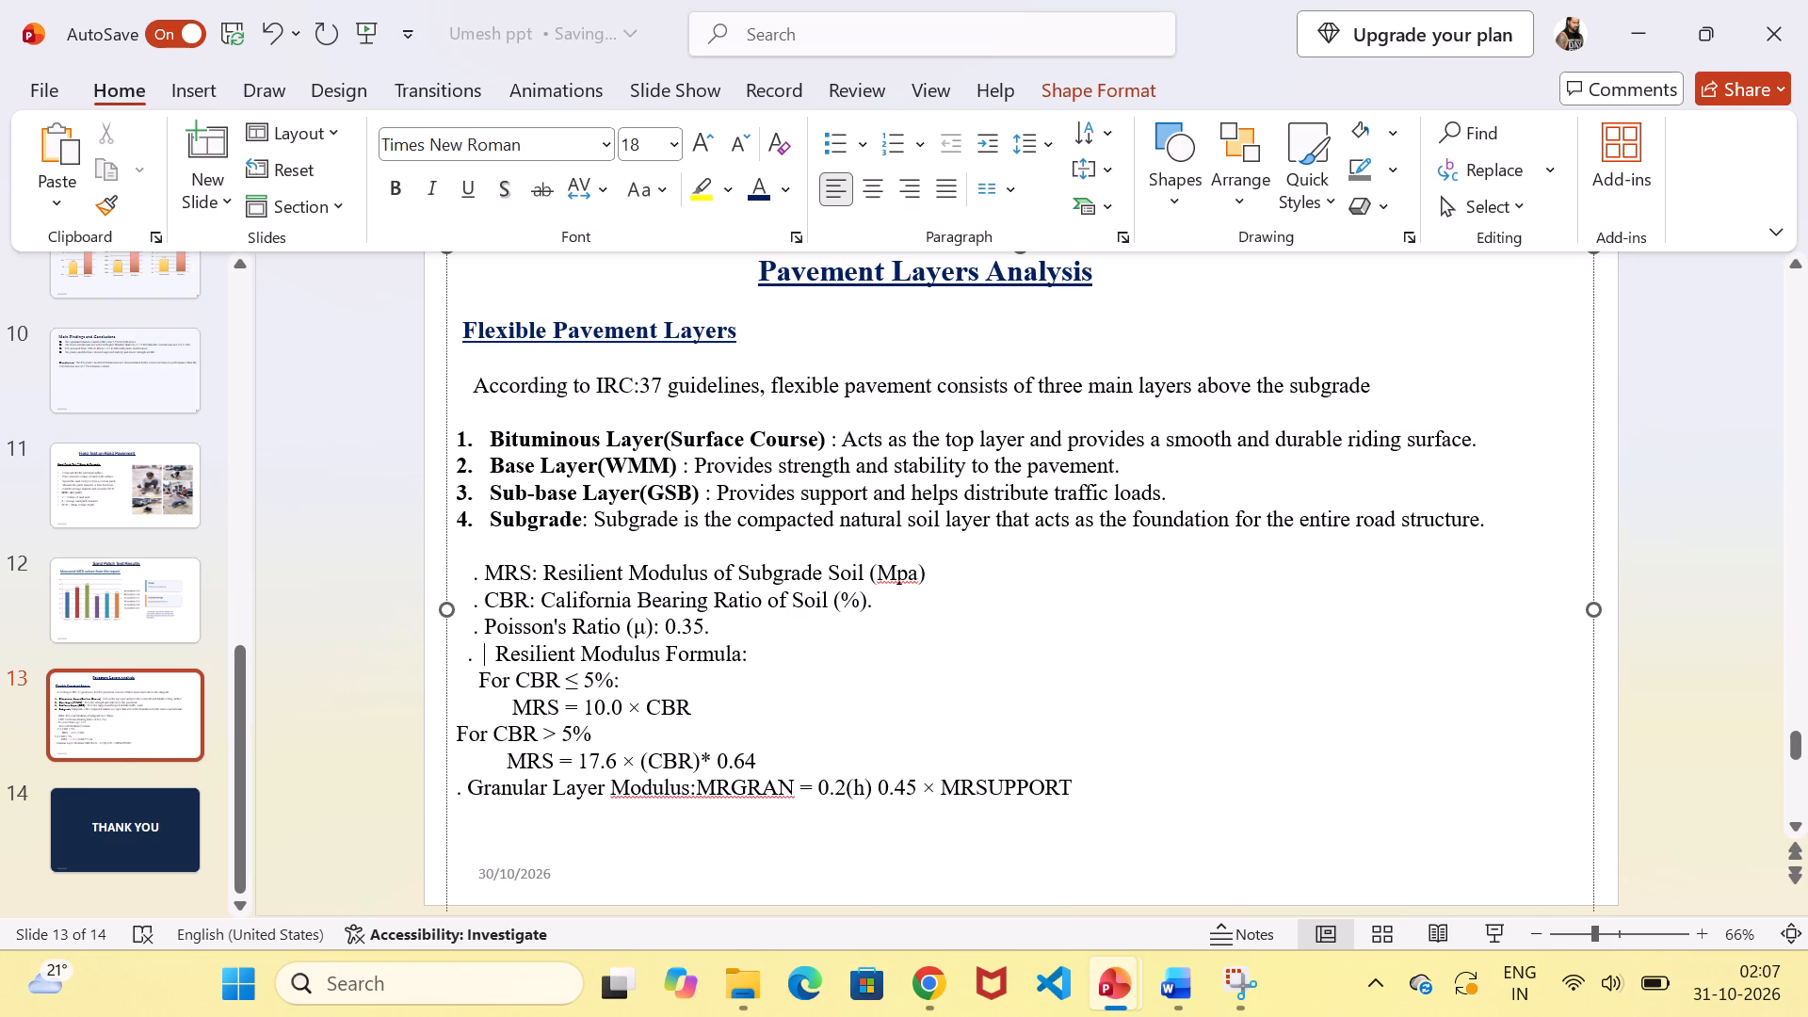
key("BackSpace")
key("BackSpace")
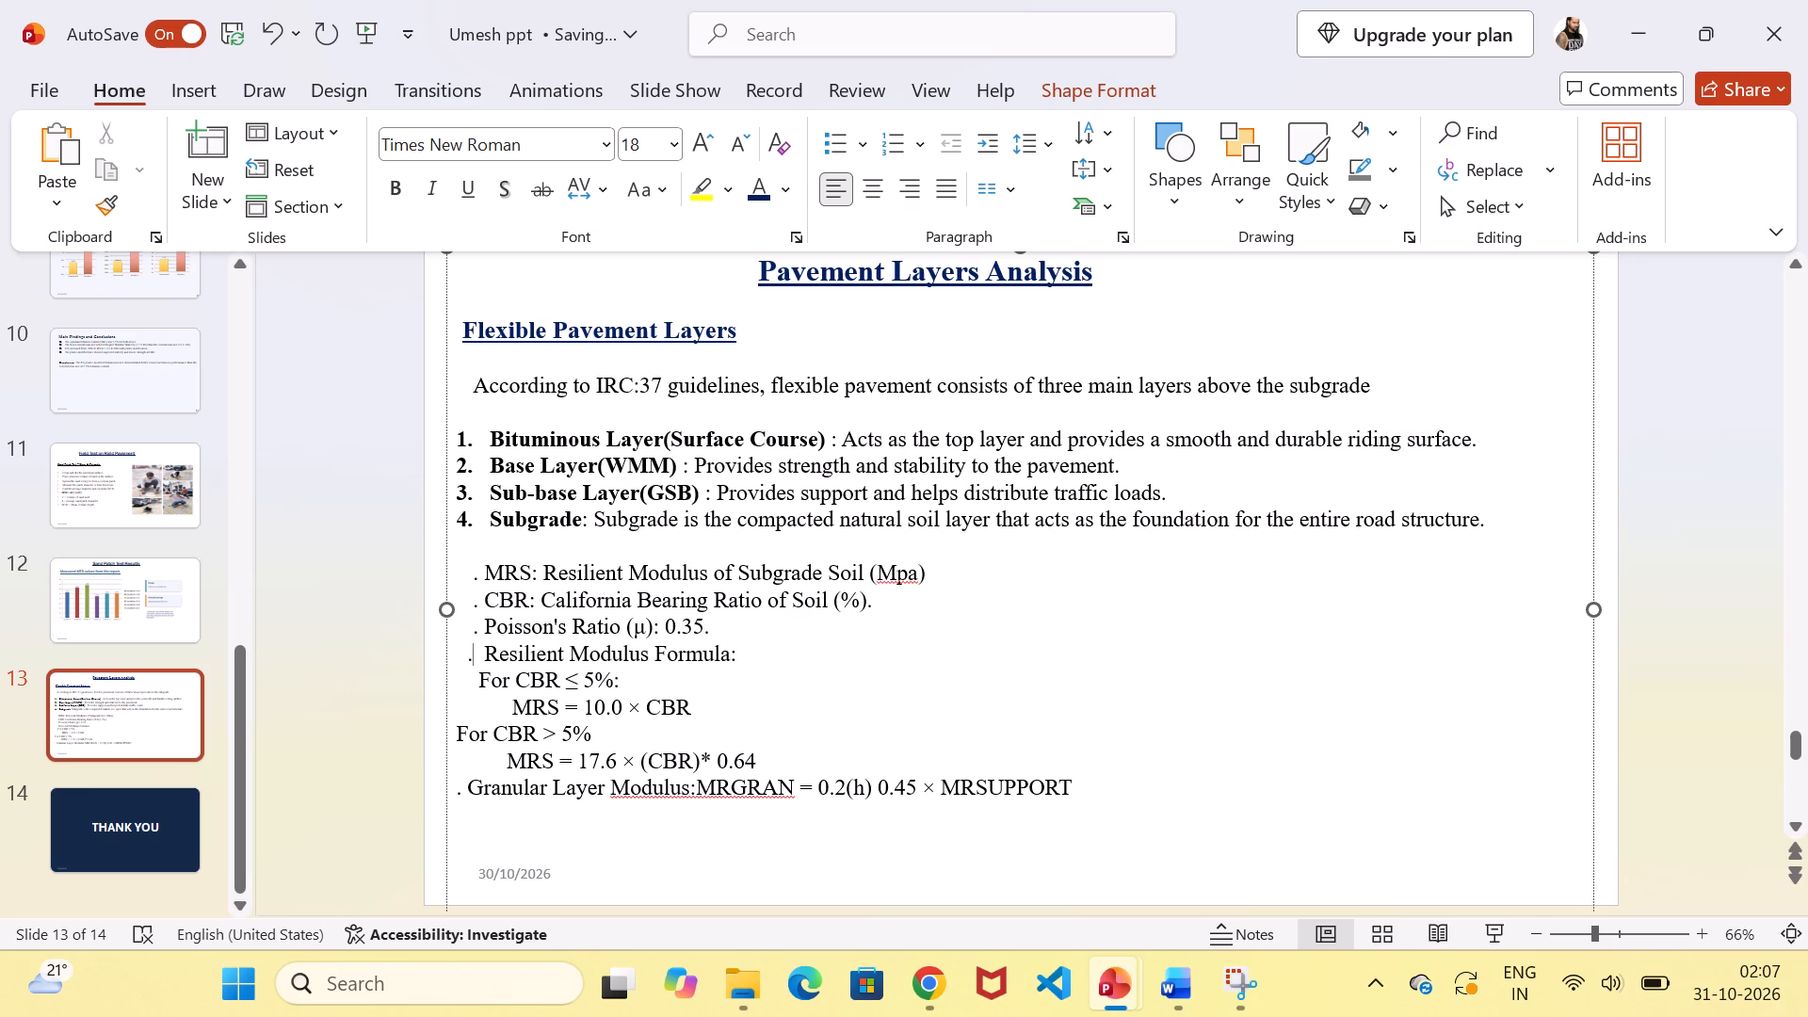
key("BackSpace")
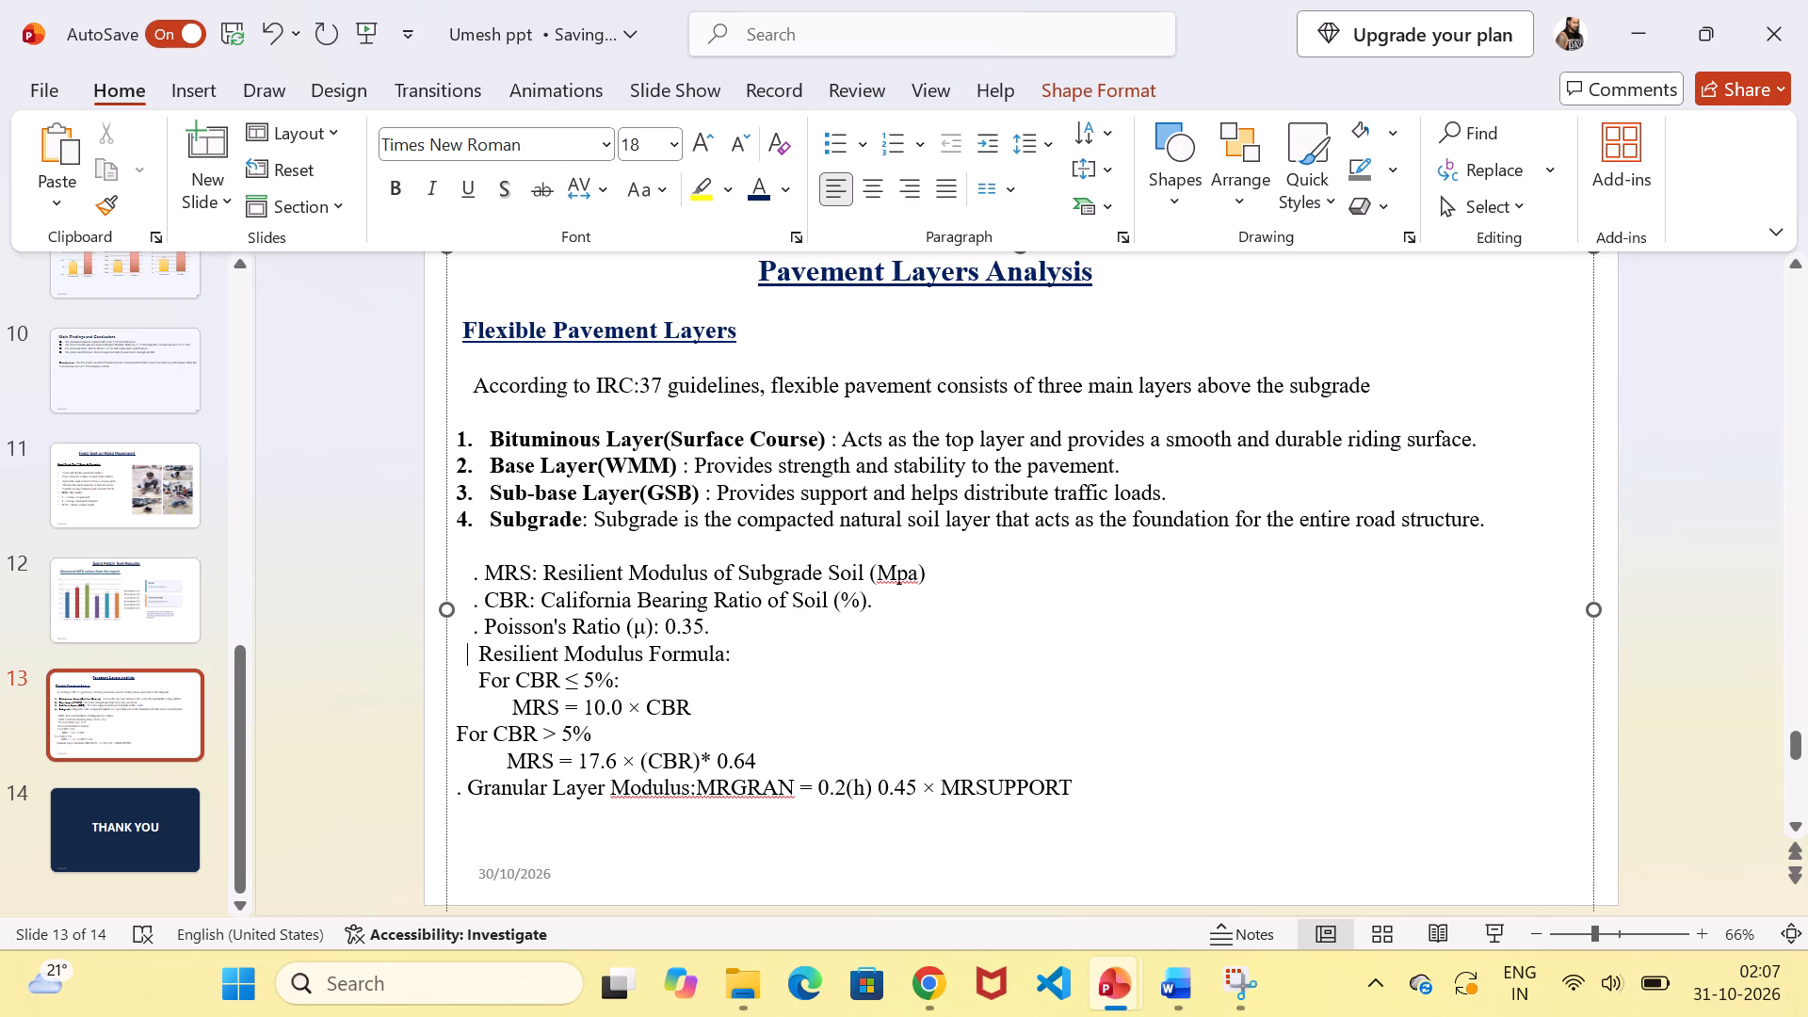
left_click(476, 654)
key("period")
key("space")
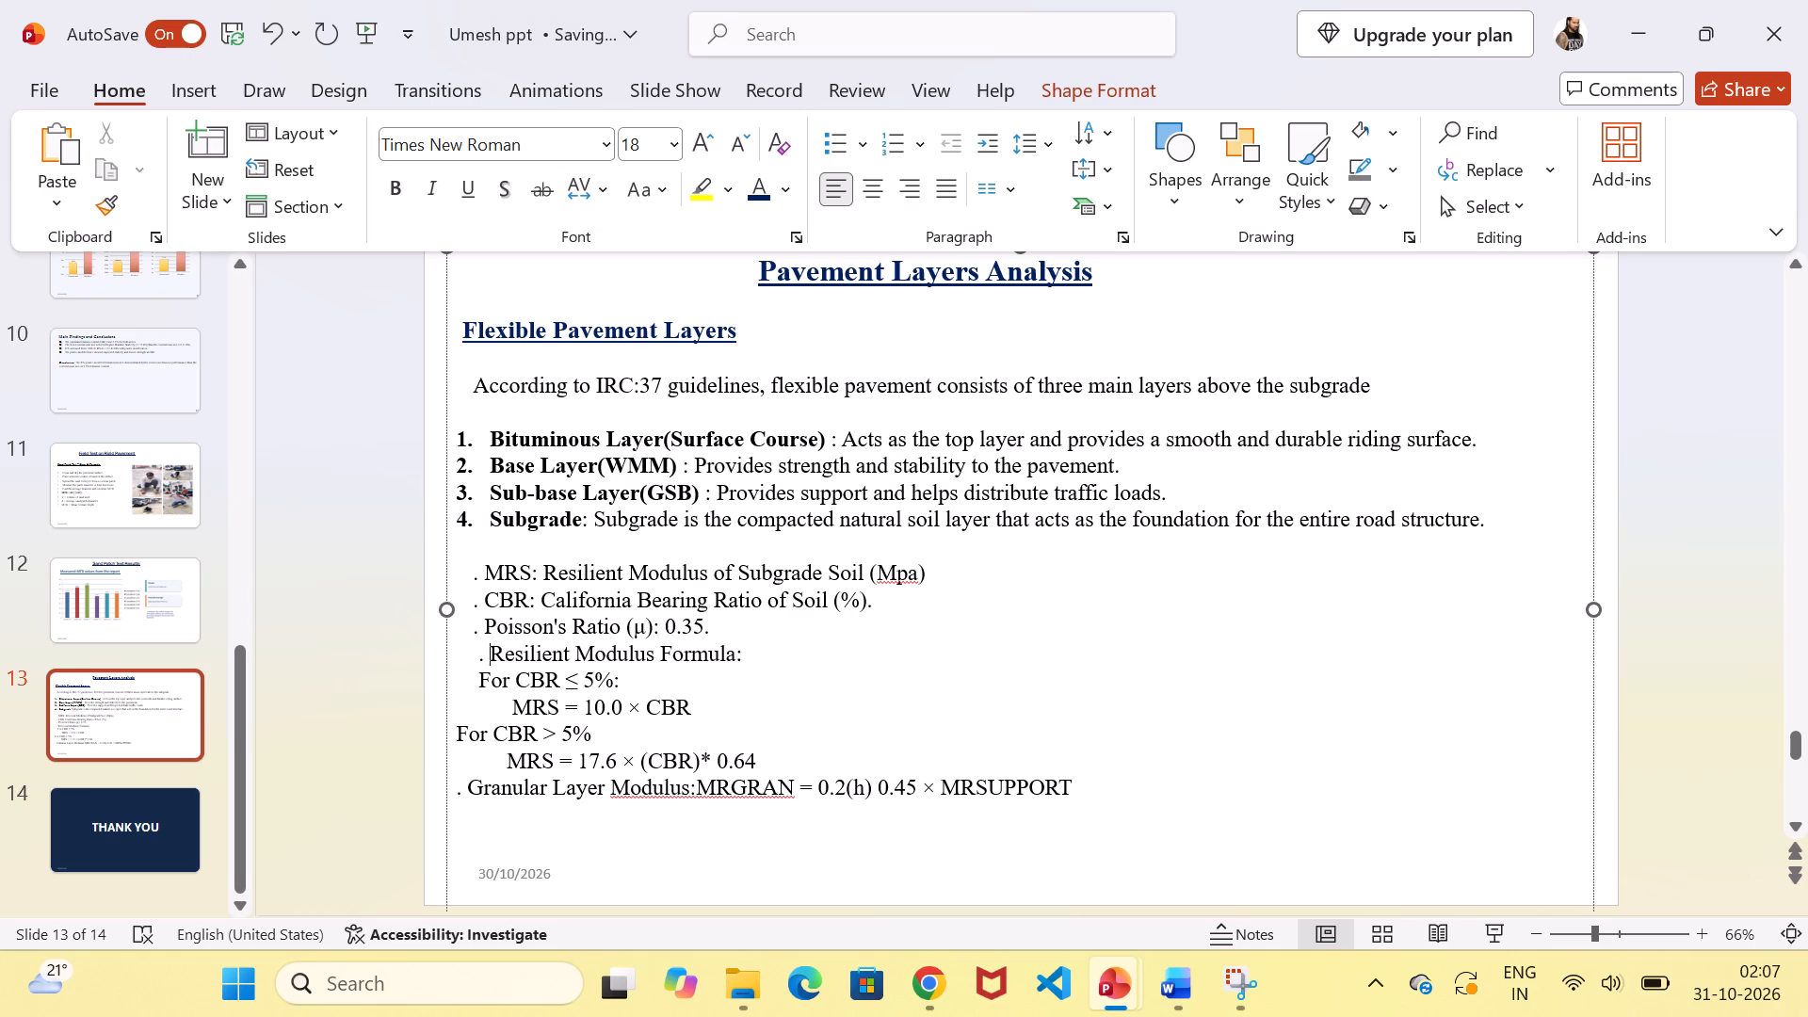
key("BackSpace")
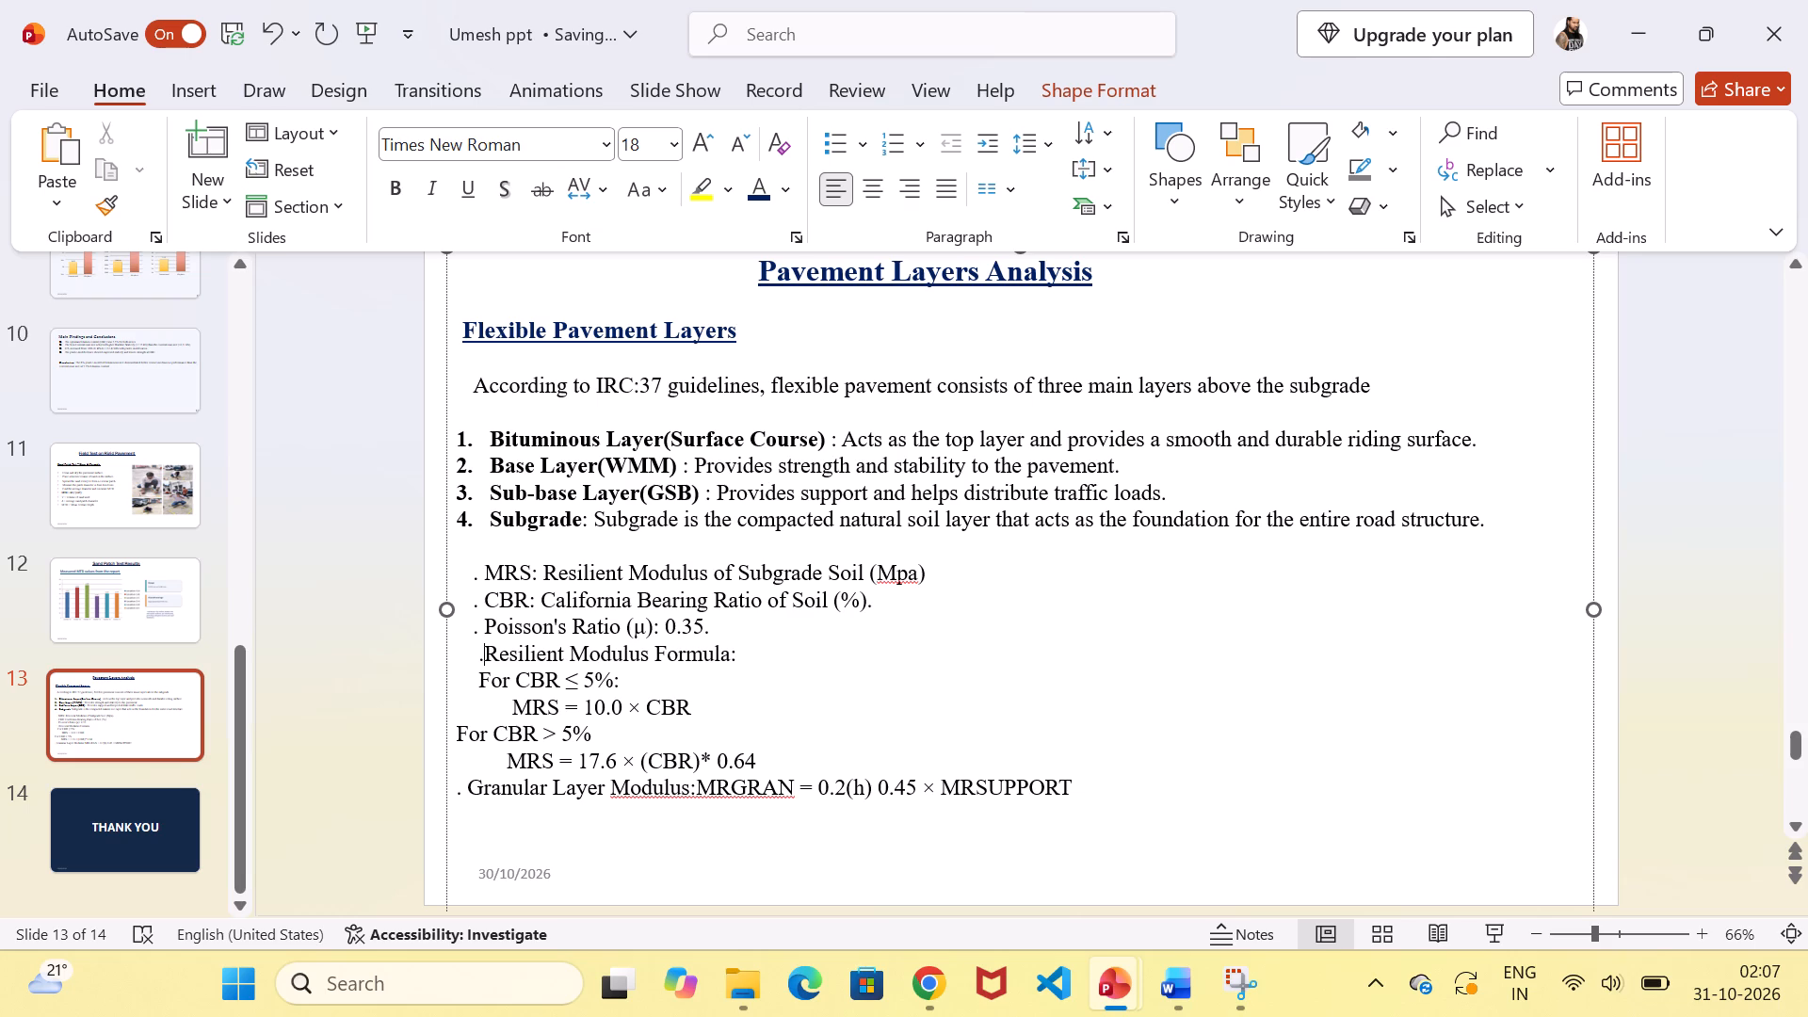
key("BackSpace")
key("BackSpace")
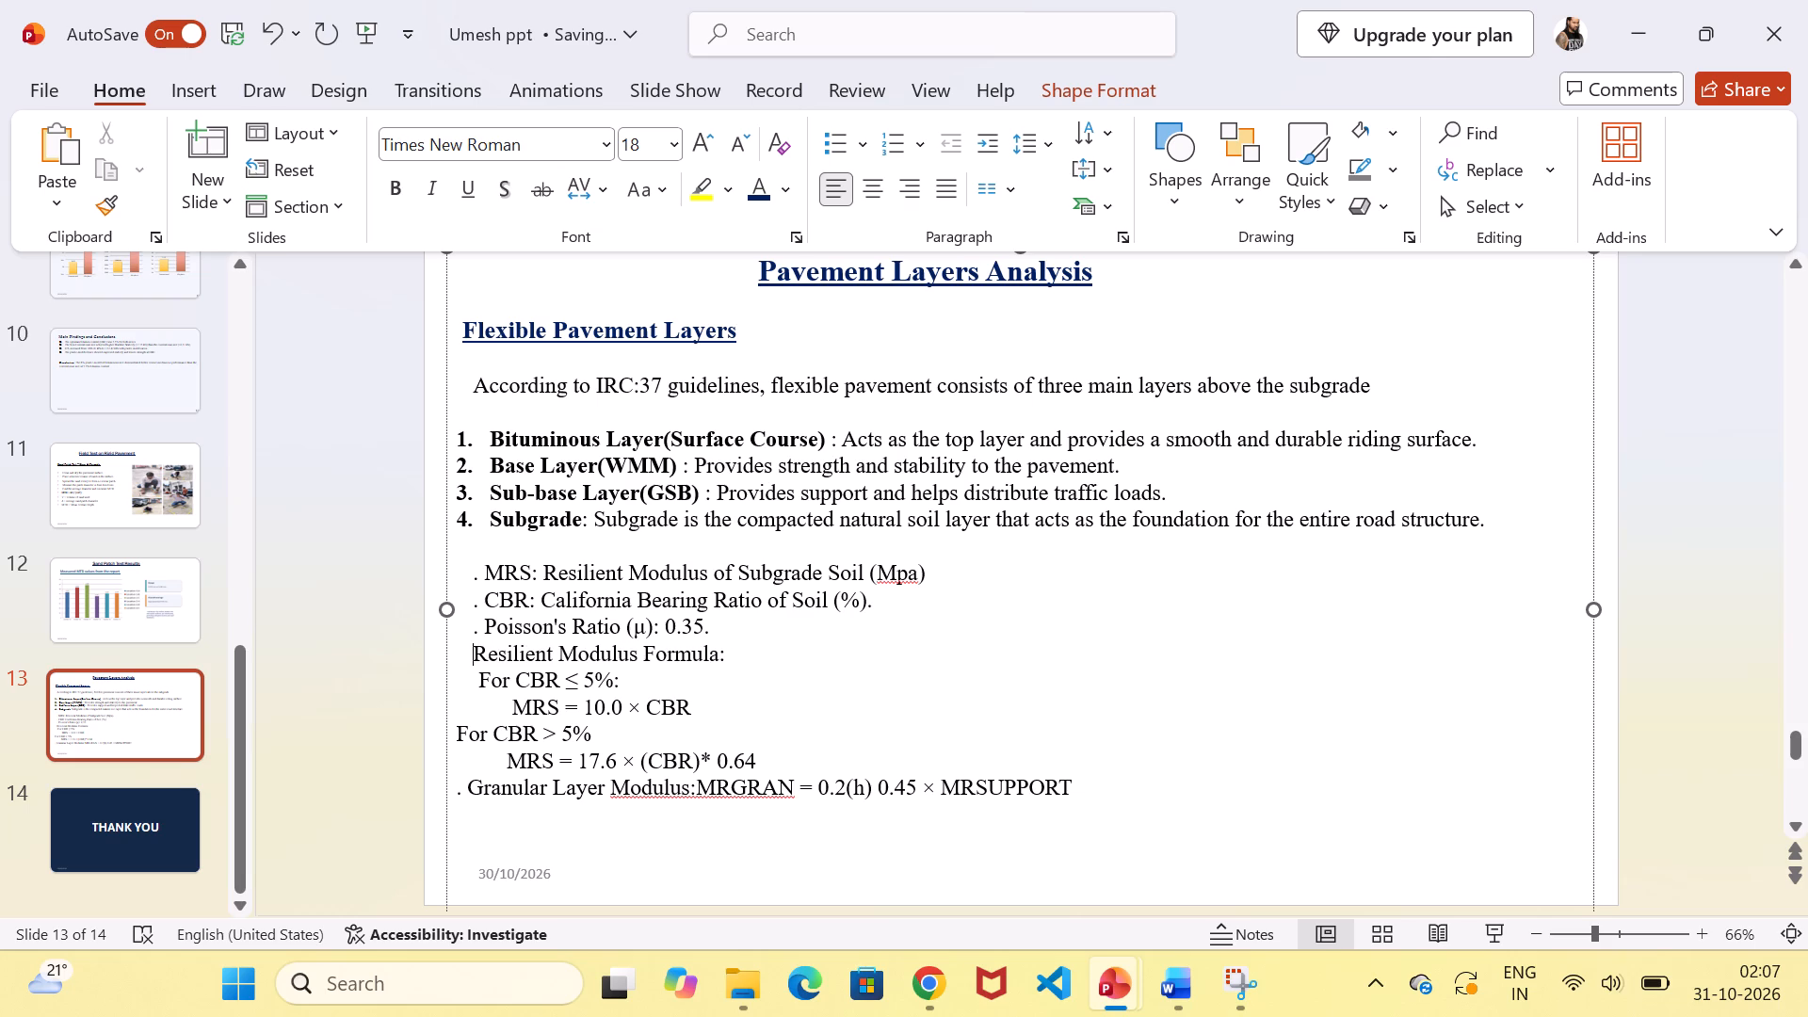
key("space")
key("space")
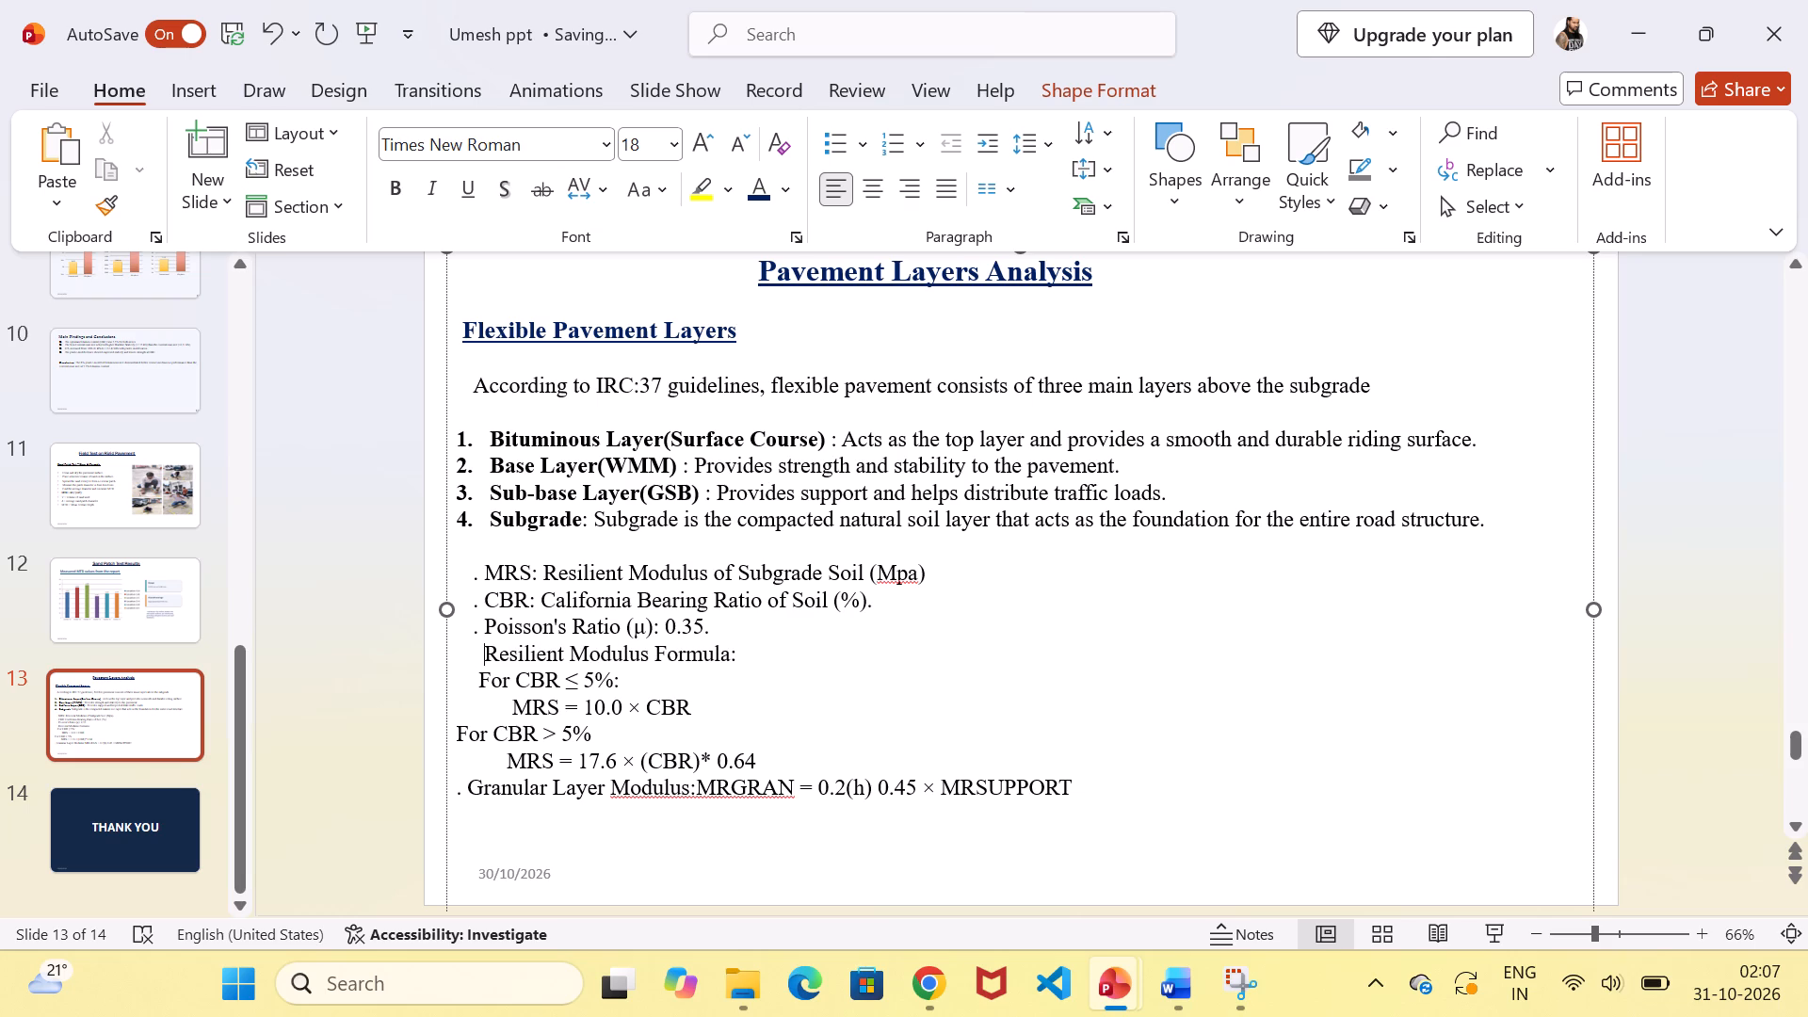
Add a leading dot followed by one space before "Resilient Modulus Formula:", aligning dot and text with the lines above.
left_click(474, 654)
key("period")
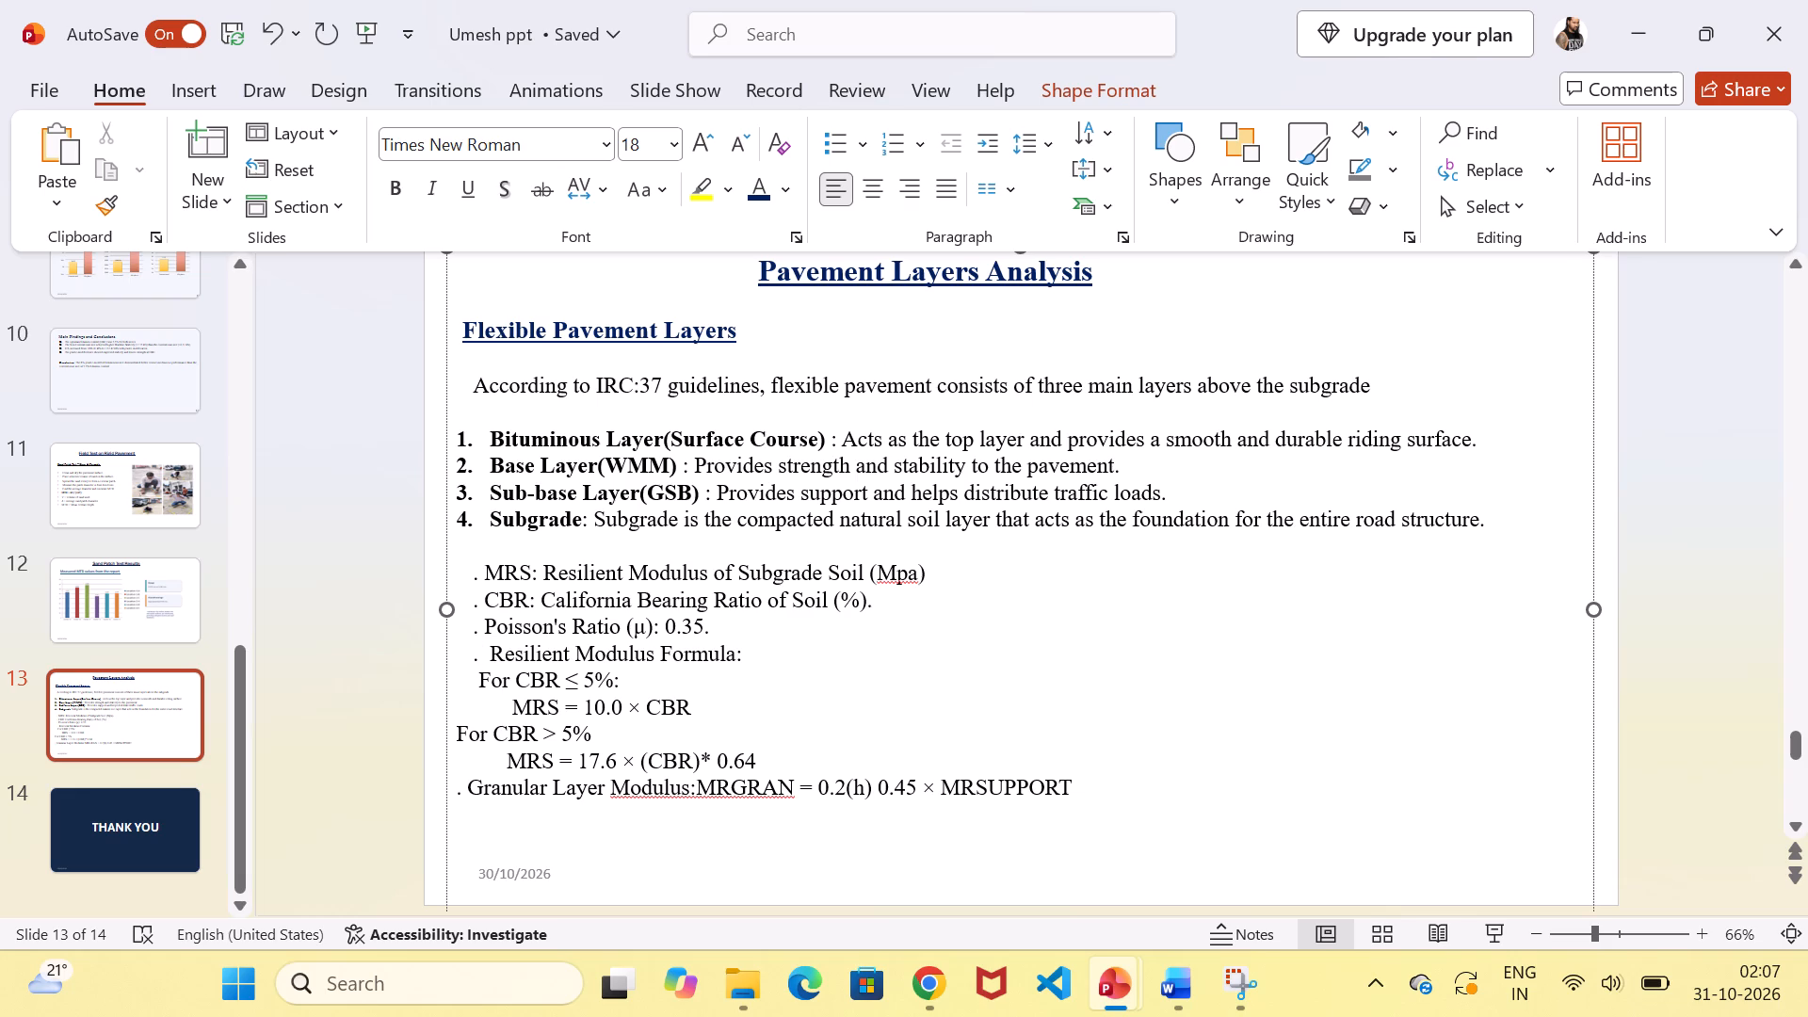
key("space")
key("space")
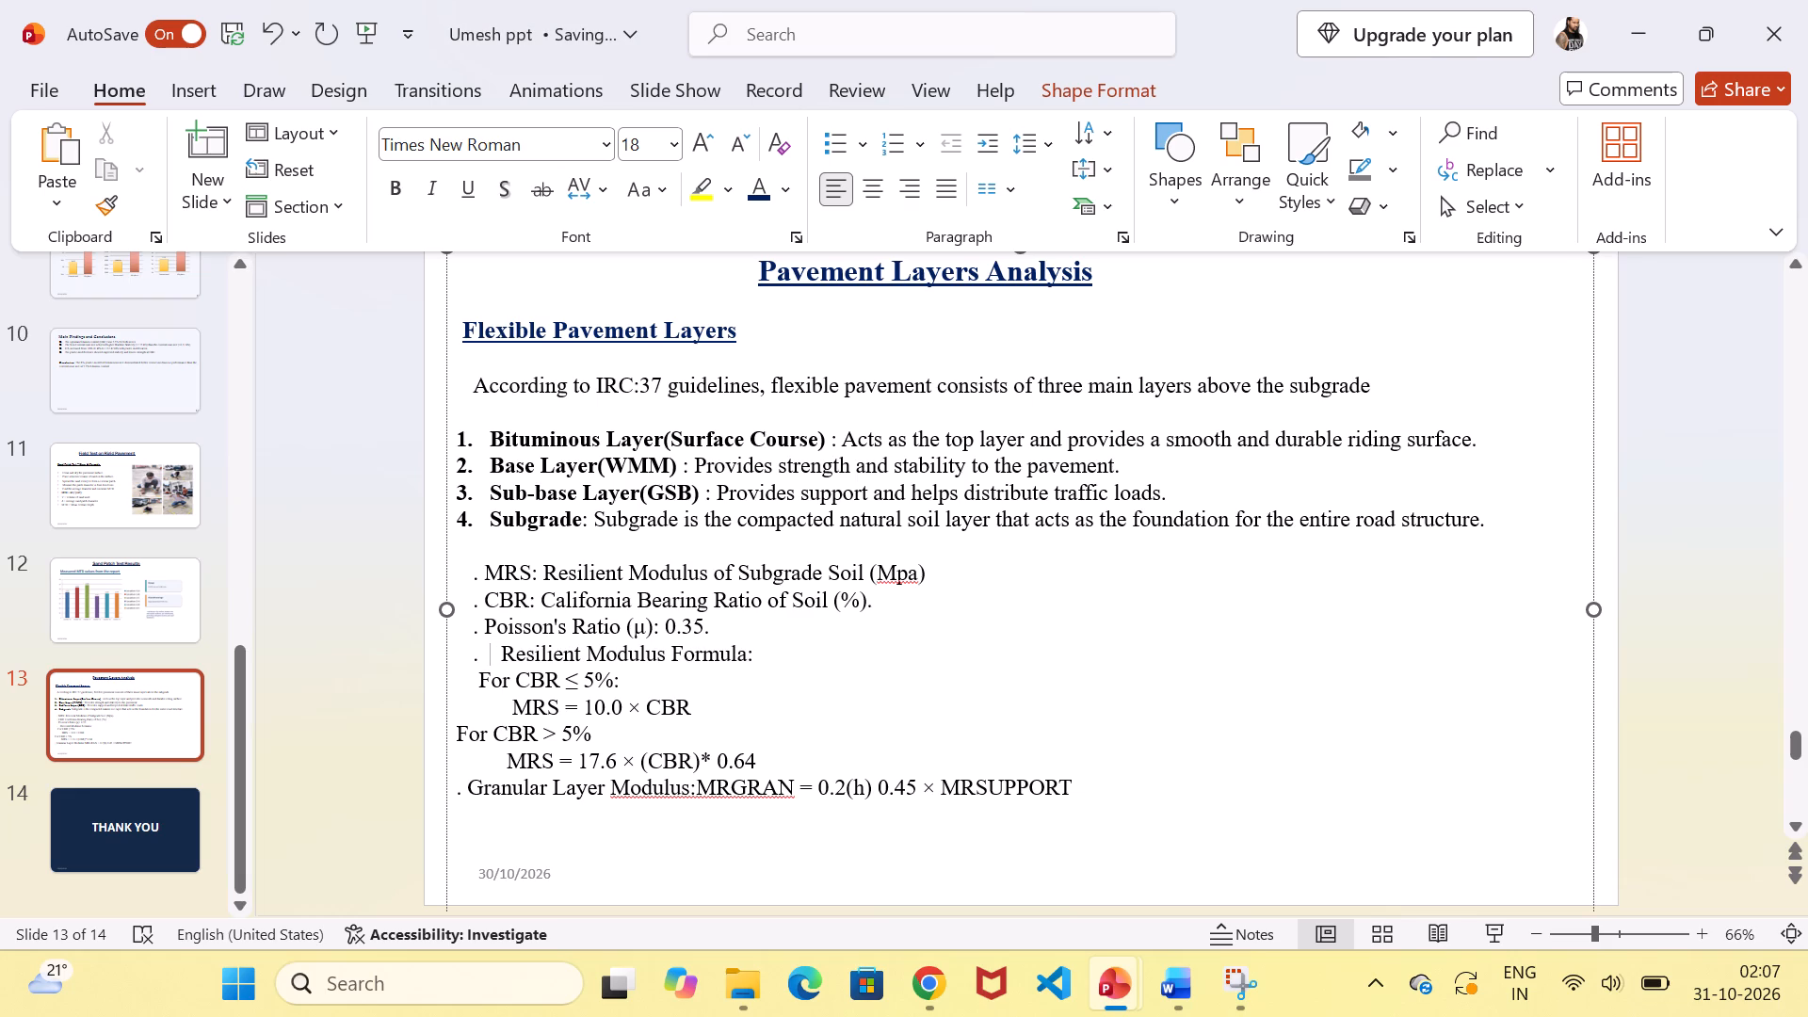
key("BackSpace")
key("BackSpace")
key("BackSpace")
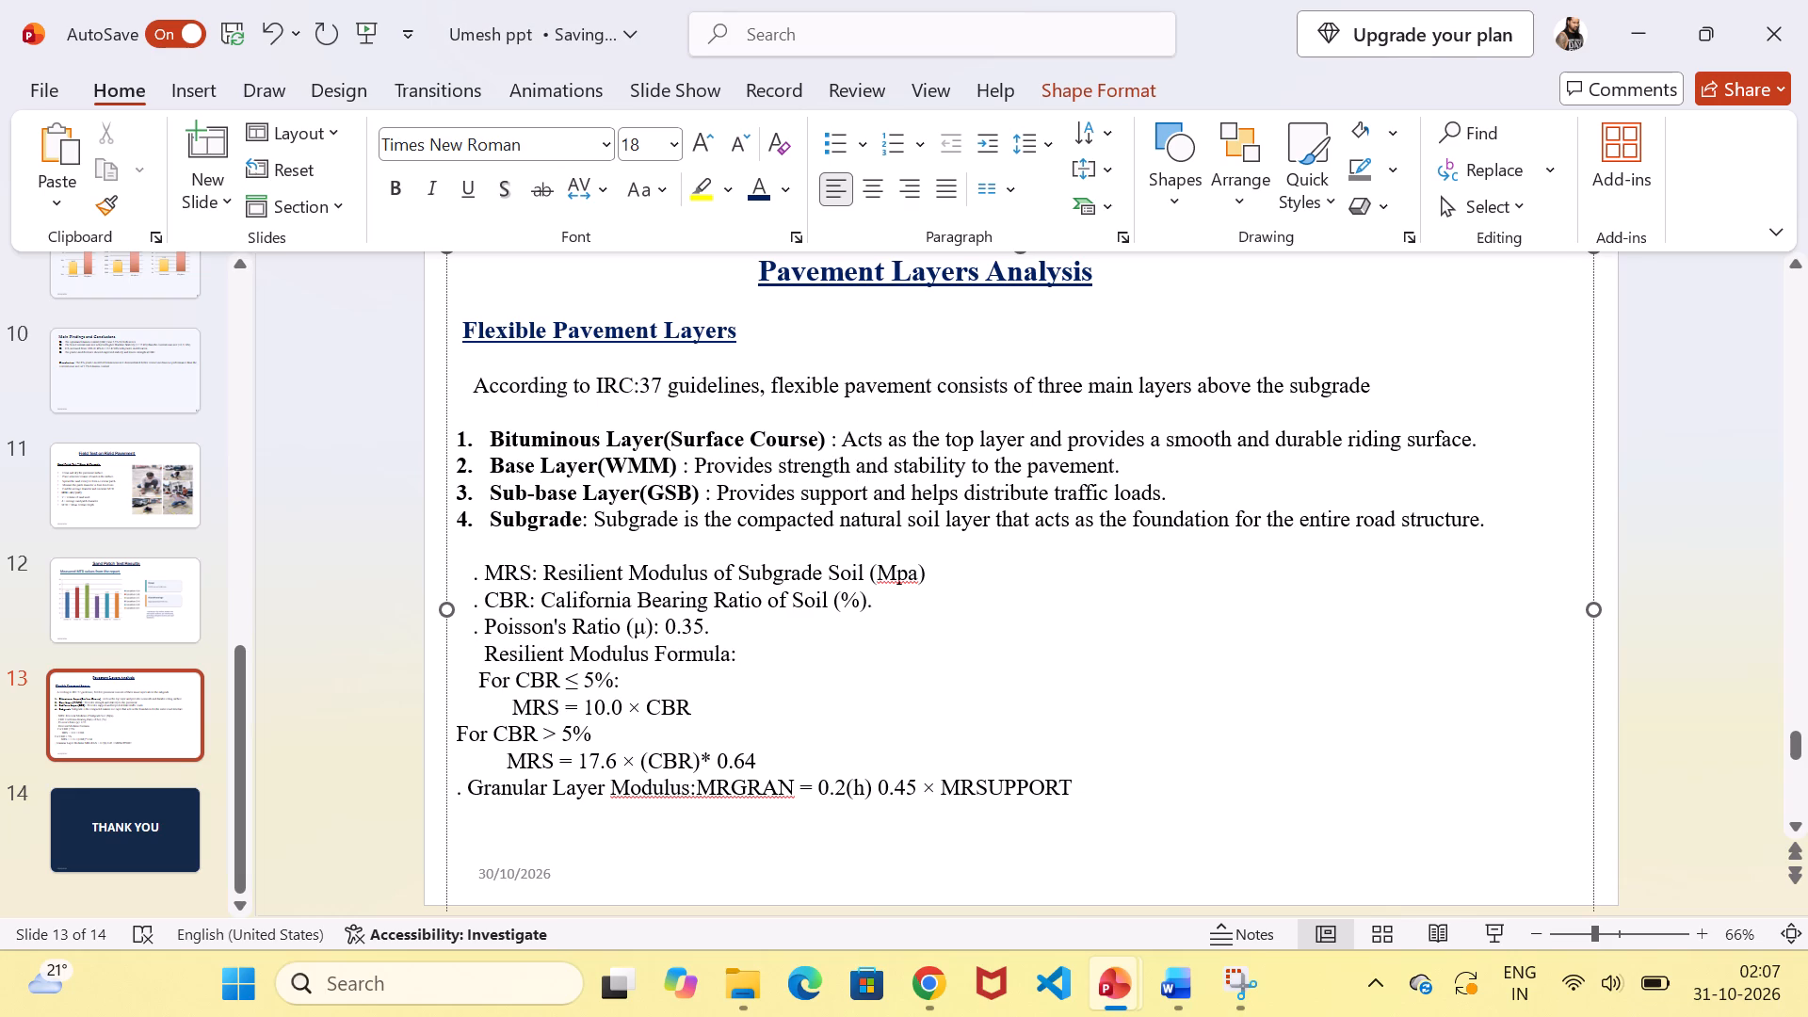
key("period")
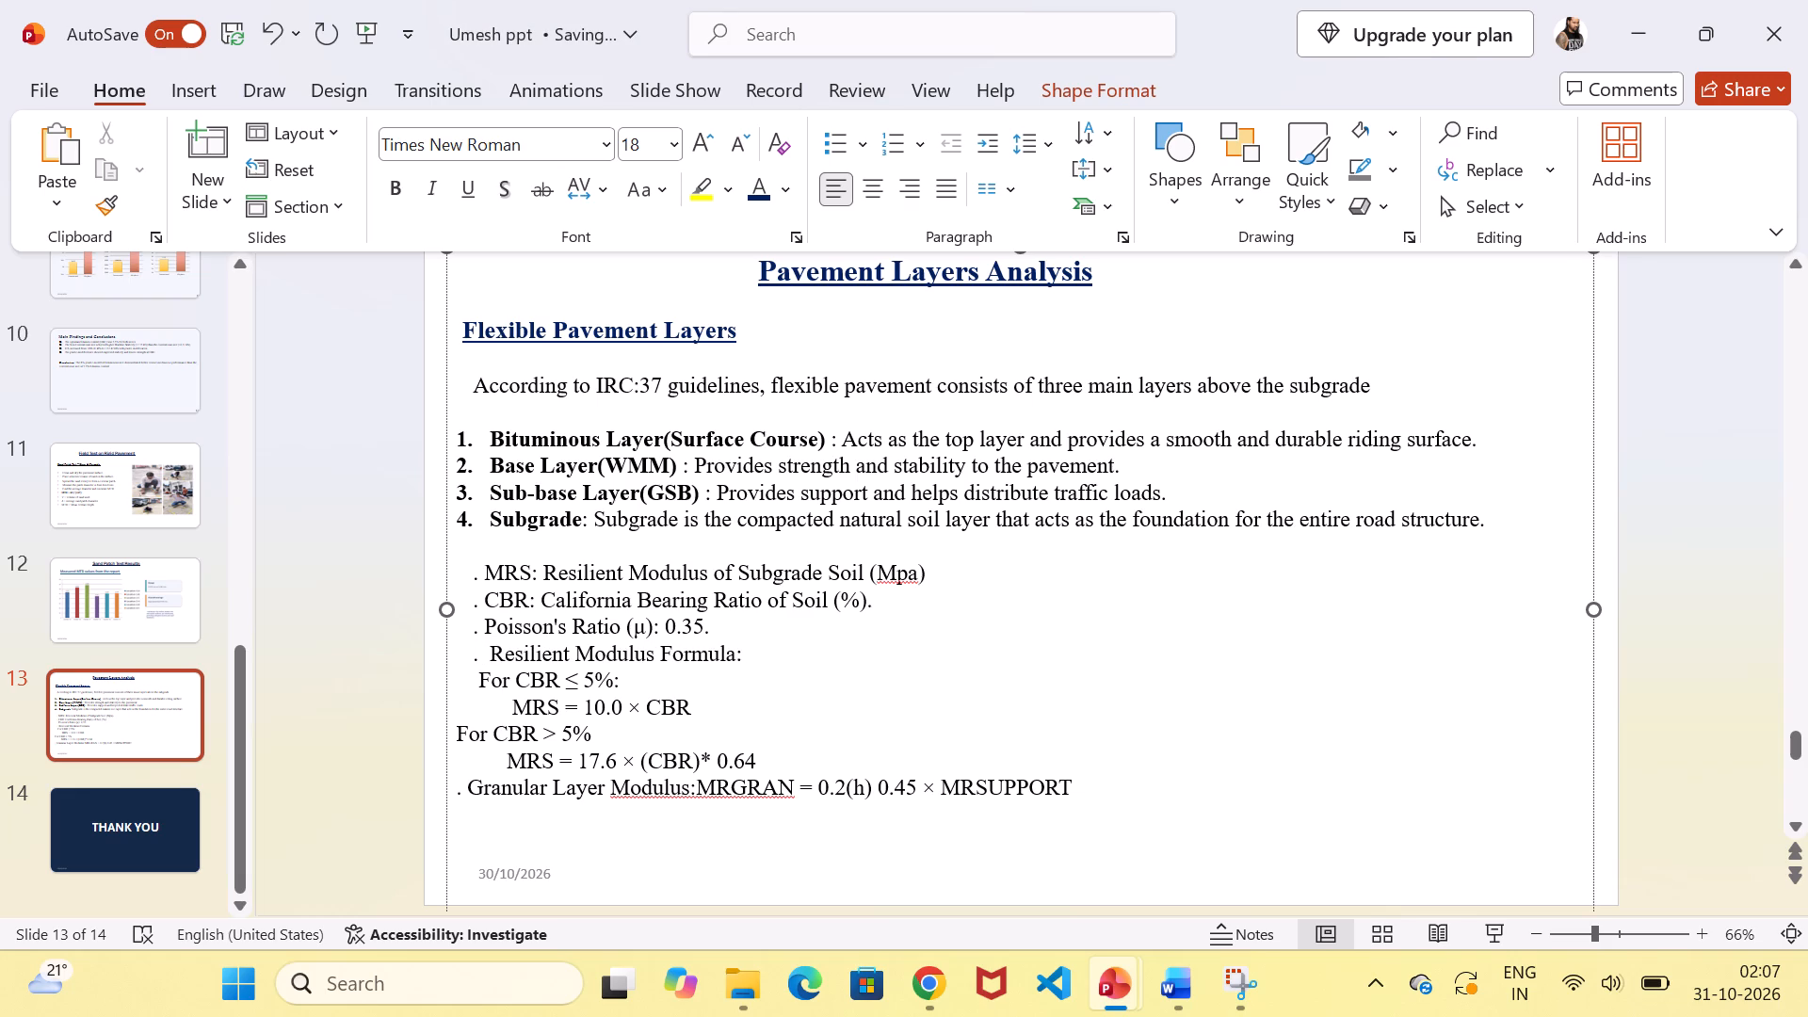
left_click(487, 656)
key("BackSpace")
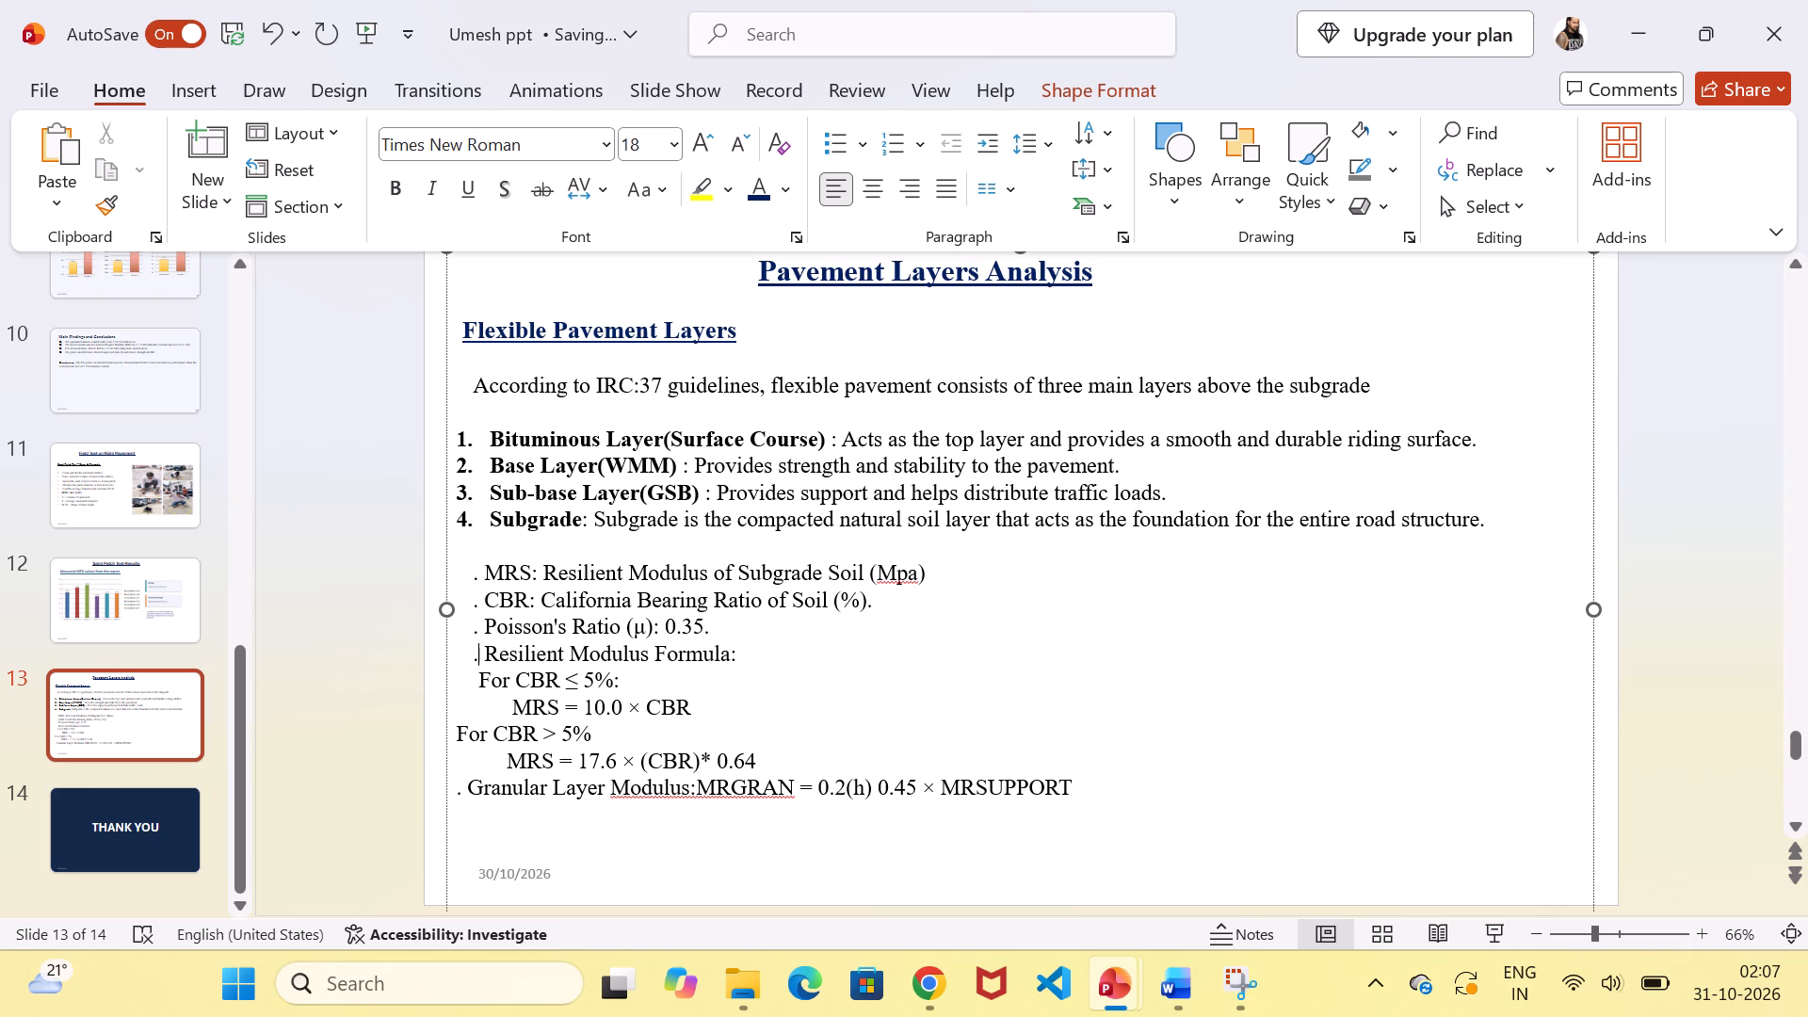
Indent the "For CBR ≤ 5%:" line by one more space so it lines up with the text above.
left_click(471, 674)
key("space")
key("space")
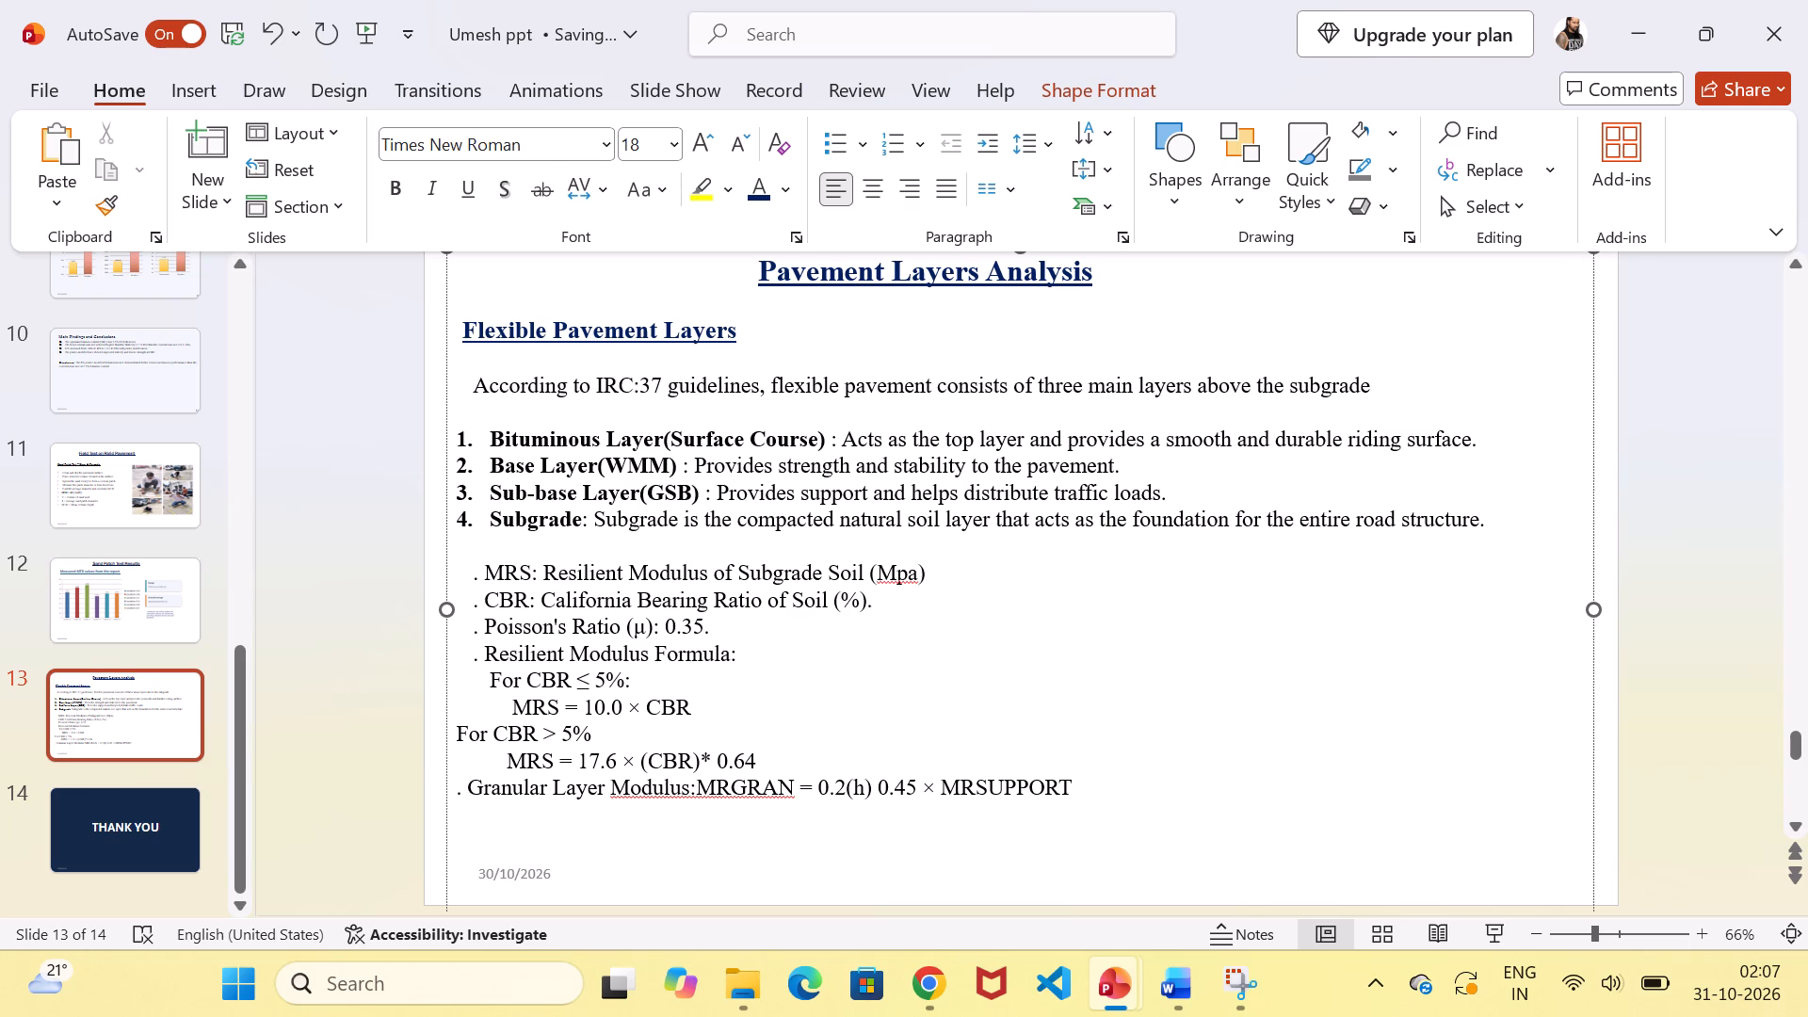
key("BackSpace")
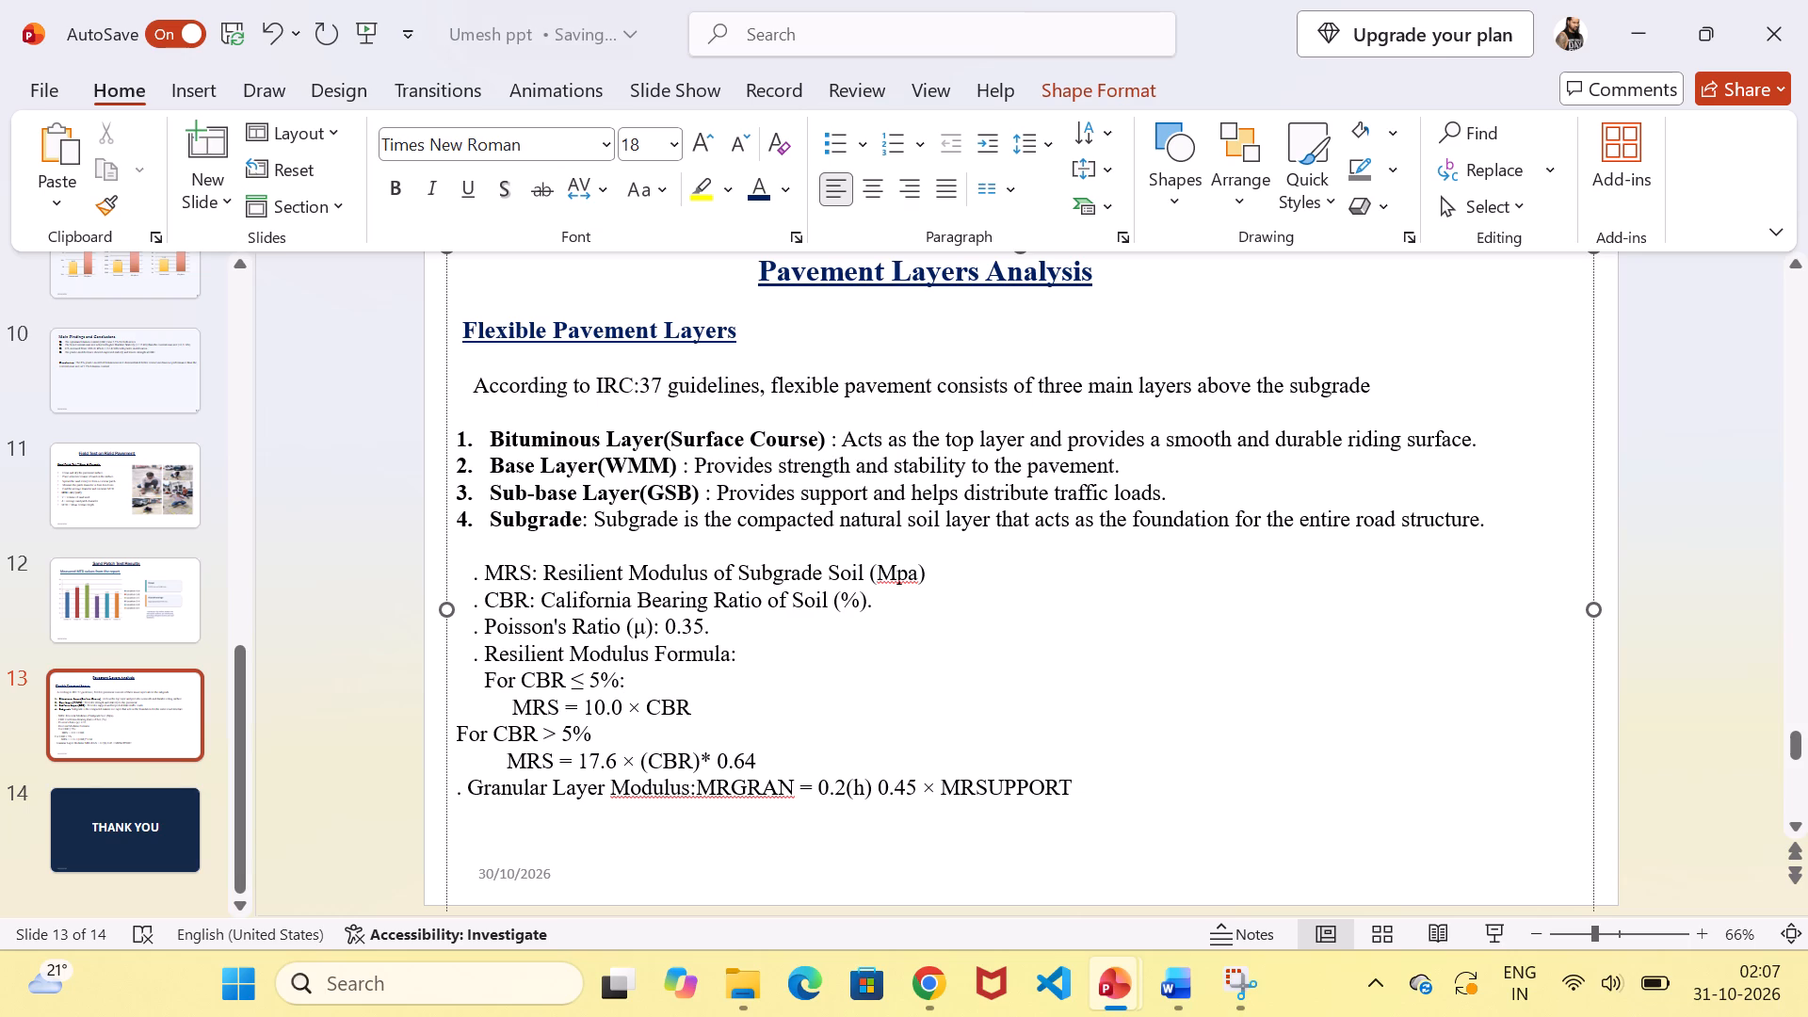
Make the "For CBR ≤ 5%:" line bold.
left_click(471, 674)
left_click_drag(471, 674, 574, 685)
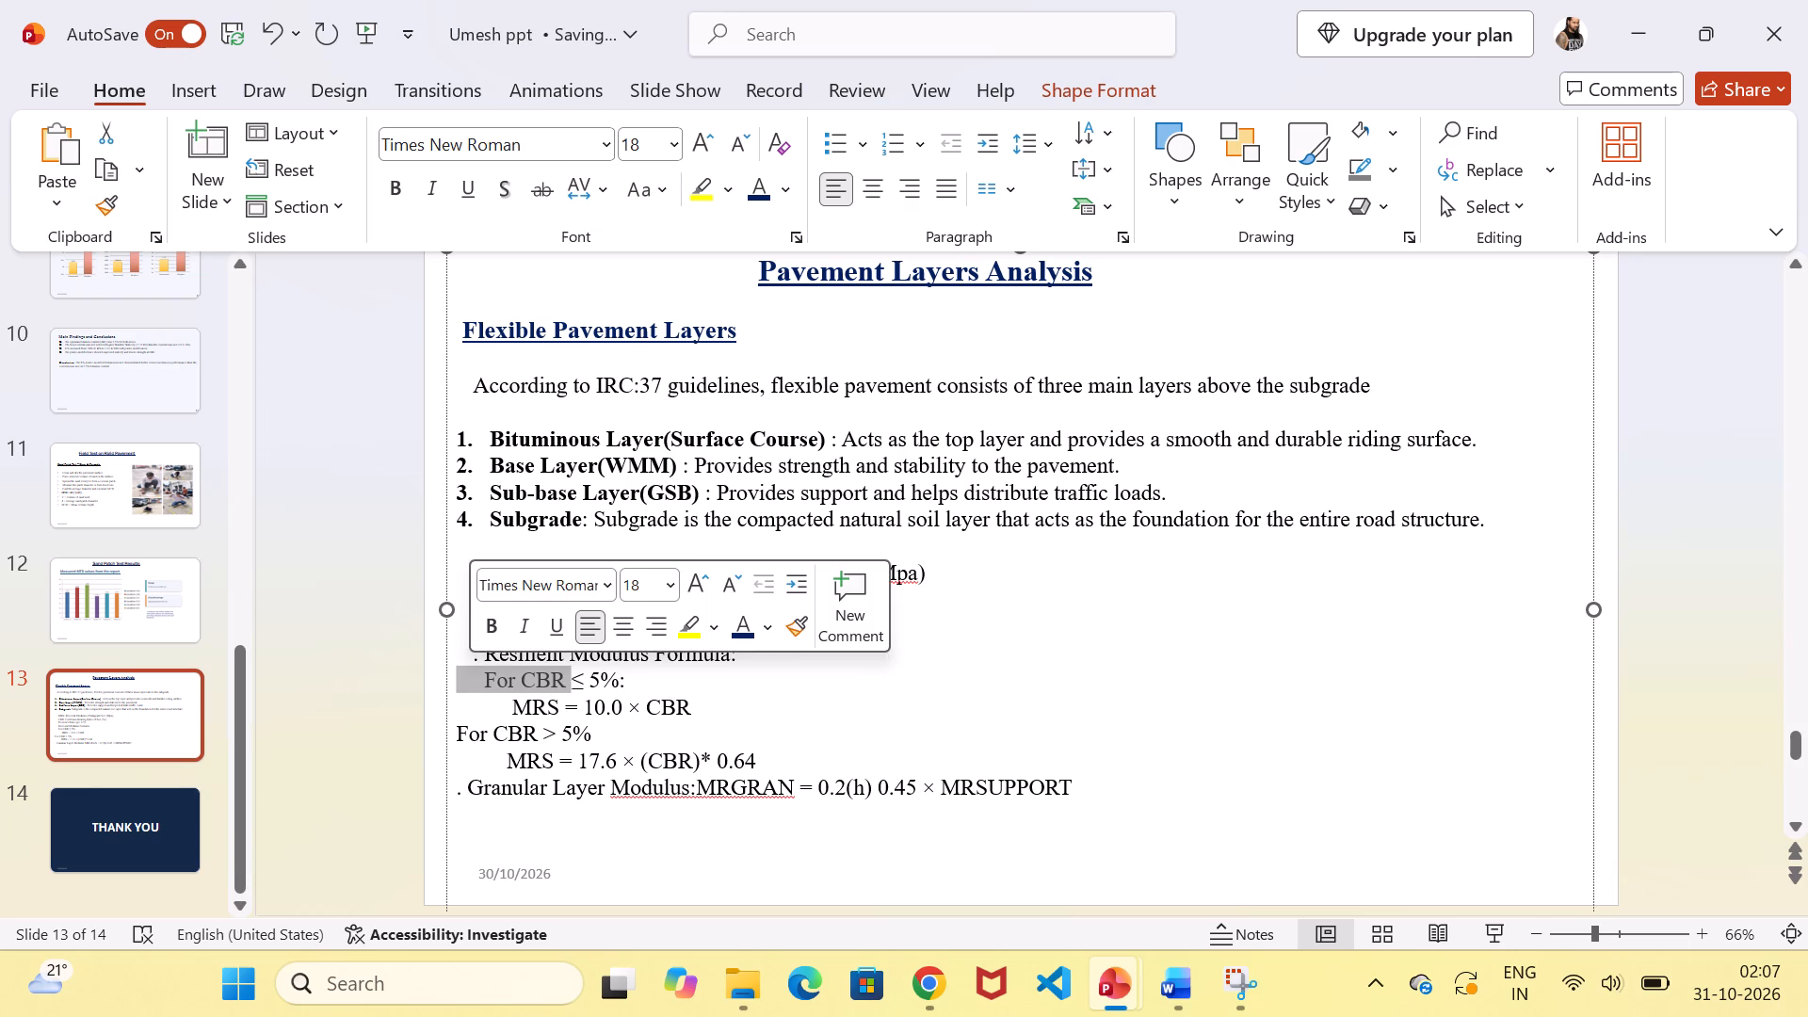
left_click_drag(574, 685, 618, 687)
left_click(639, 645)
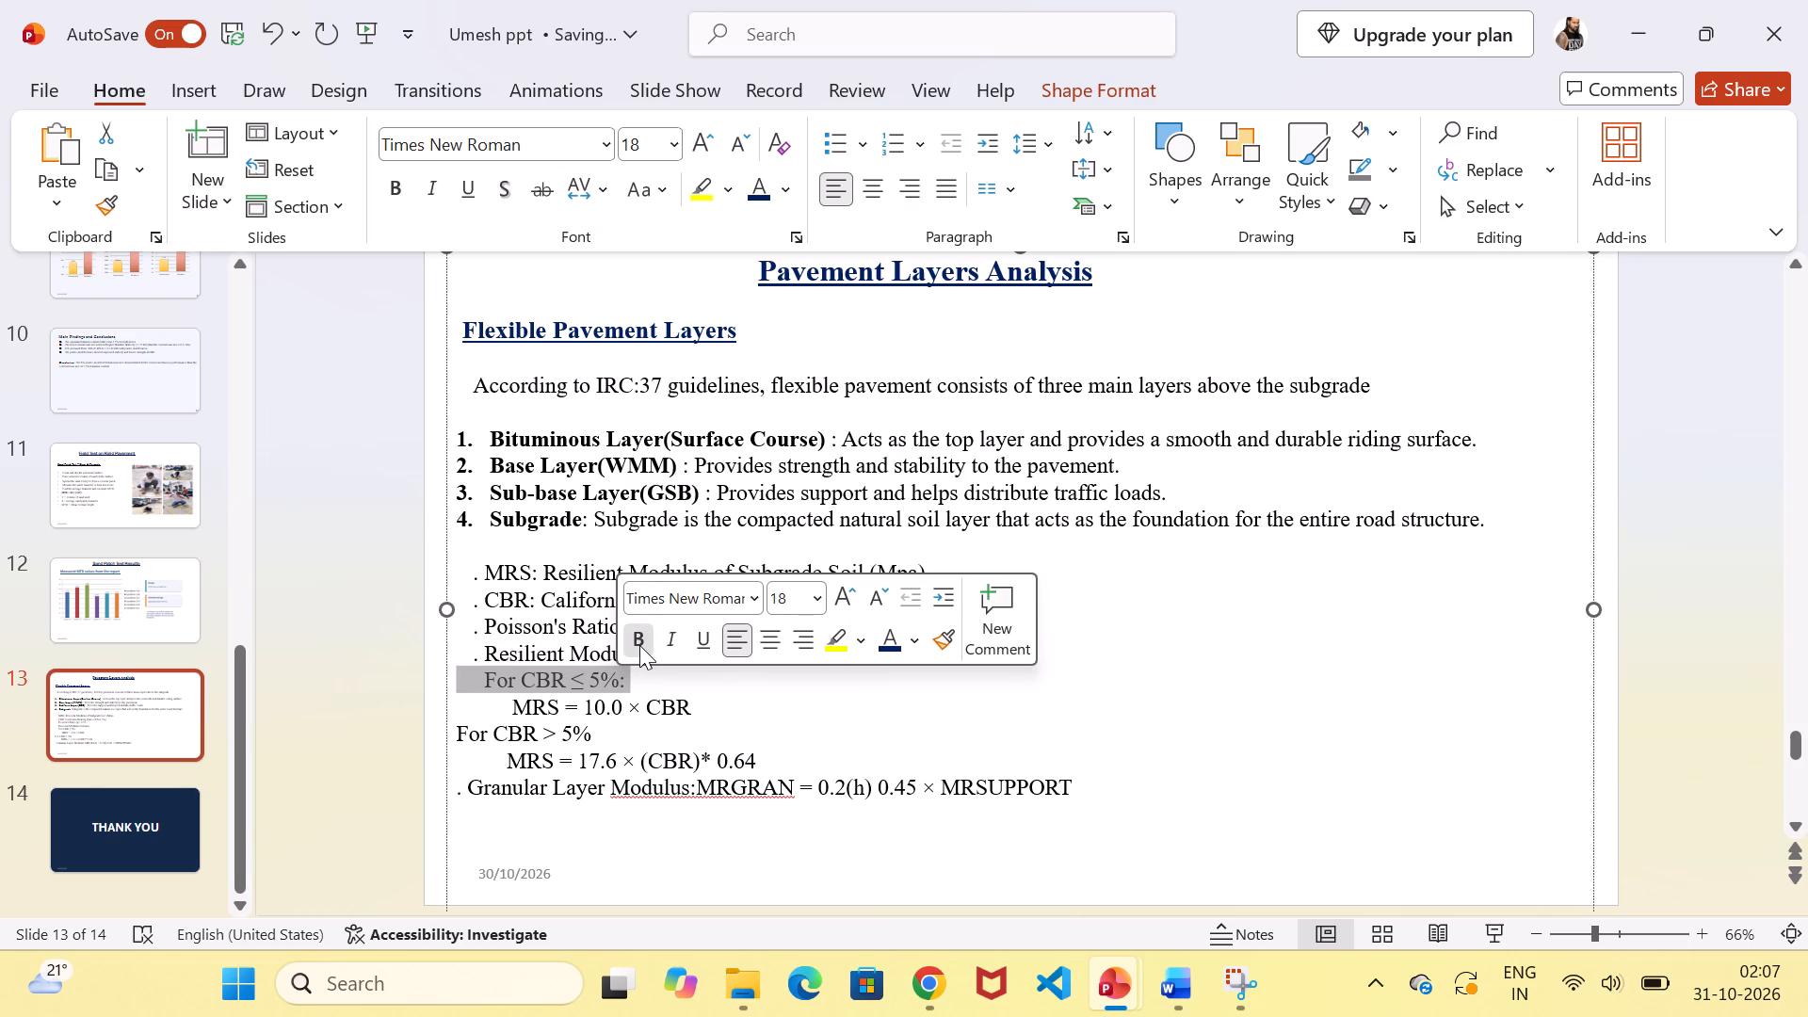
left_click(341, 734)
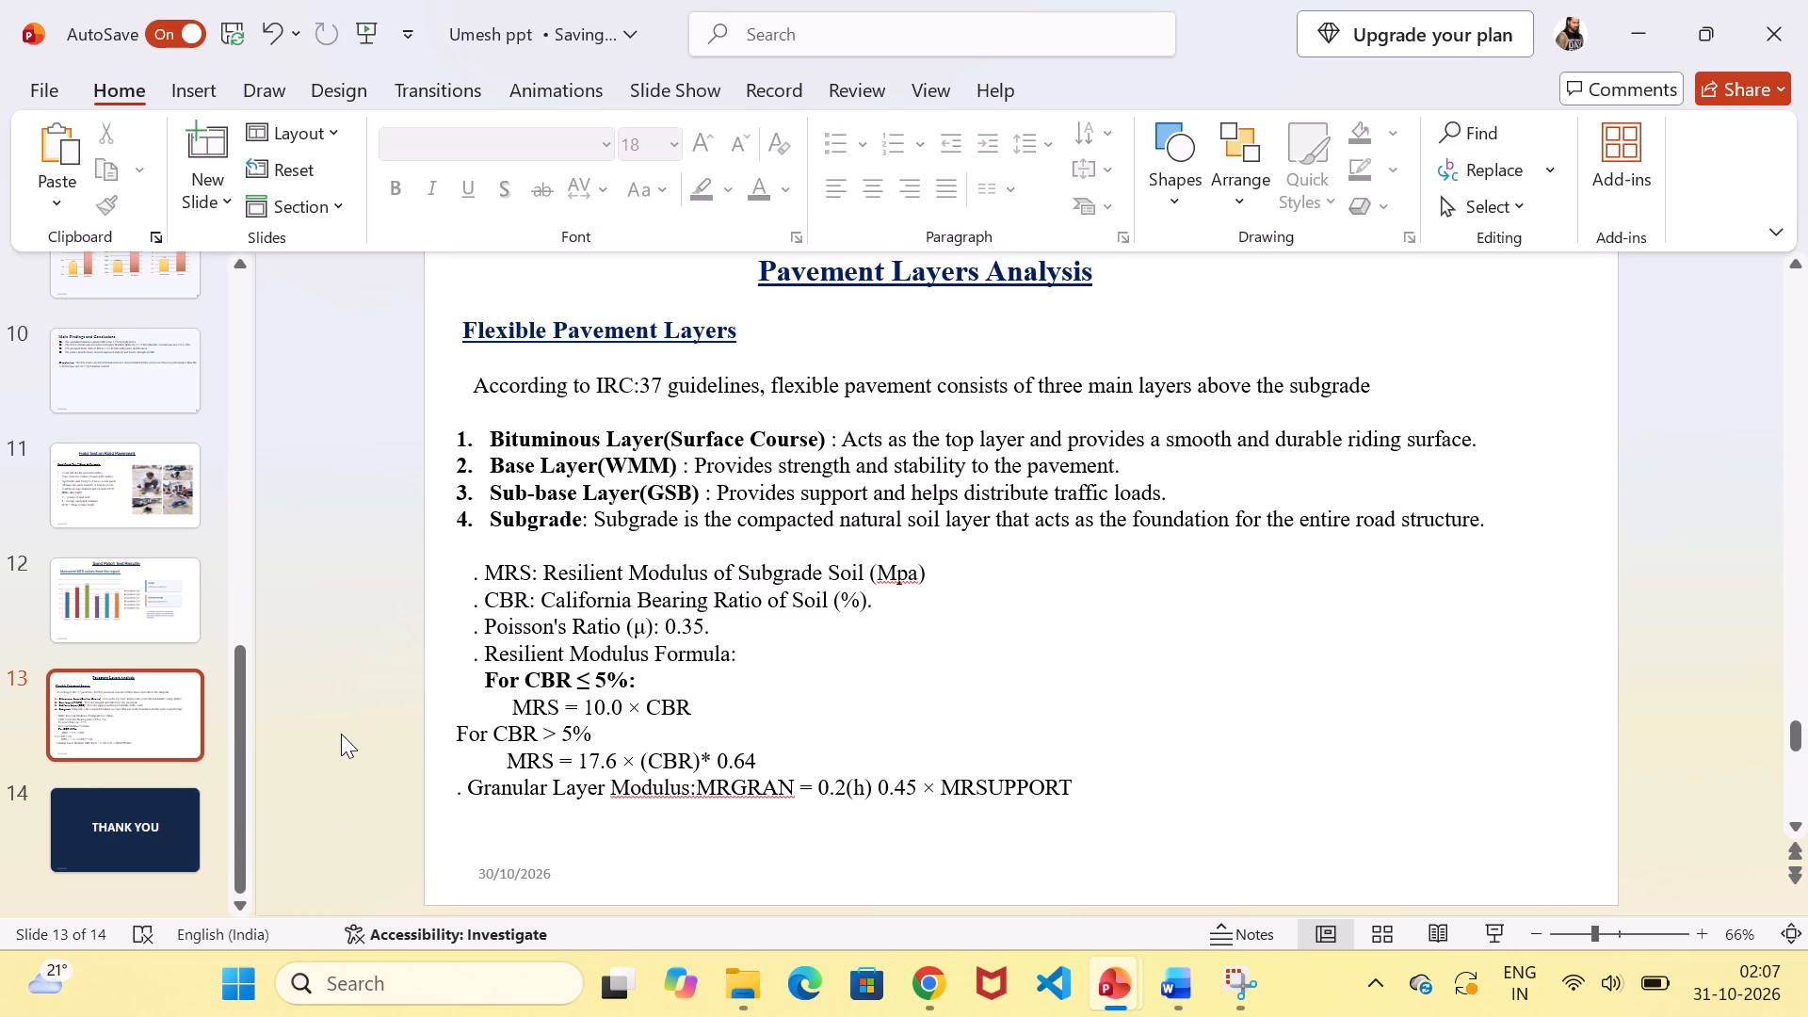
Make the "For CBR > 5%" line bold.
double_click(448, 734)
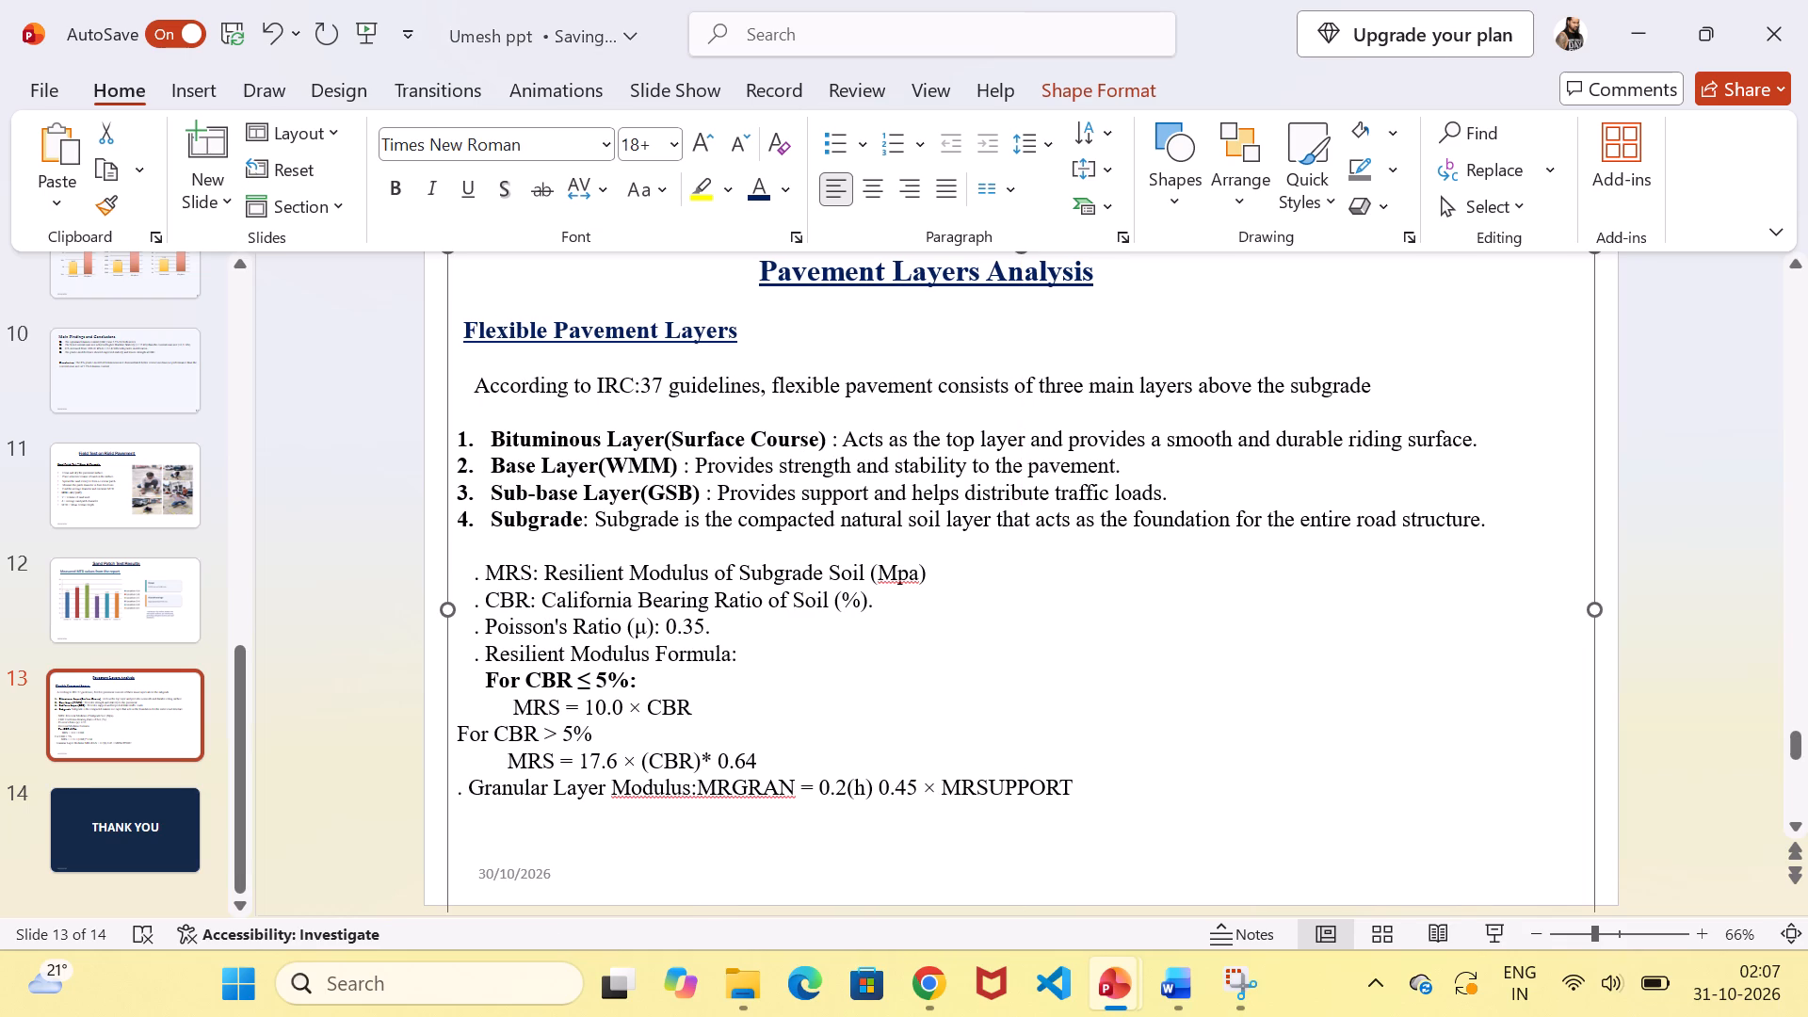
left_click(340, 747)
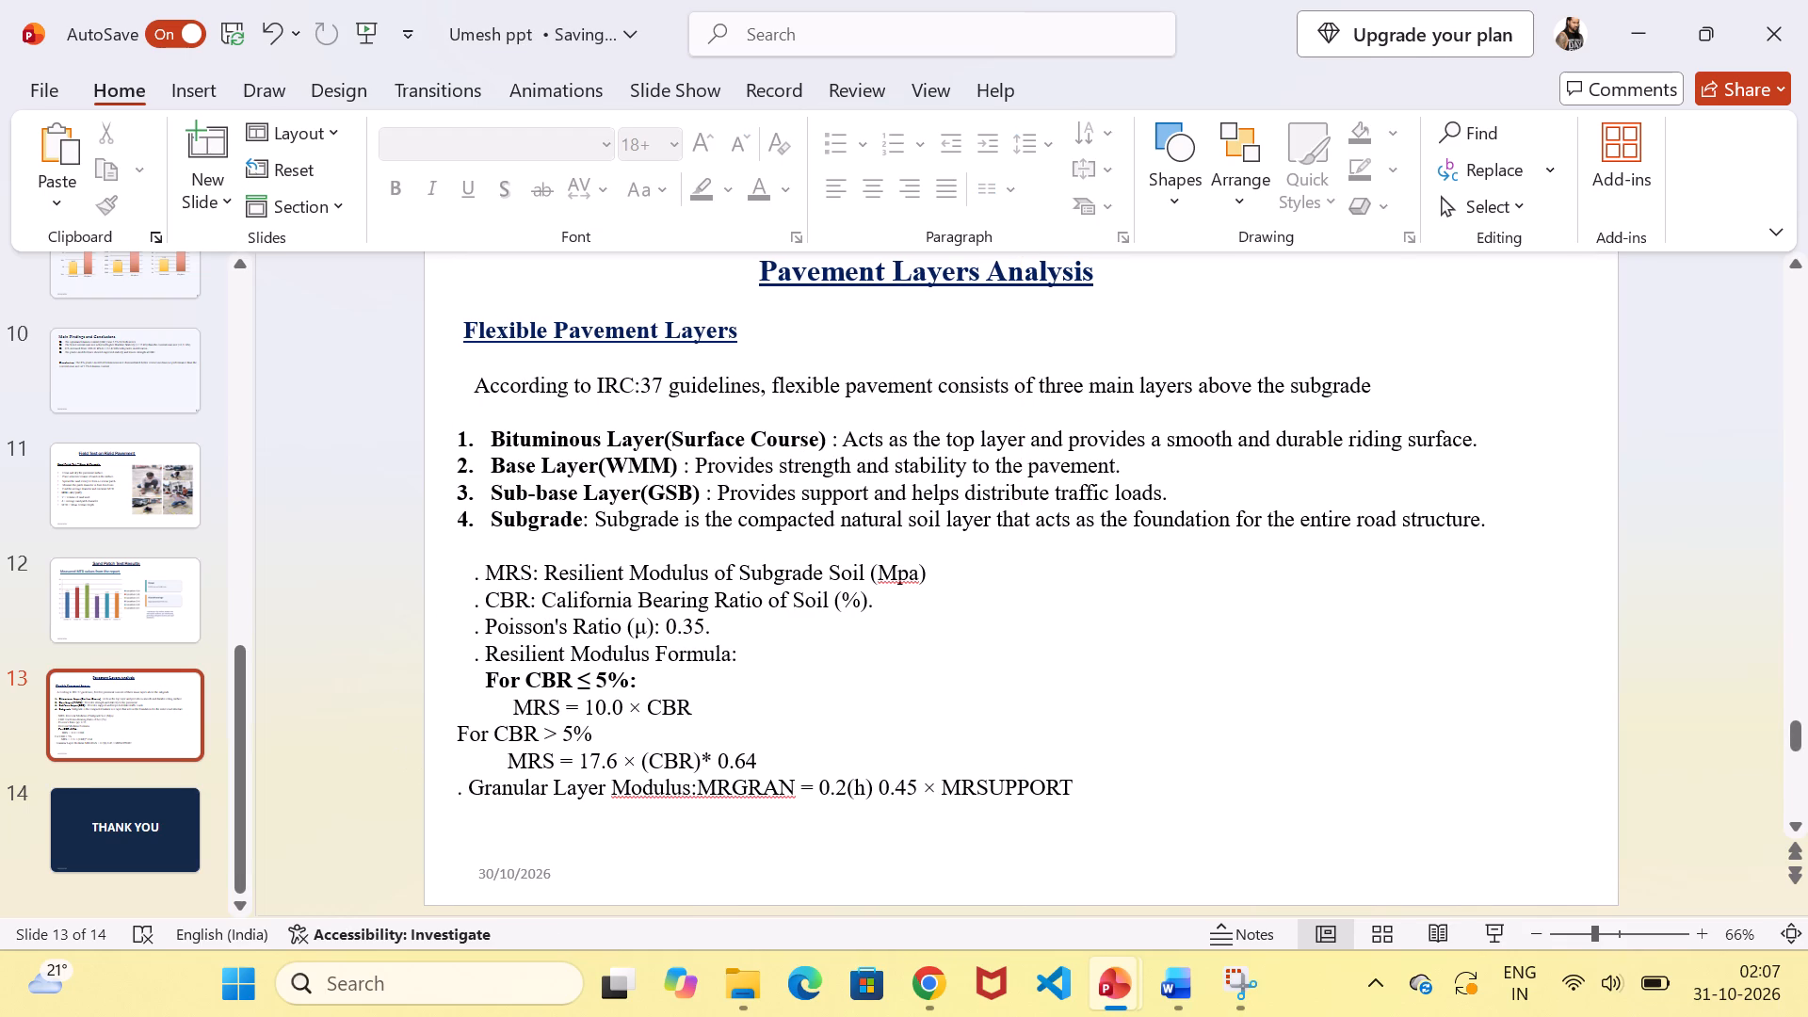
left_click_drag(462, 733, 565, 742)
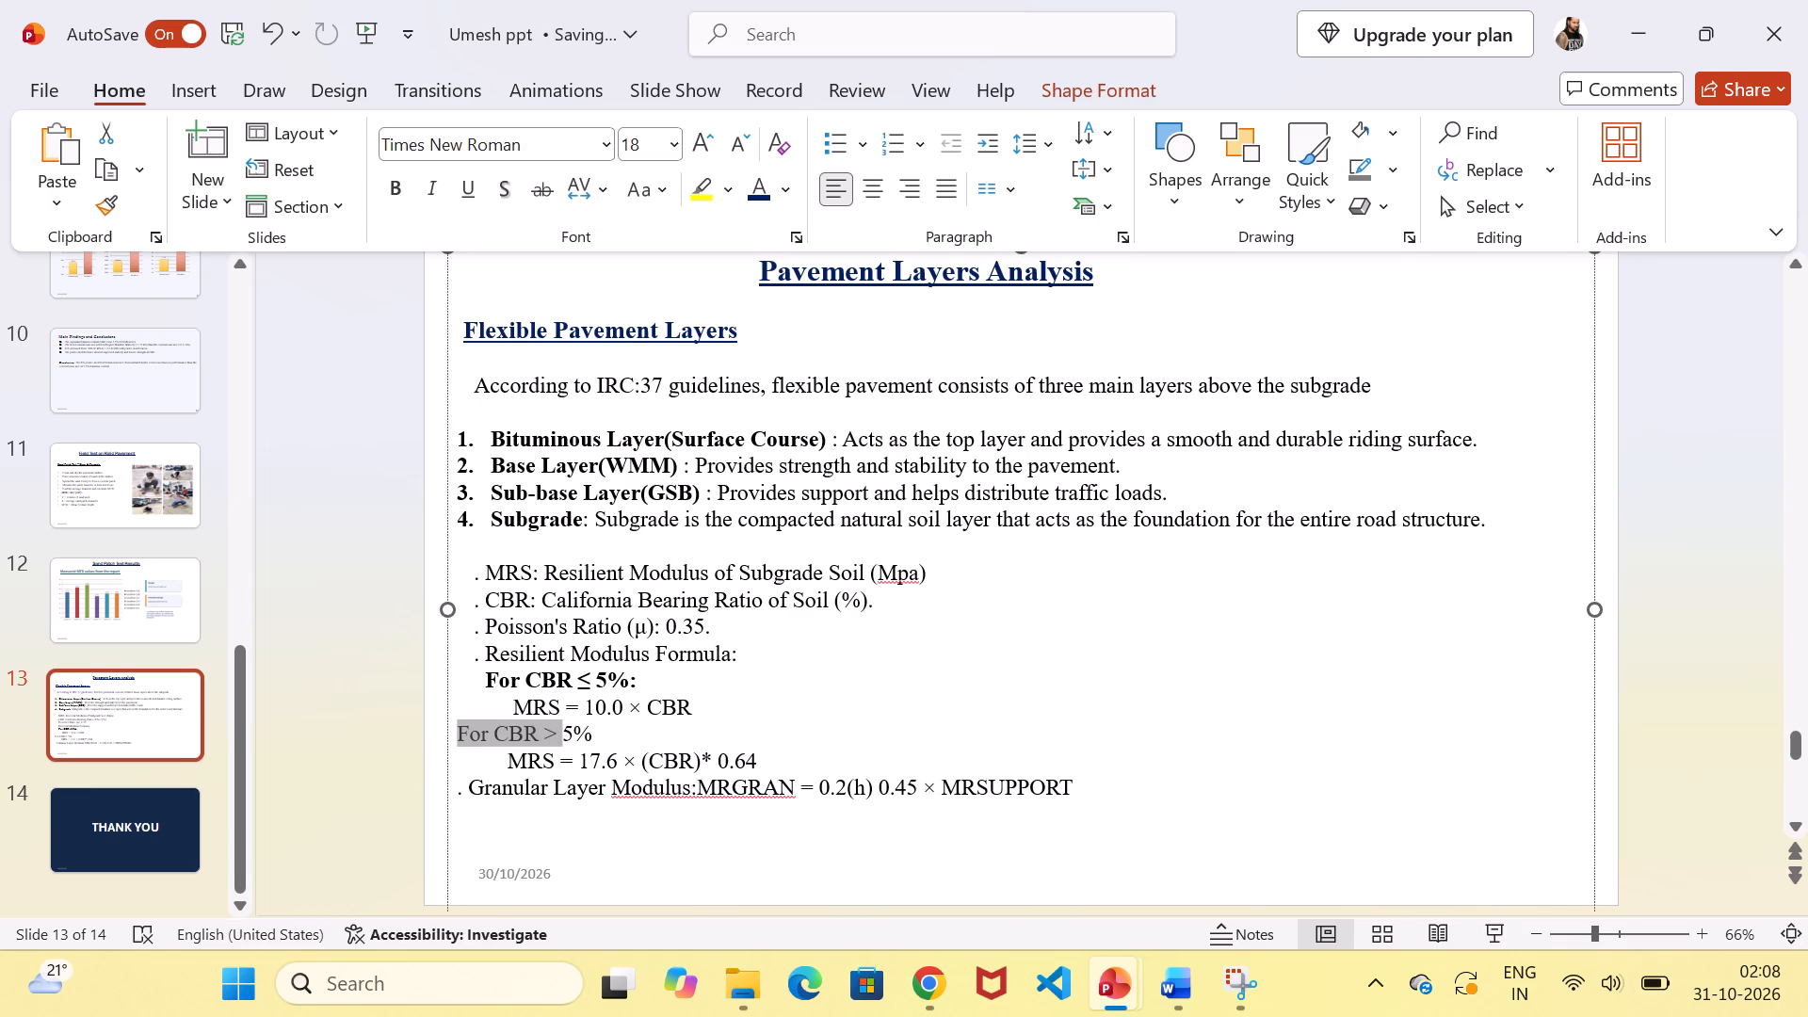
left_click_drag(565, 742, 594, 743)
left_click(616, 695)
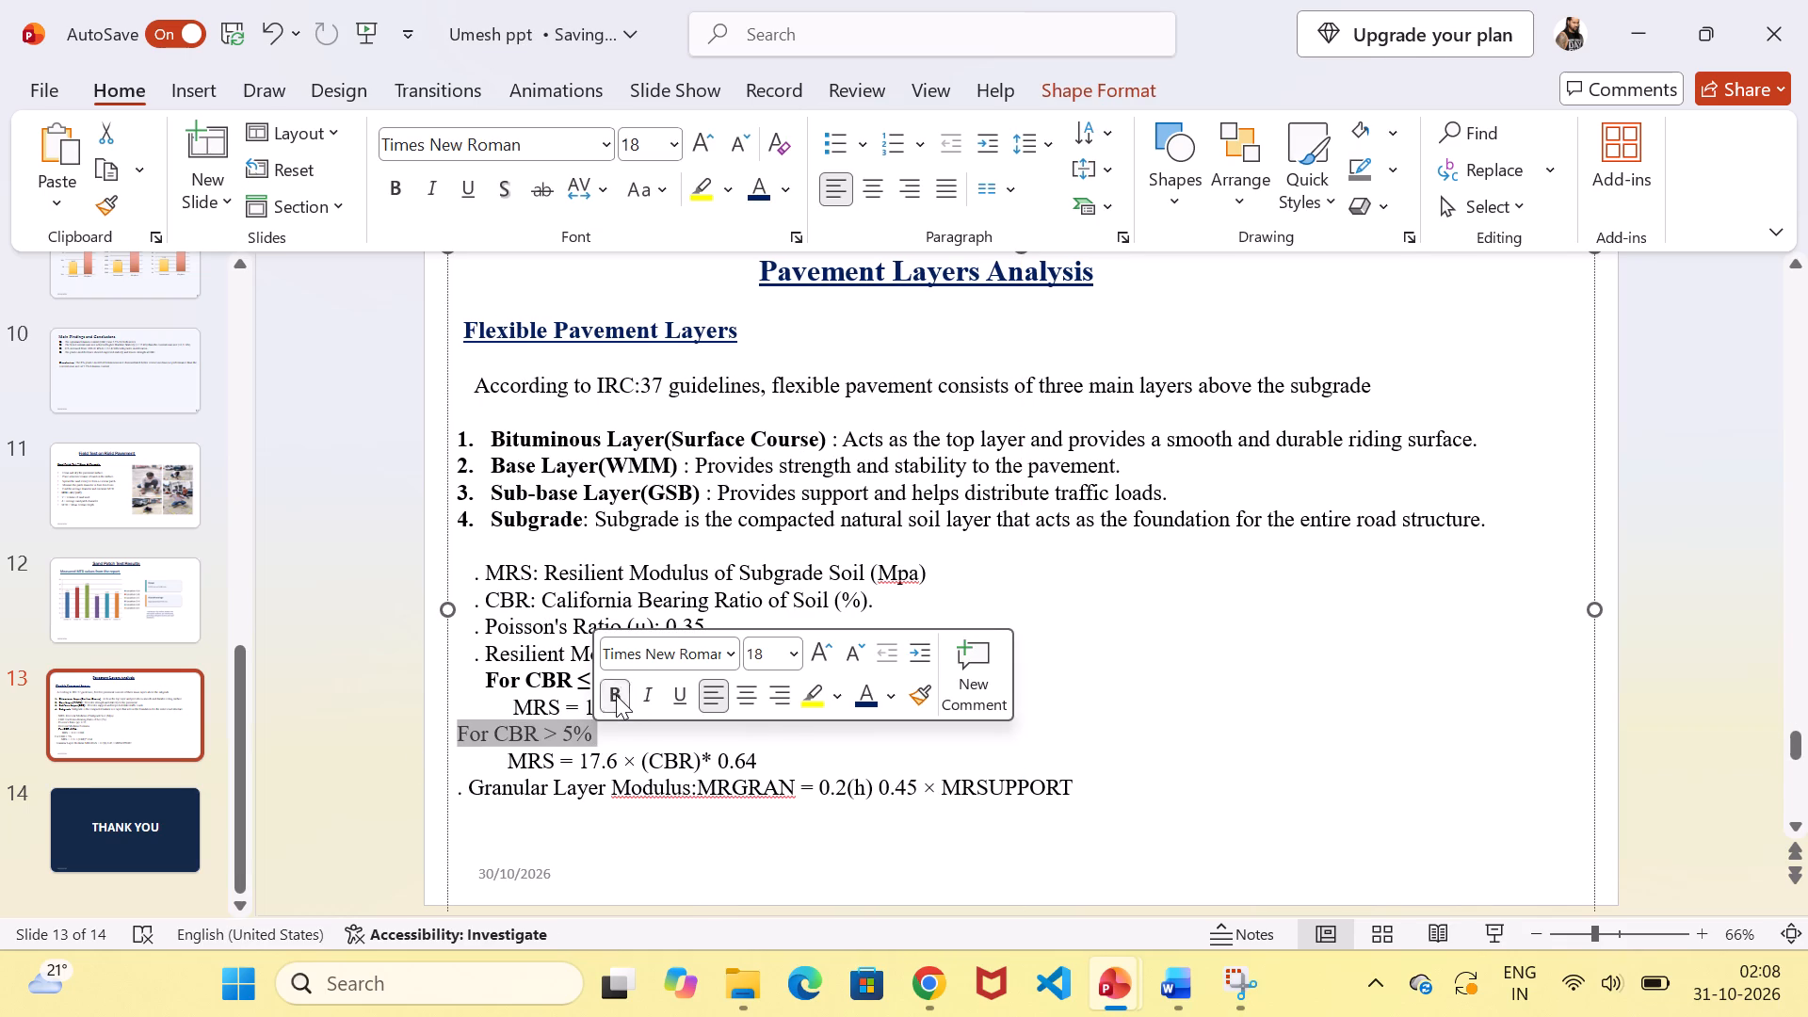
left_click(438, 708)
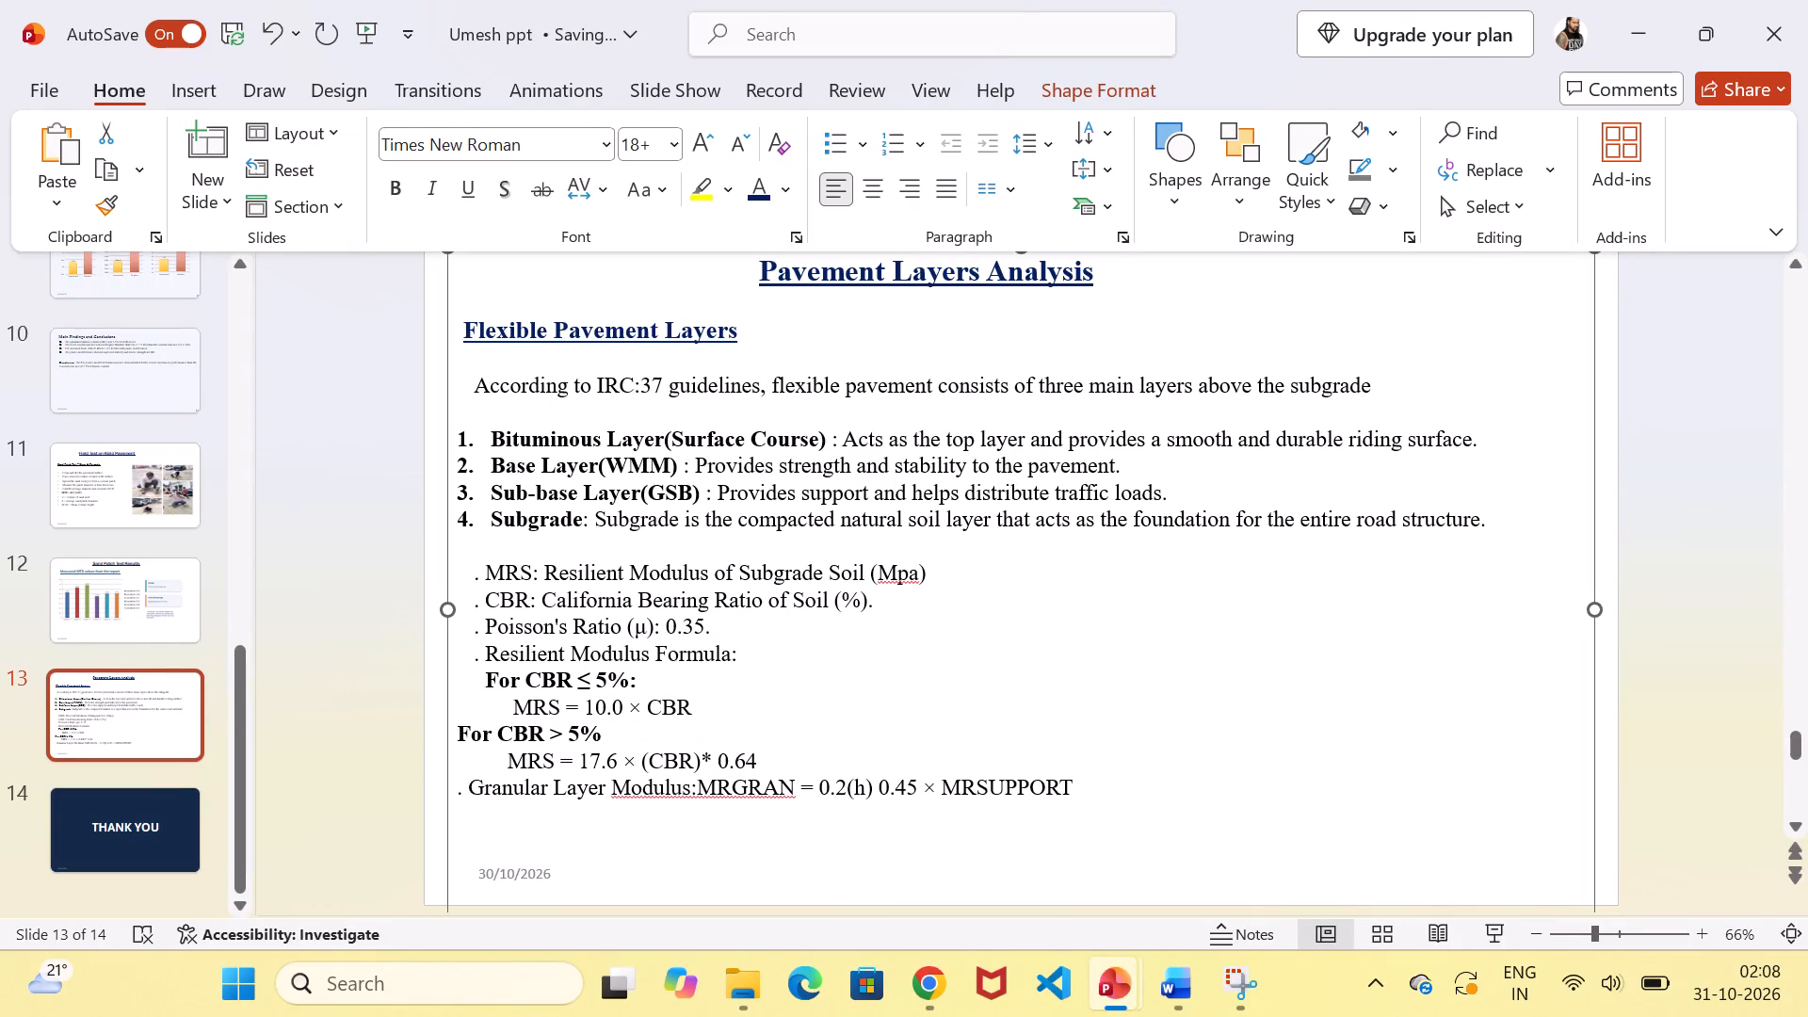
Insert five spaces before "For CBR > 5%" to align it with the "For CBR ≤ 5%:" line.
left_click(461, 727)
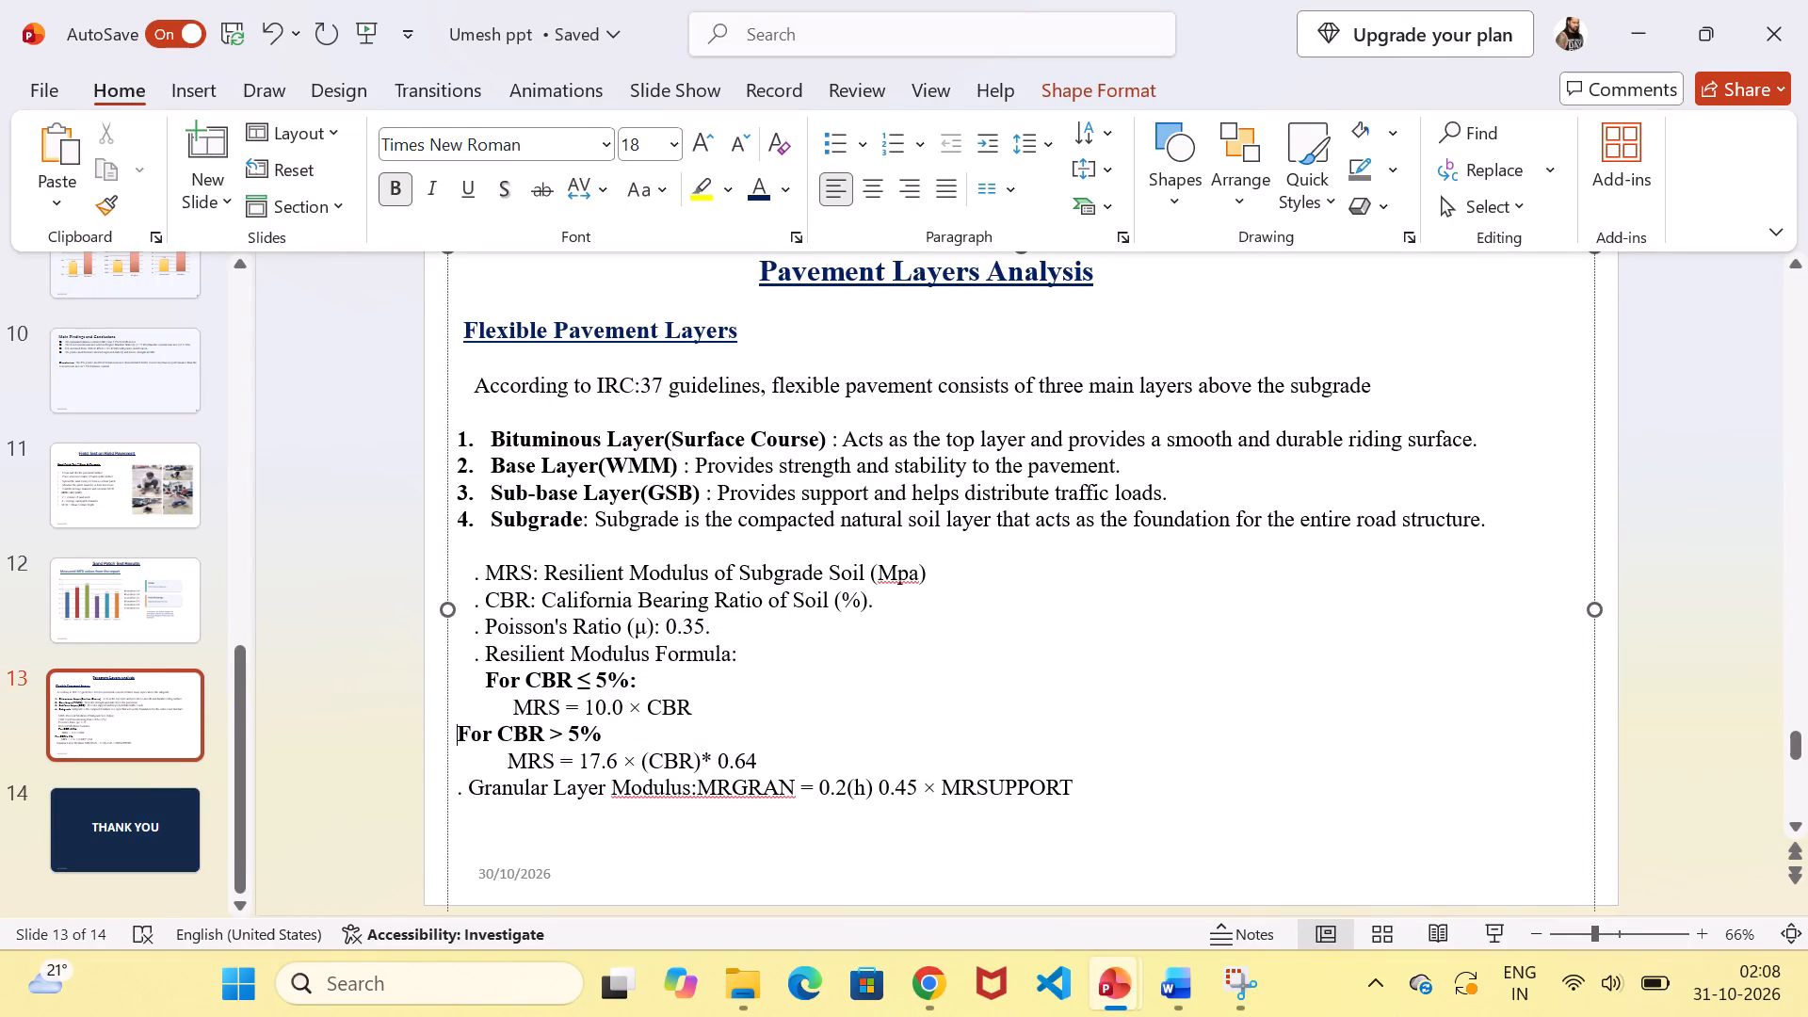
key("space")
key("space")
key("space")
key("space")
key("space")
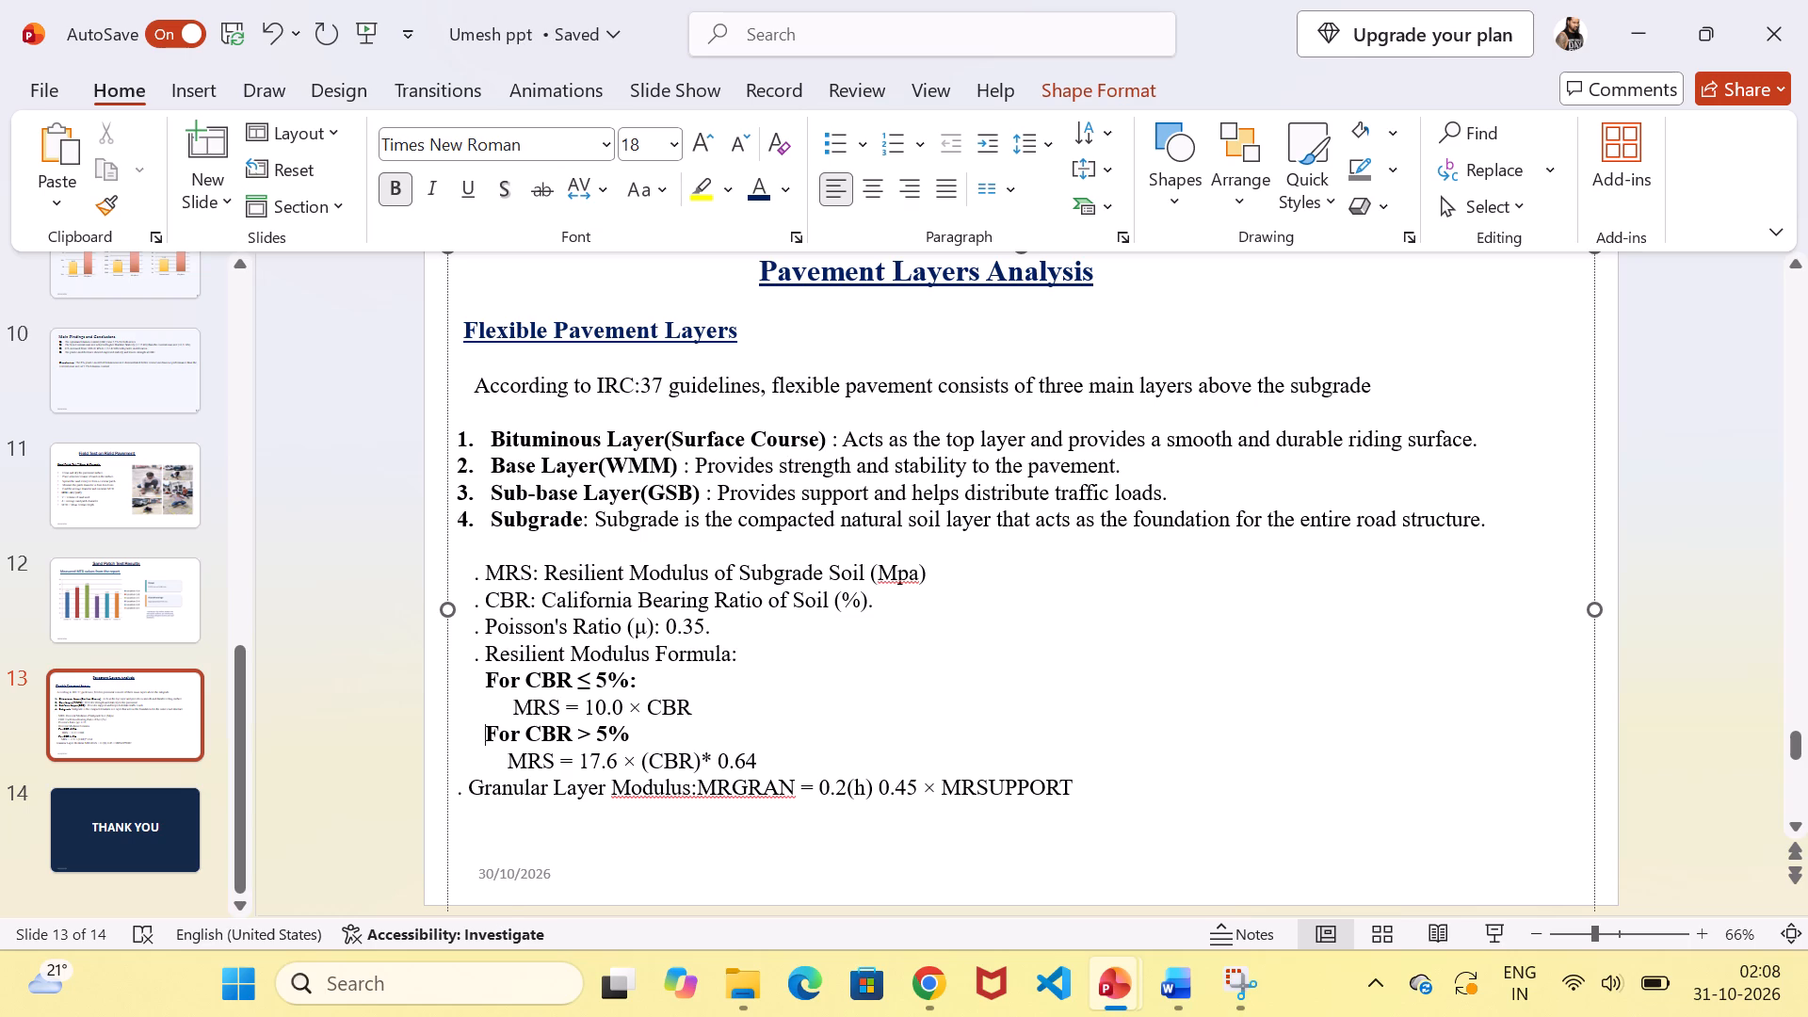
Make the "Resilient Modulus Formula:" text bold and dark blue, leaving its leading dot out.
left_click_drag(483, 648, 773, 670)
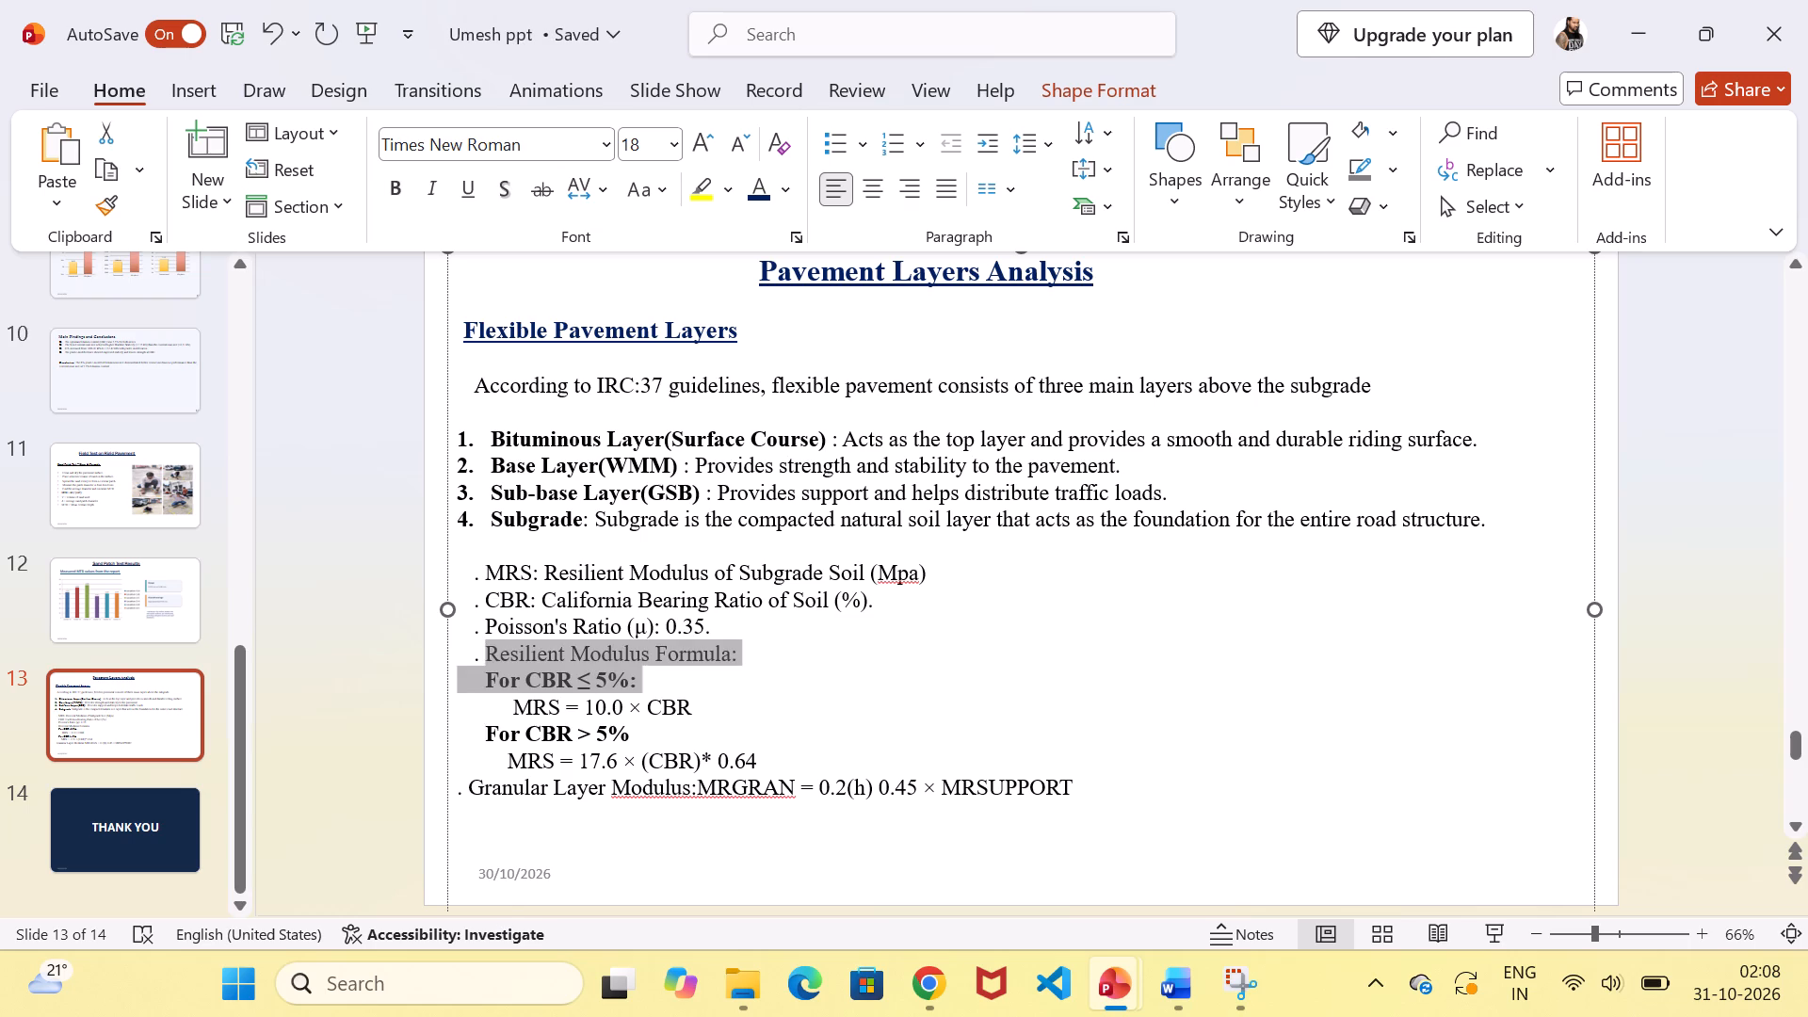
left_click_drag(773, 670, 783, 643)
left_click(813, 589)
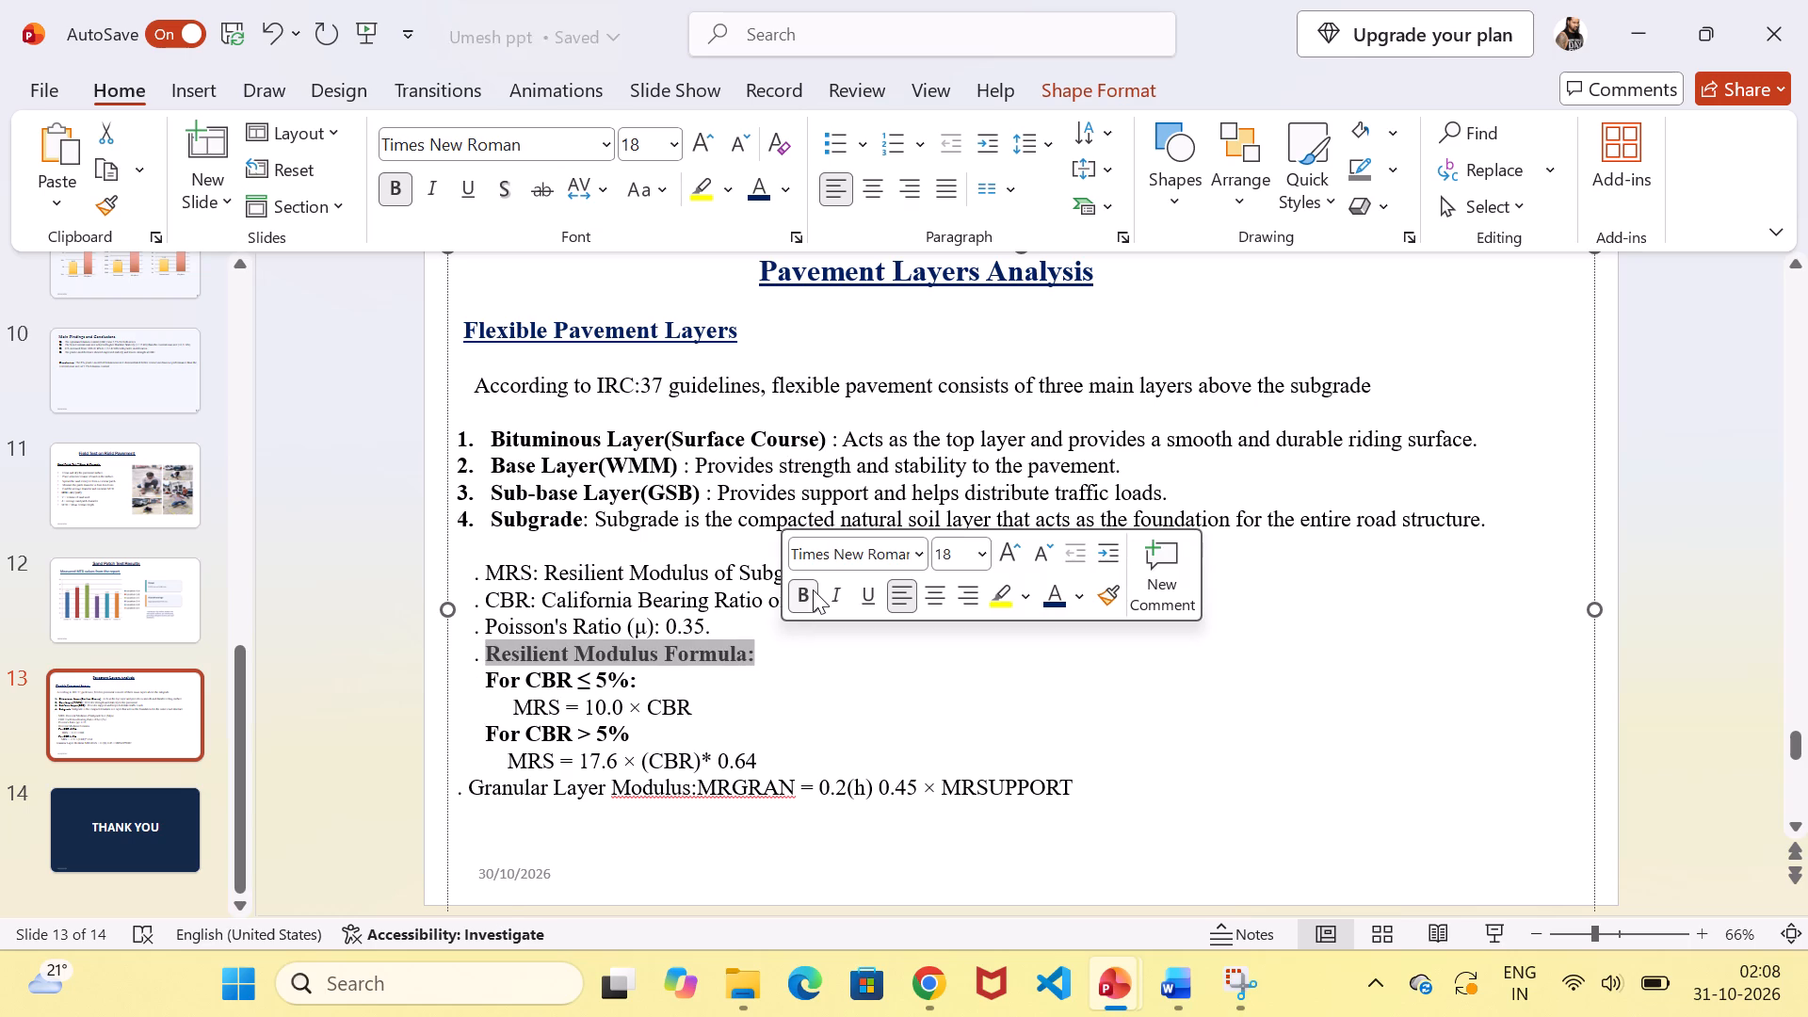
left_click(1053, 608)
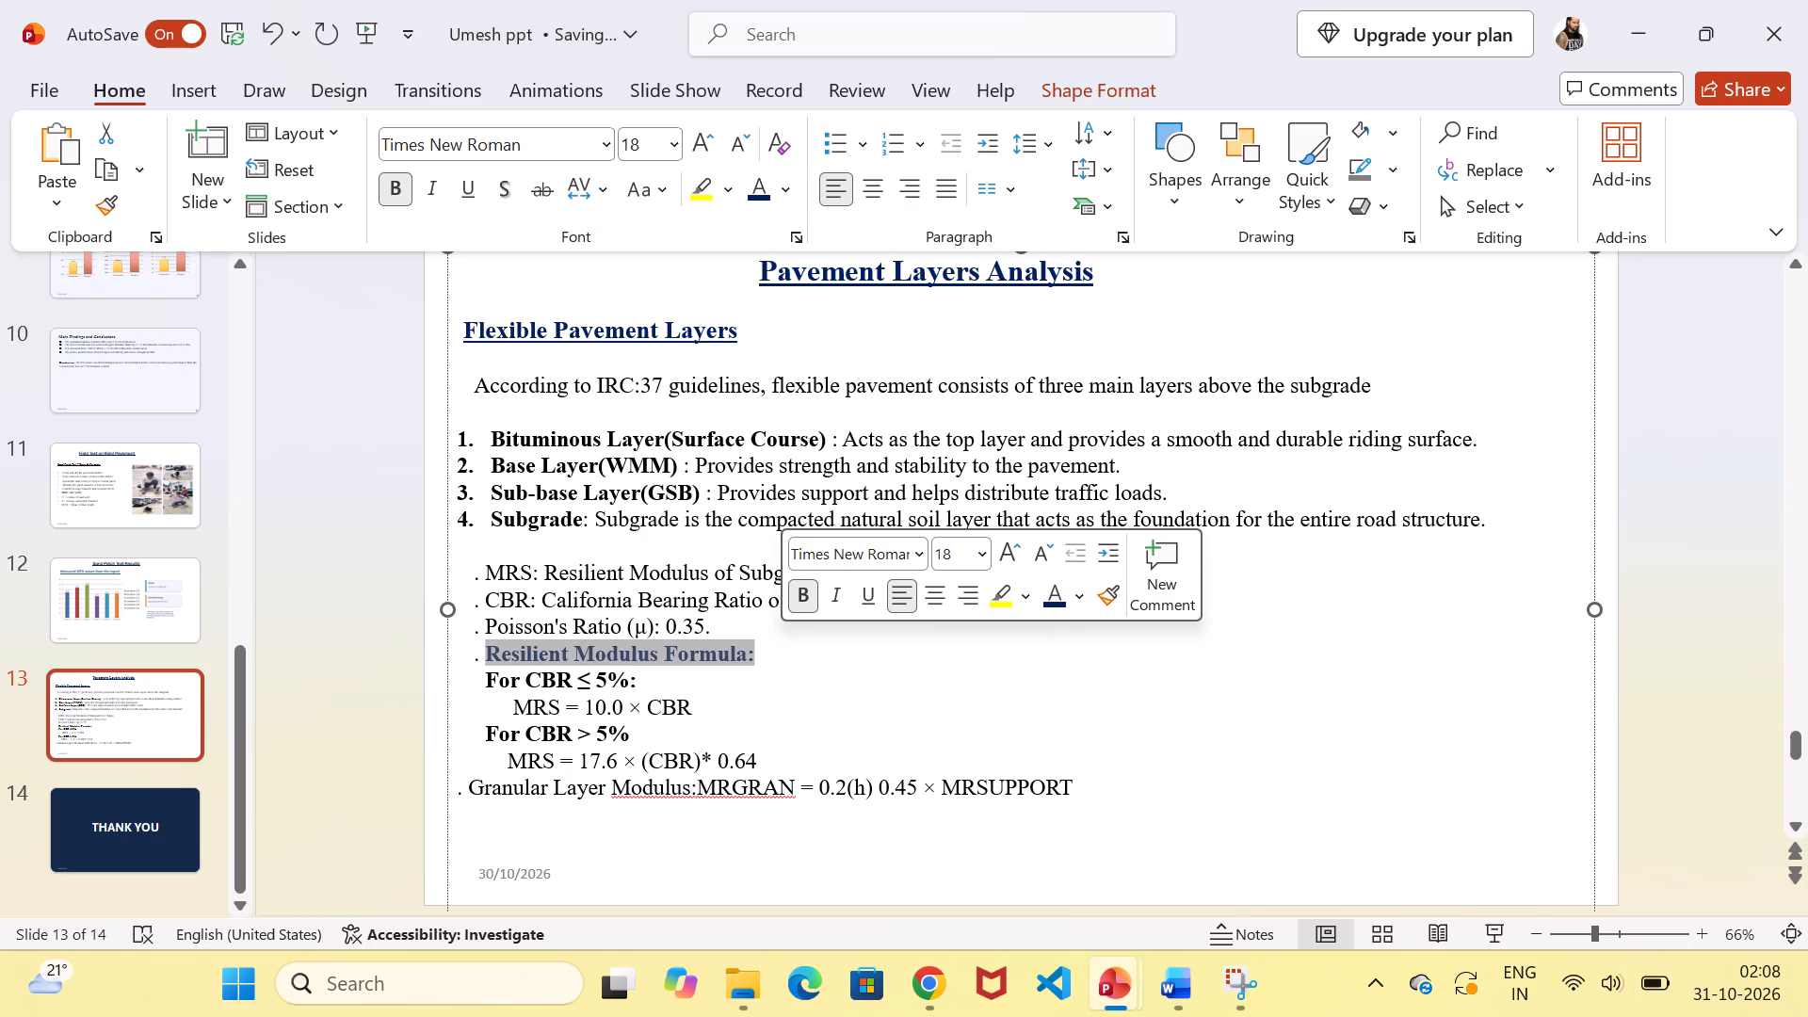
Move the MRGRAN formula onto its own line below "Granular Layer Modulus:" and indent it with nine spaces.
left_click(870, 678)
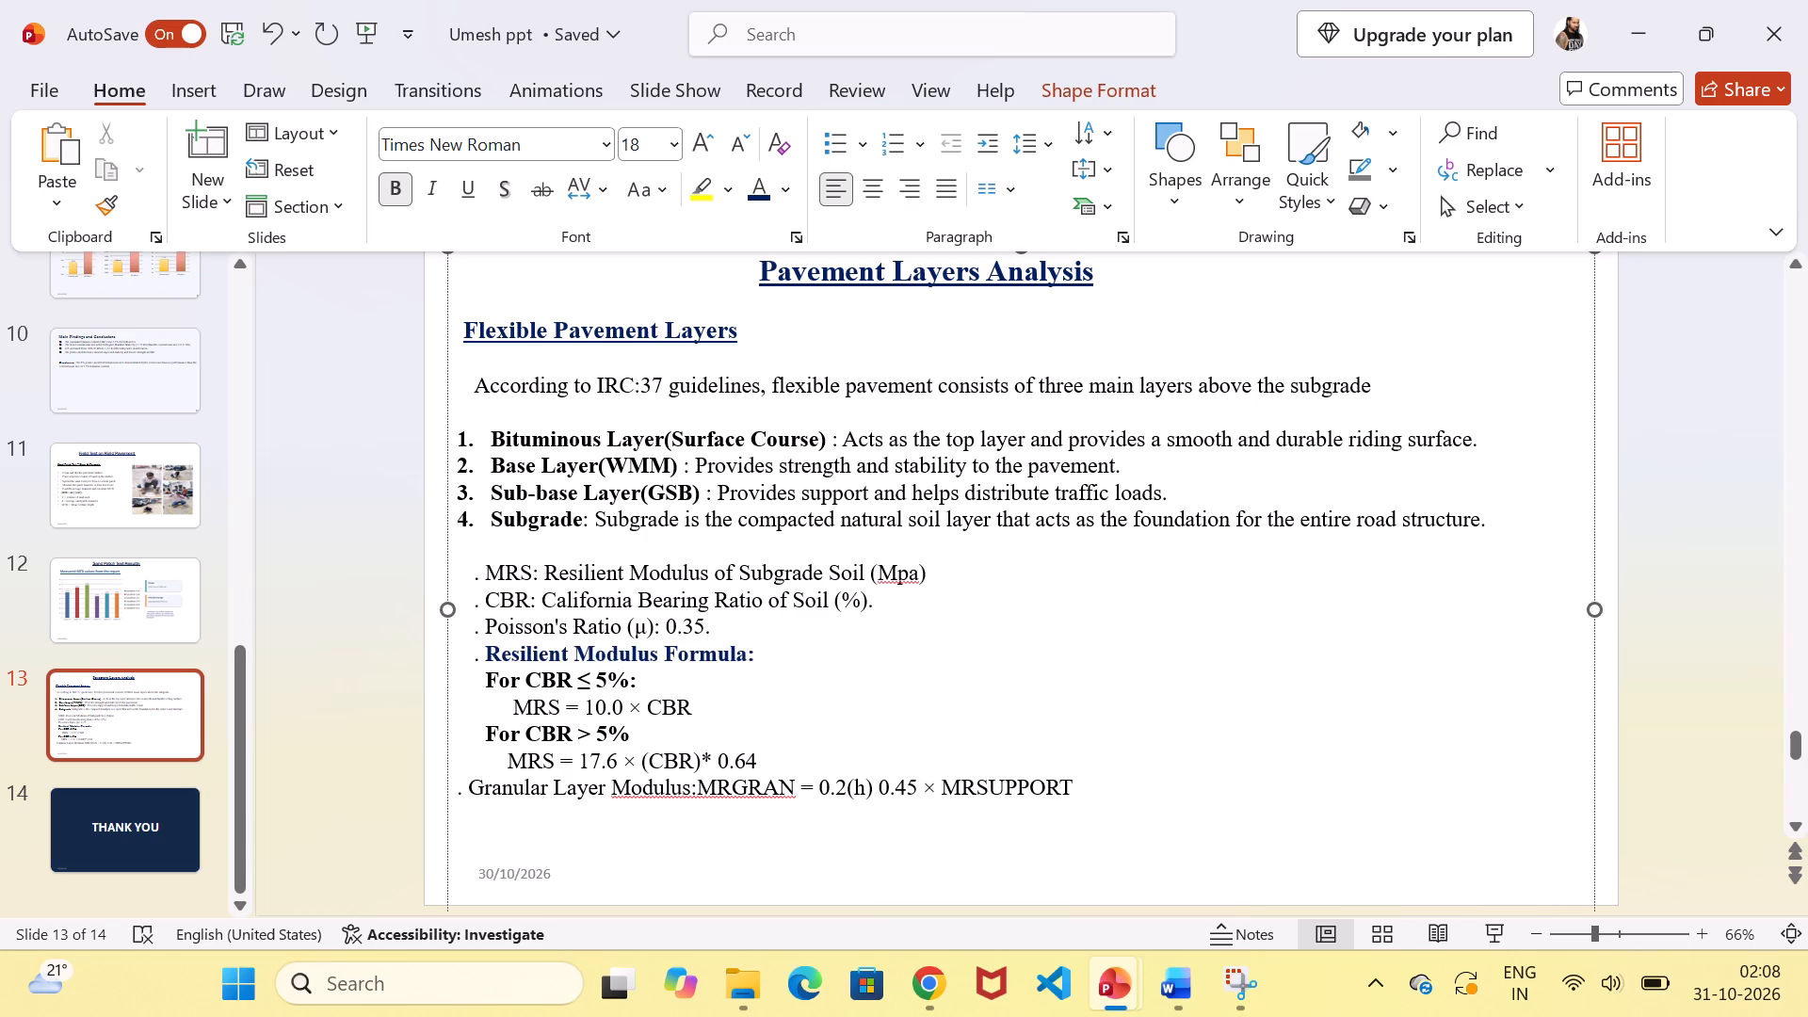
left_click(696, 786)
key("Return")
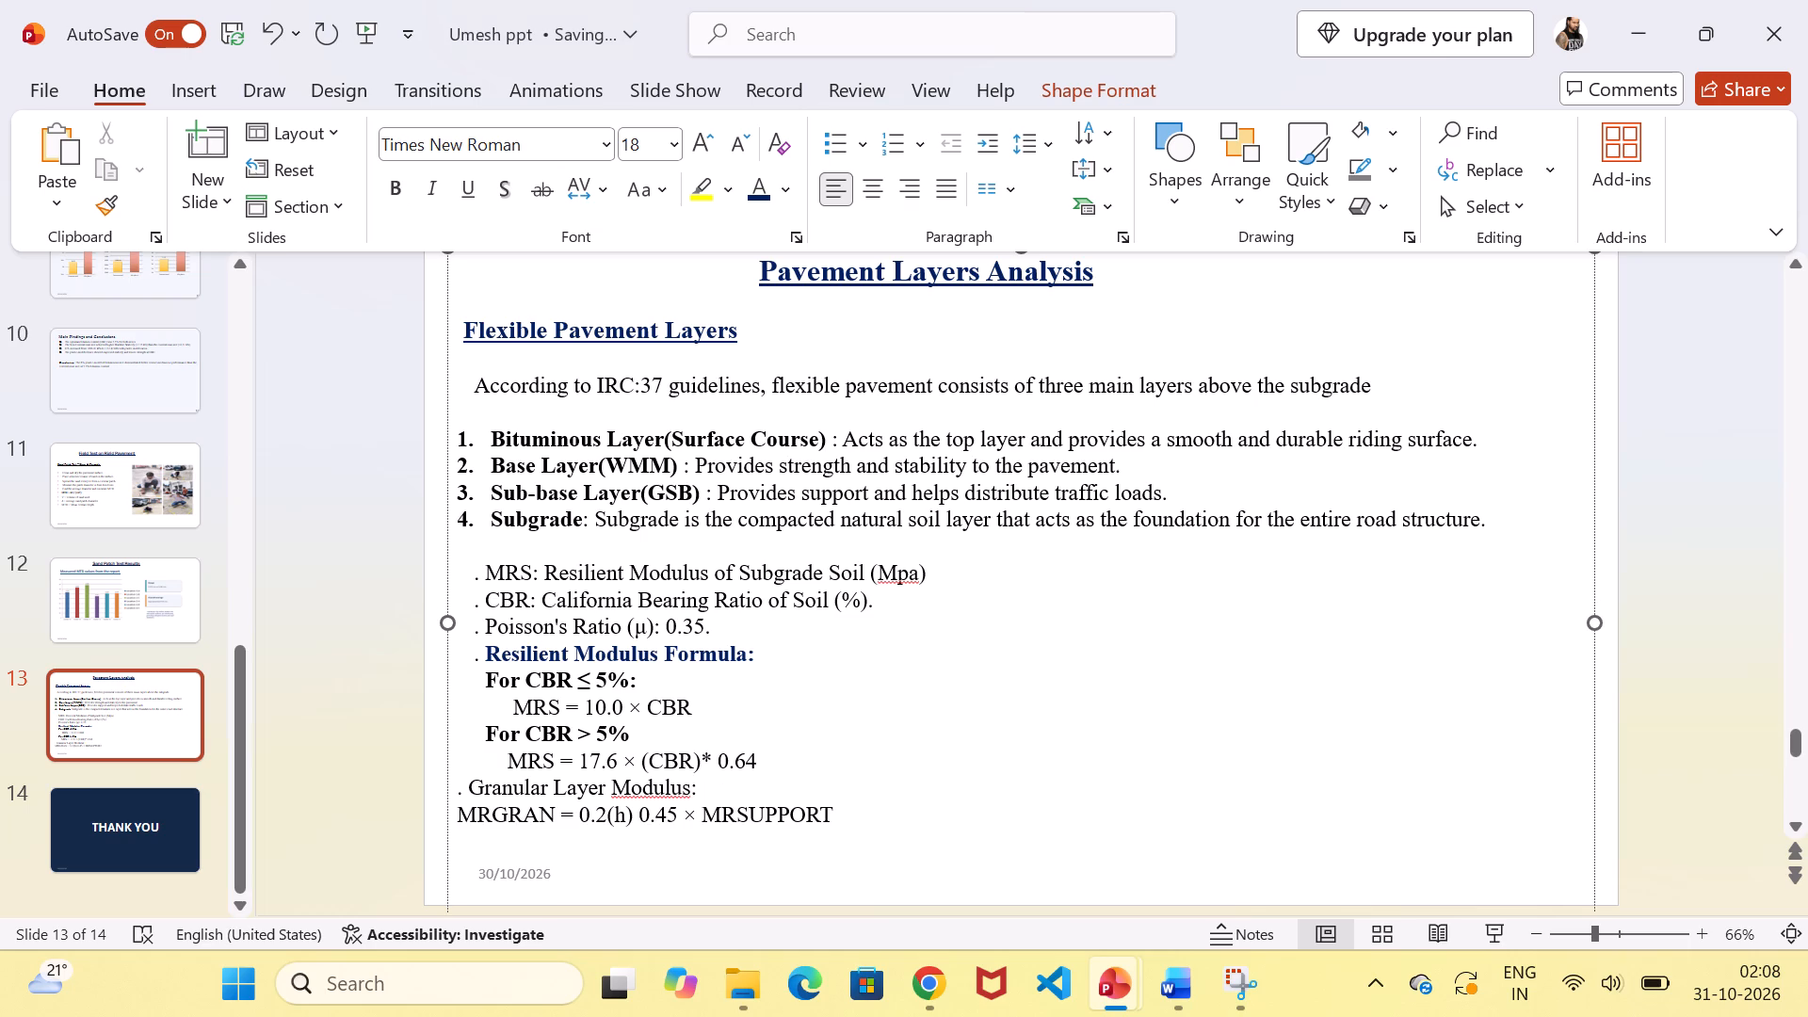
key("space")
key("space")
key("space")
key("space")
key("space")
key("space")
key("space")
key("space")
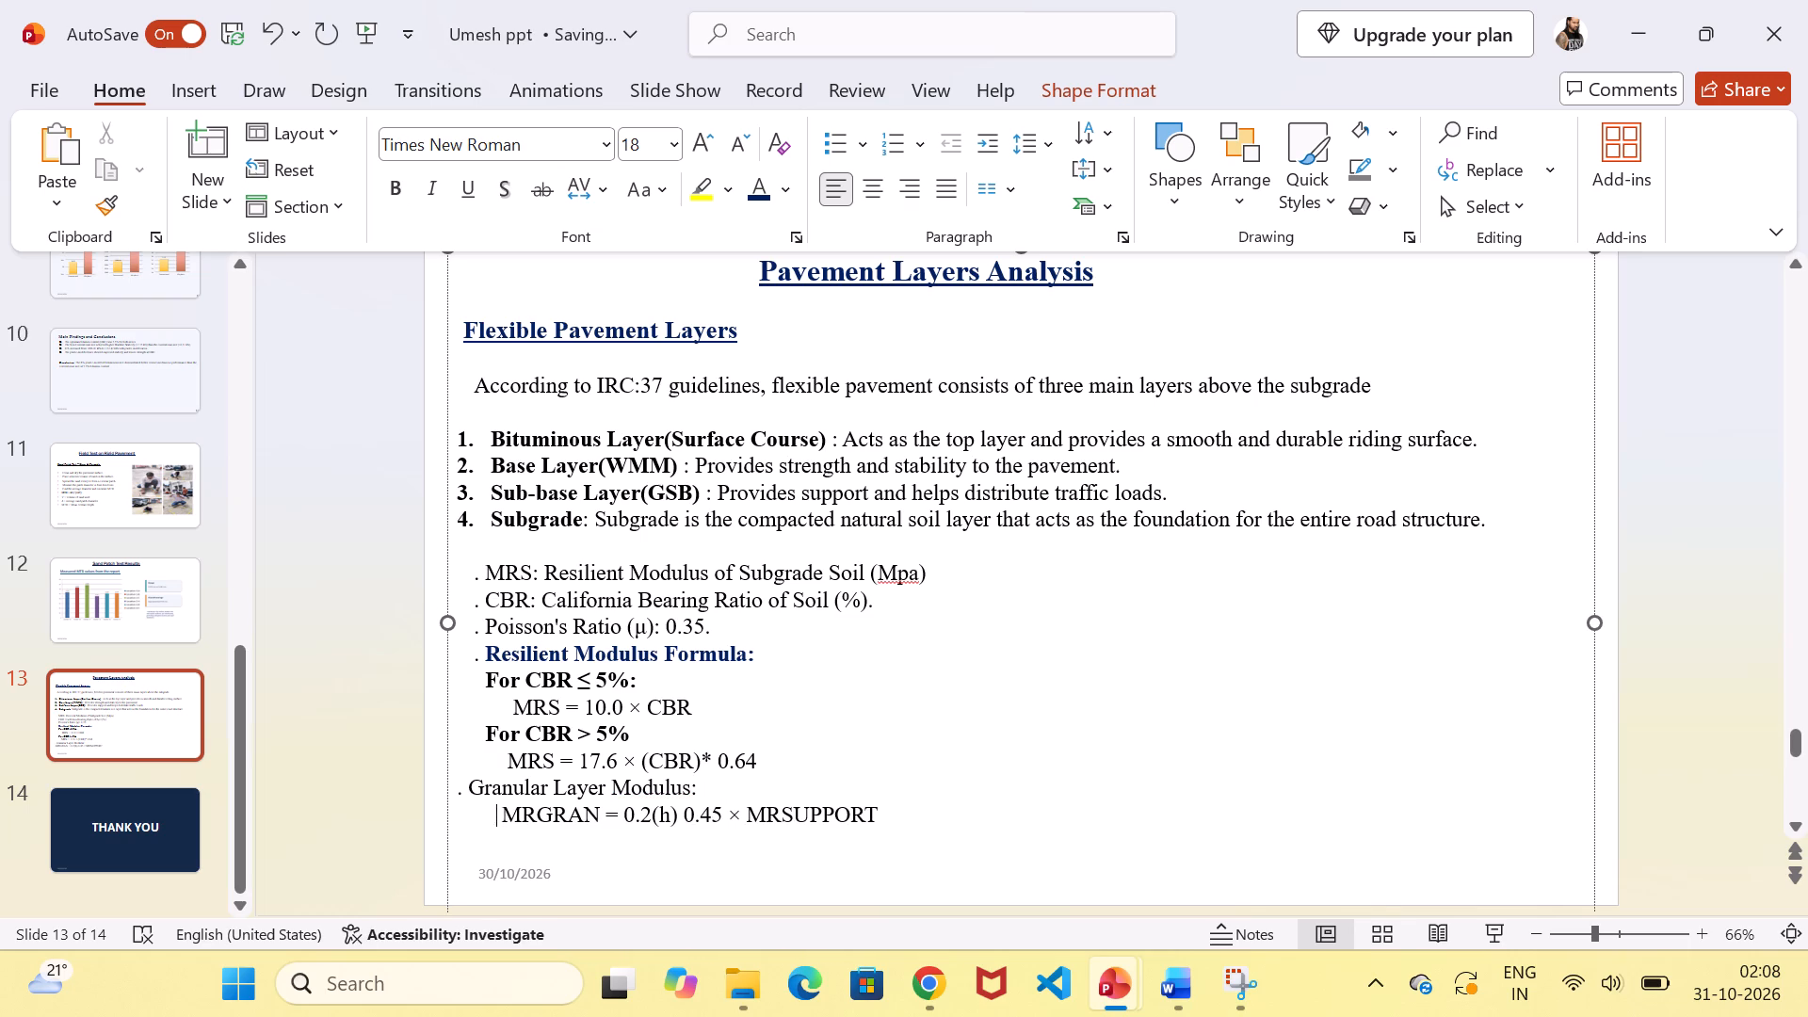
key("space")
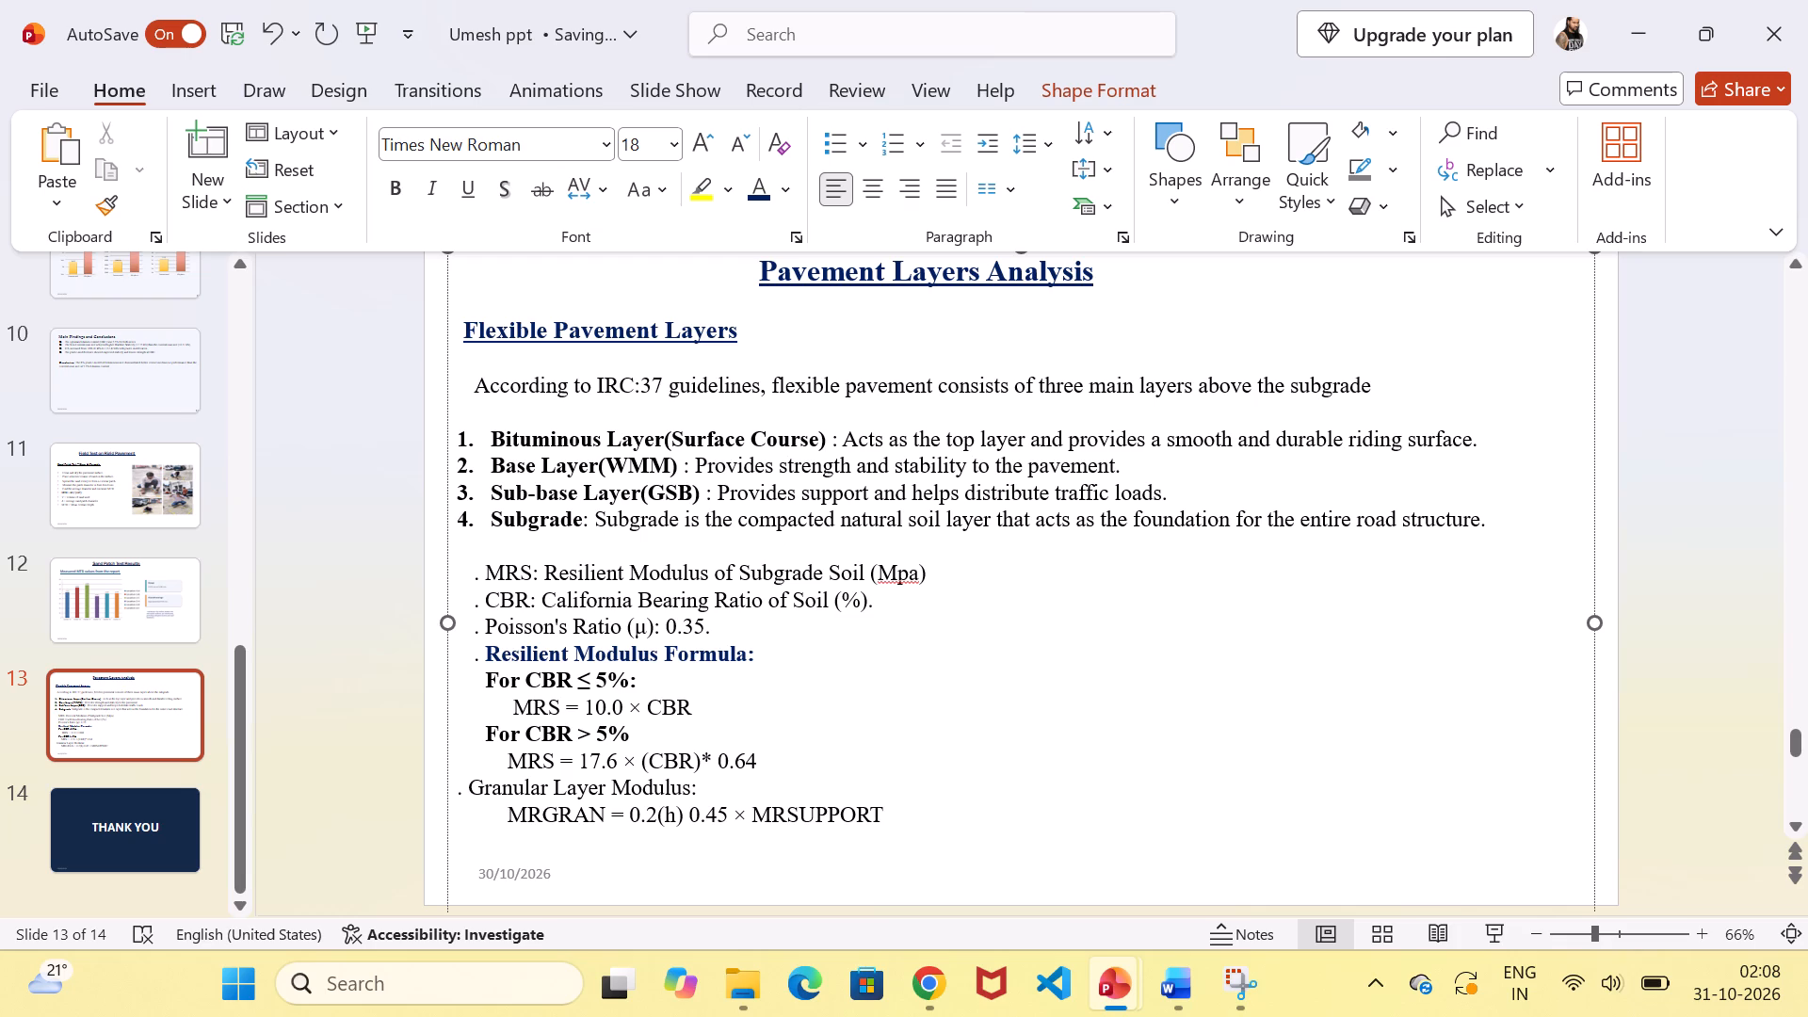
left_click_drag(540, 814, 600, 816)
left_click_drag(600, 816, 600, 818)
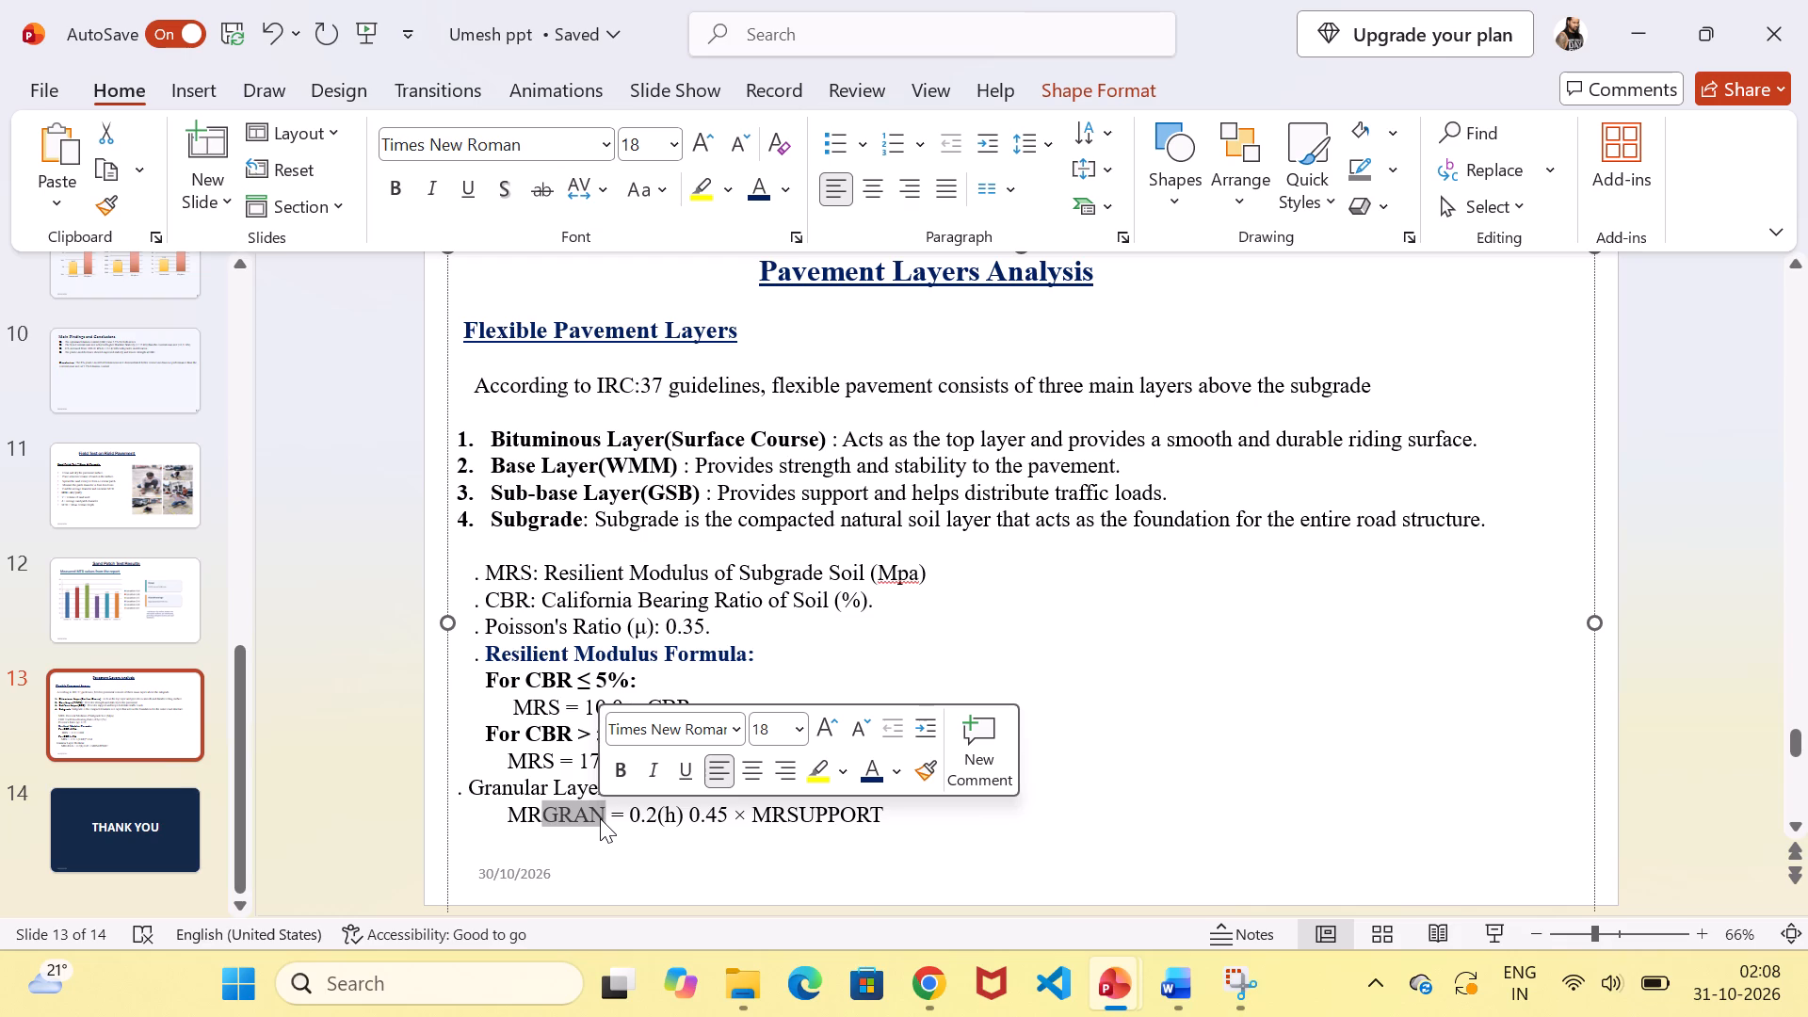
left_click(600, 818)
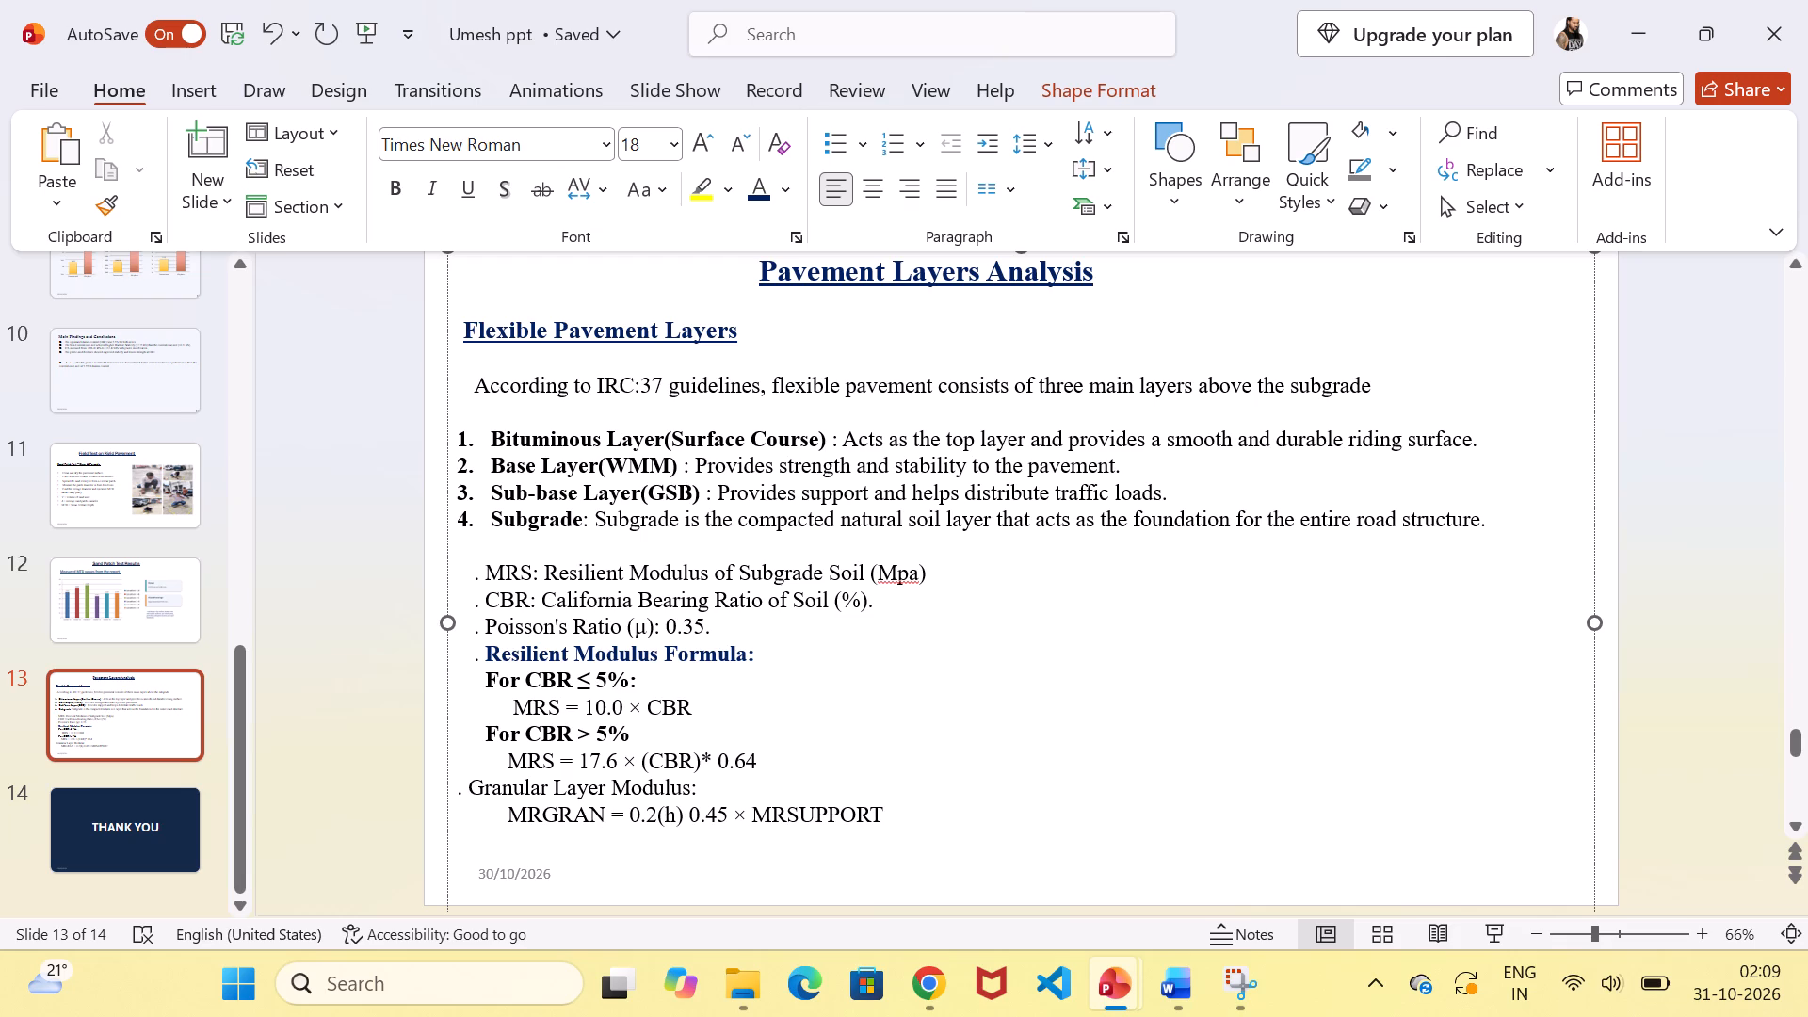
Insert an asterisk between 0.2(h) and 0.45 in the MRGRAN formula and remove the space before it.
left_click(688, 815)
key("ctrl+8")
key("8")
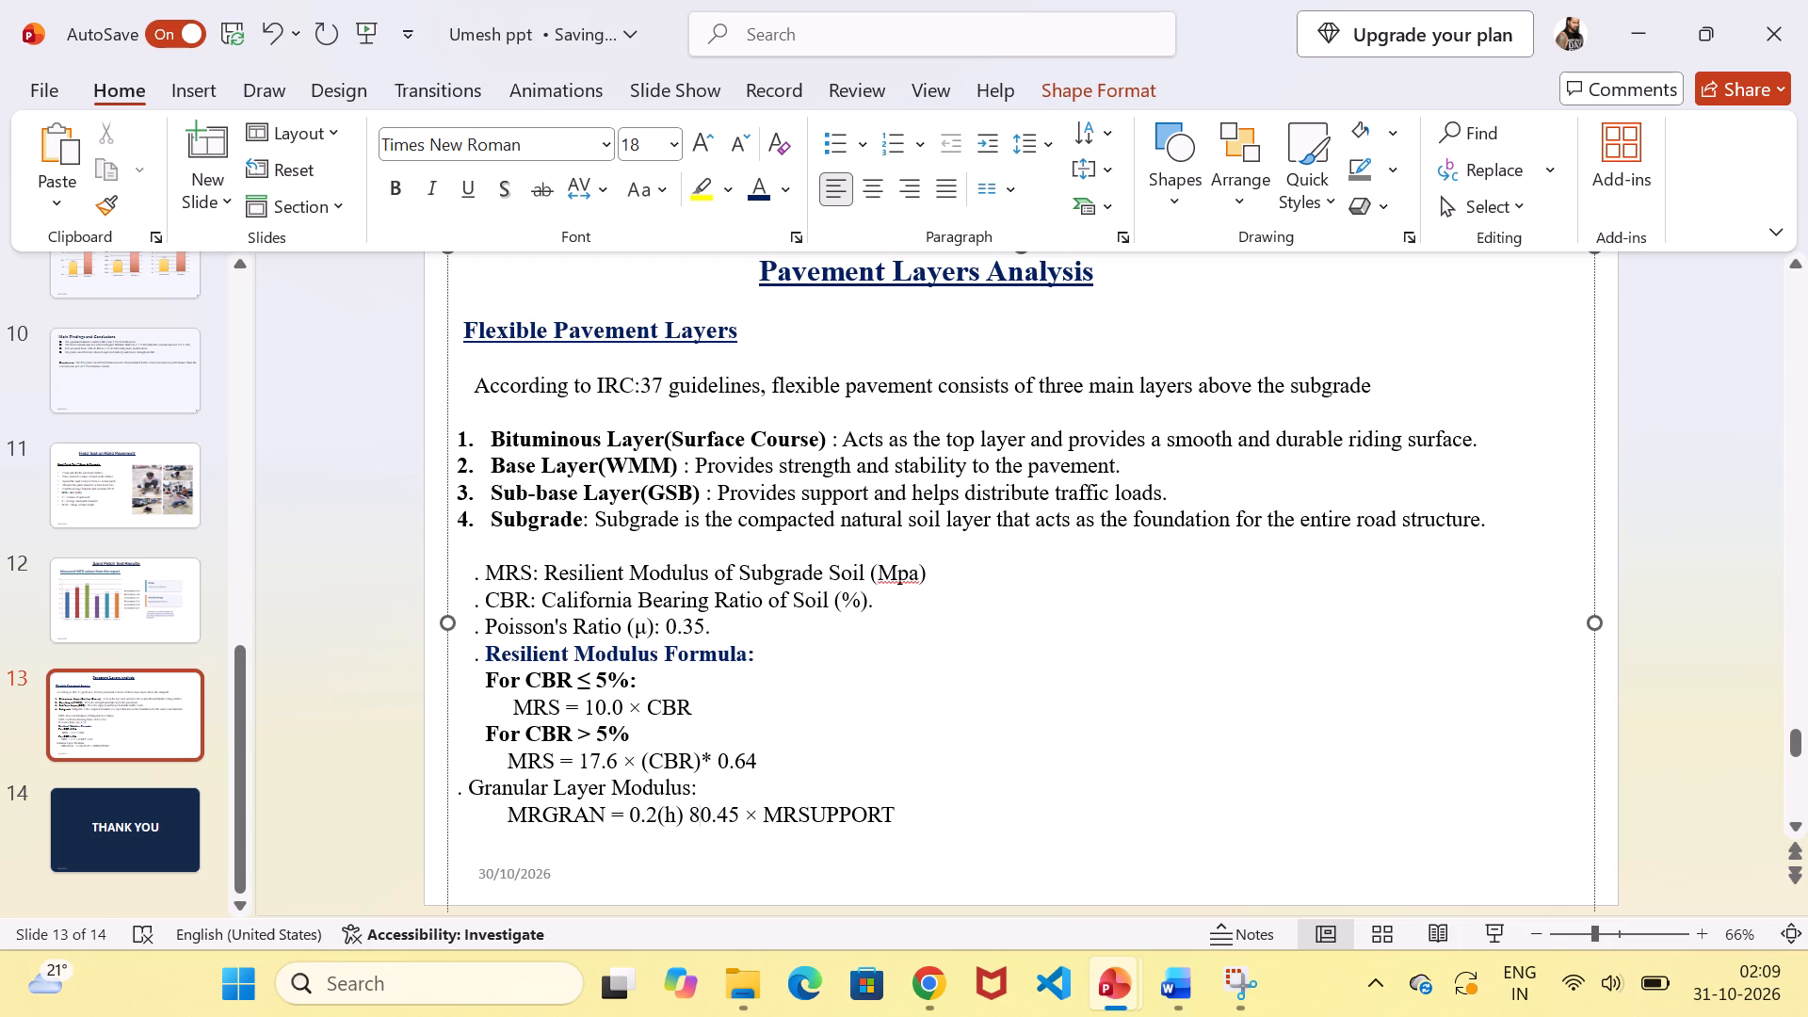
key("BackSpace")
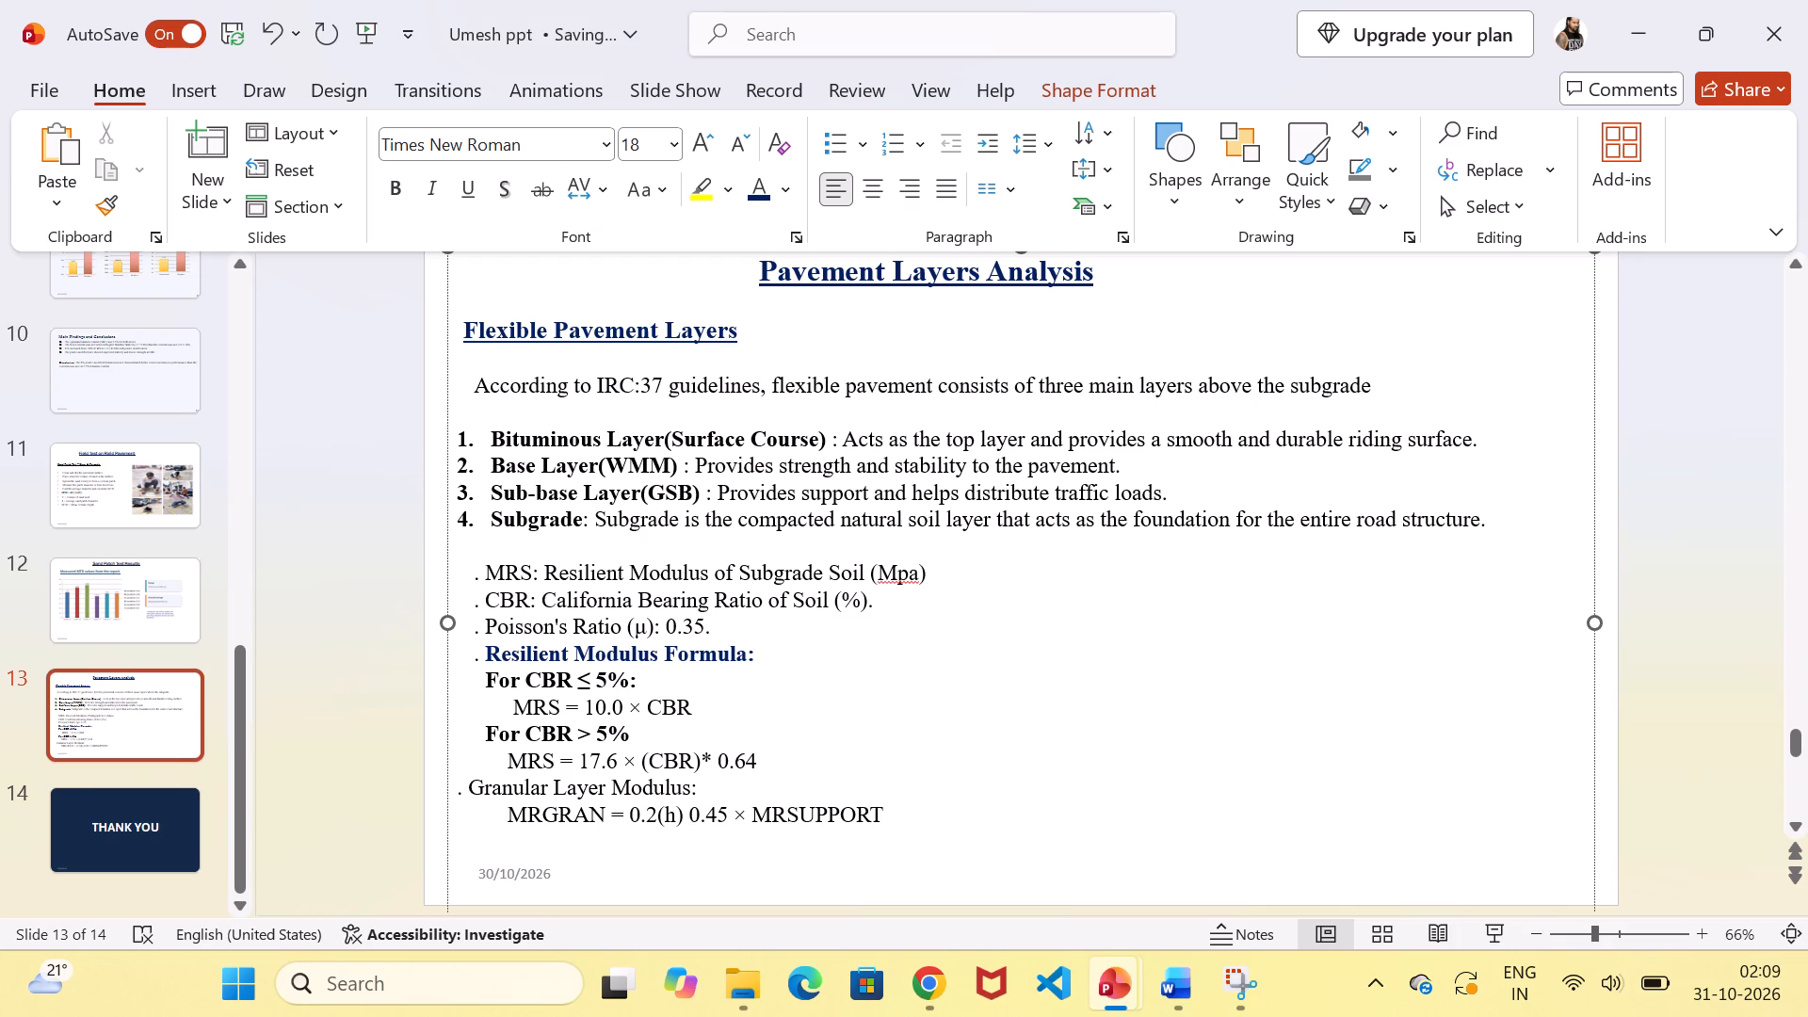
key("shift+ampersand")
key("BackSpace")
key("shift+asterisk")
left_click(690, 810)
key("BackSpace")
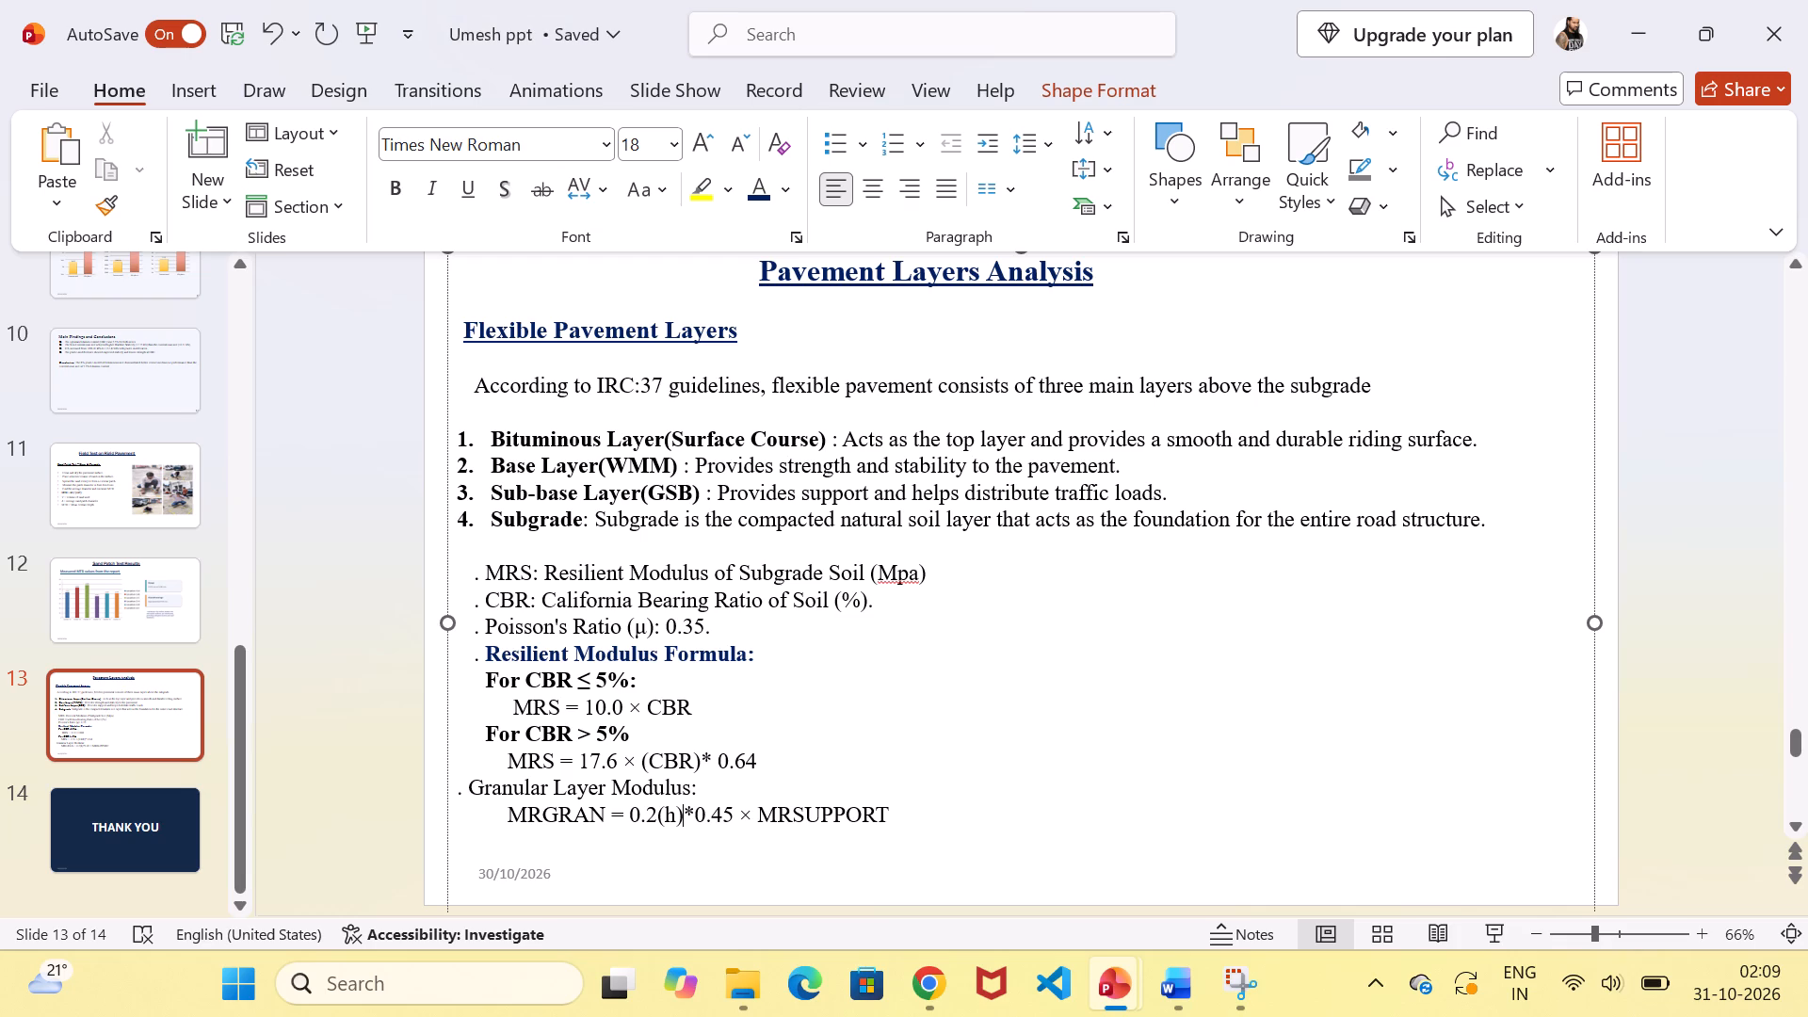
Make the "Granular Layer Modulus:" line bold and dark blue, including its leading dot.
left_click_drag(464, 786, 718, 799)
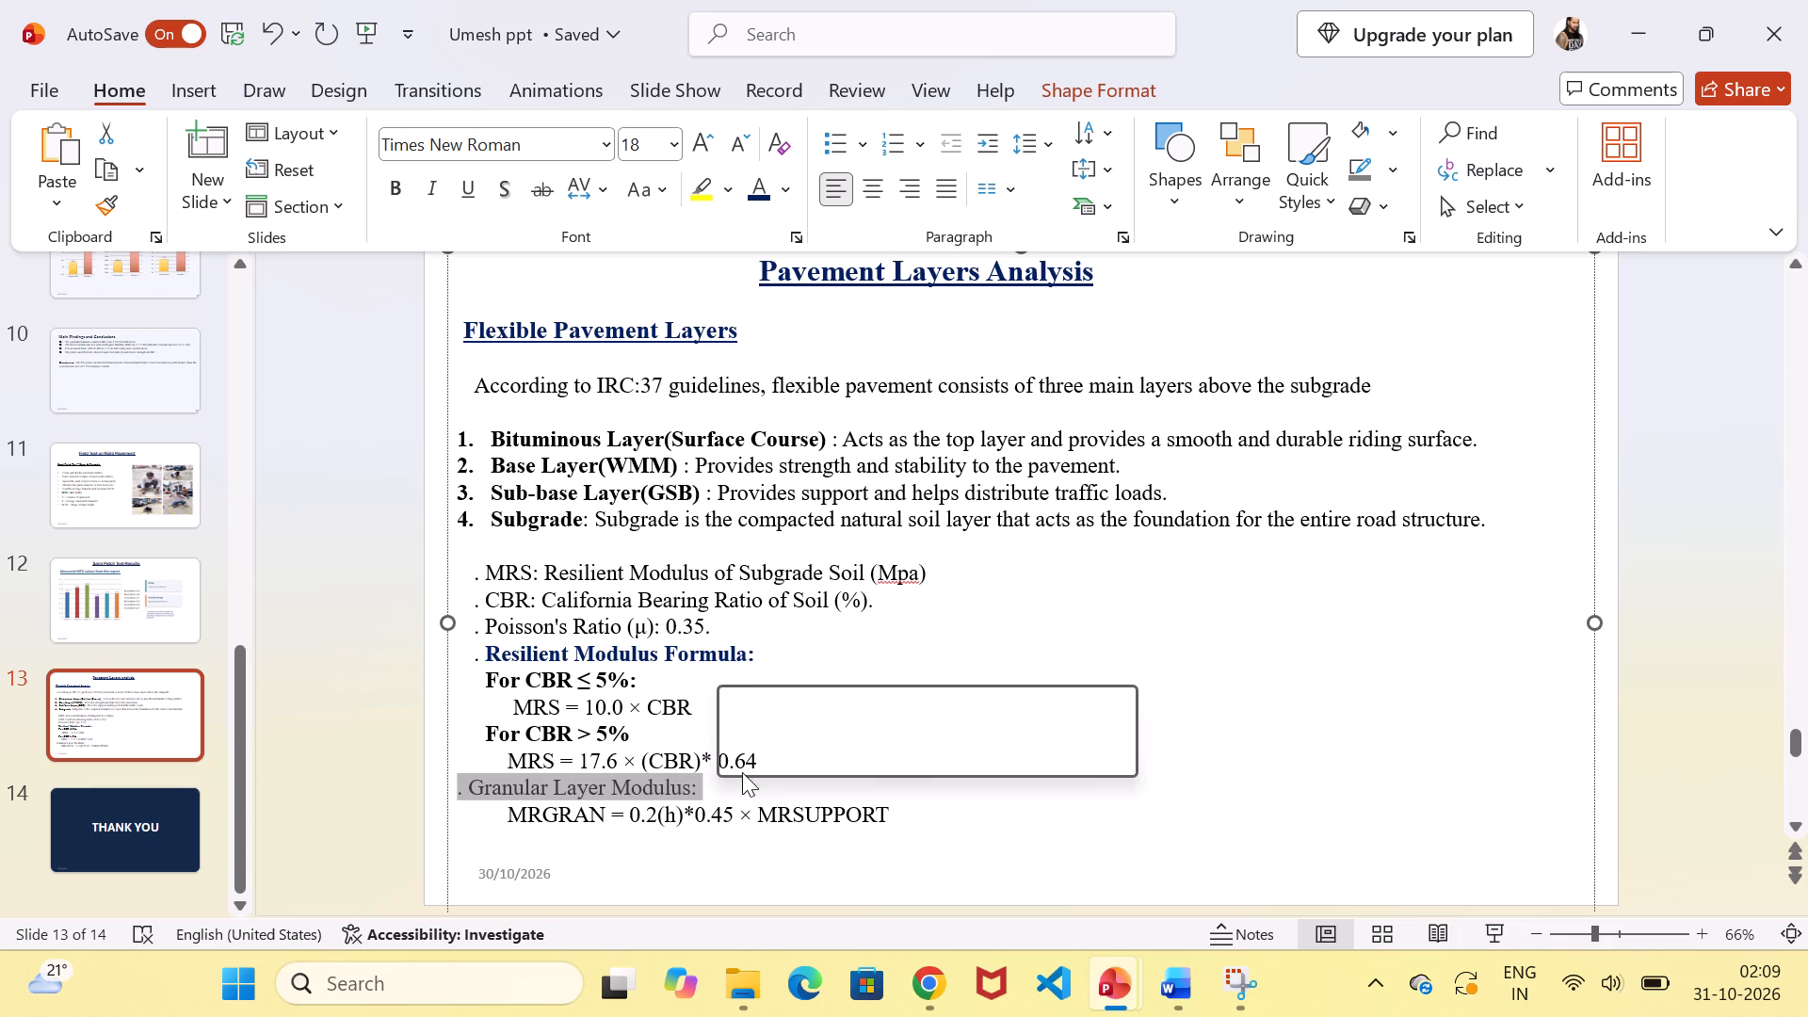
left_click(736, 756)
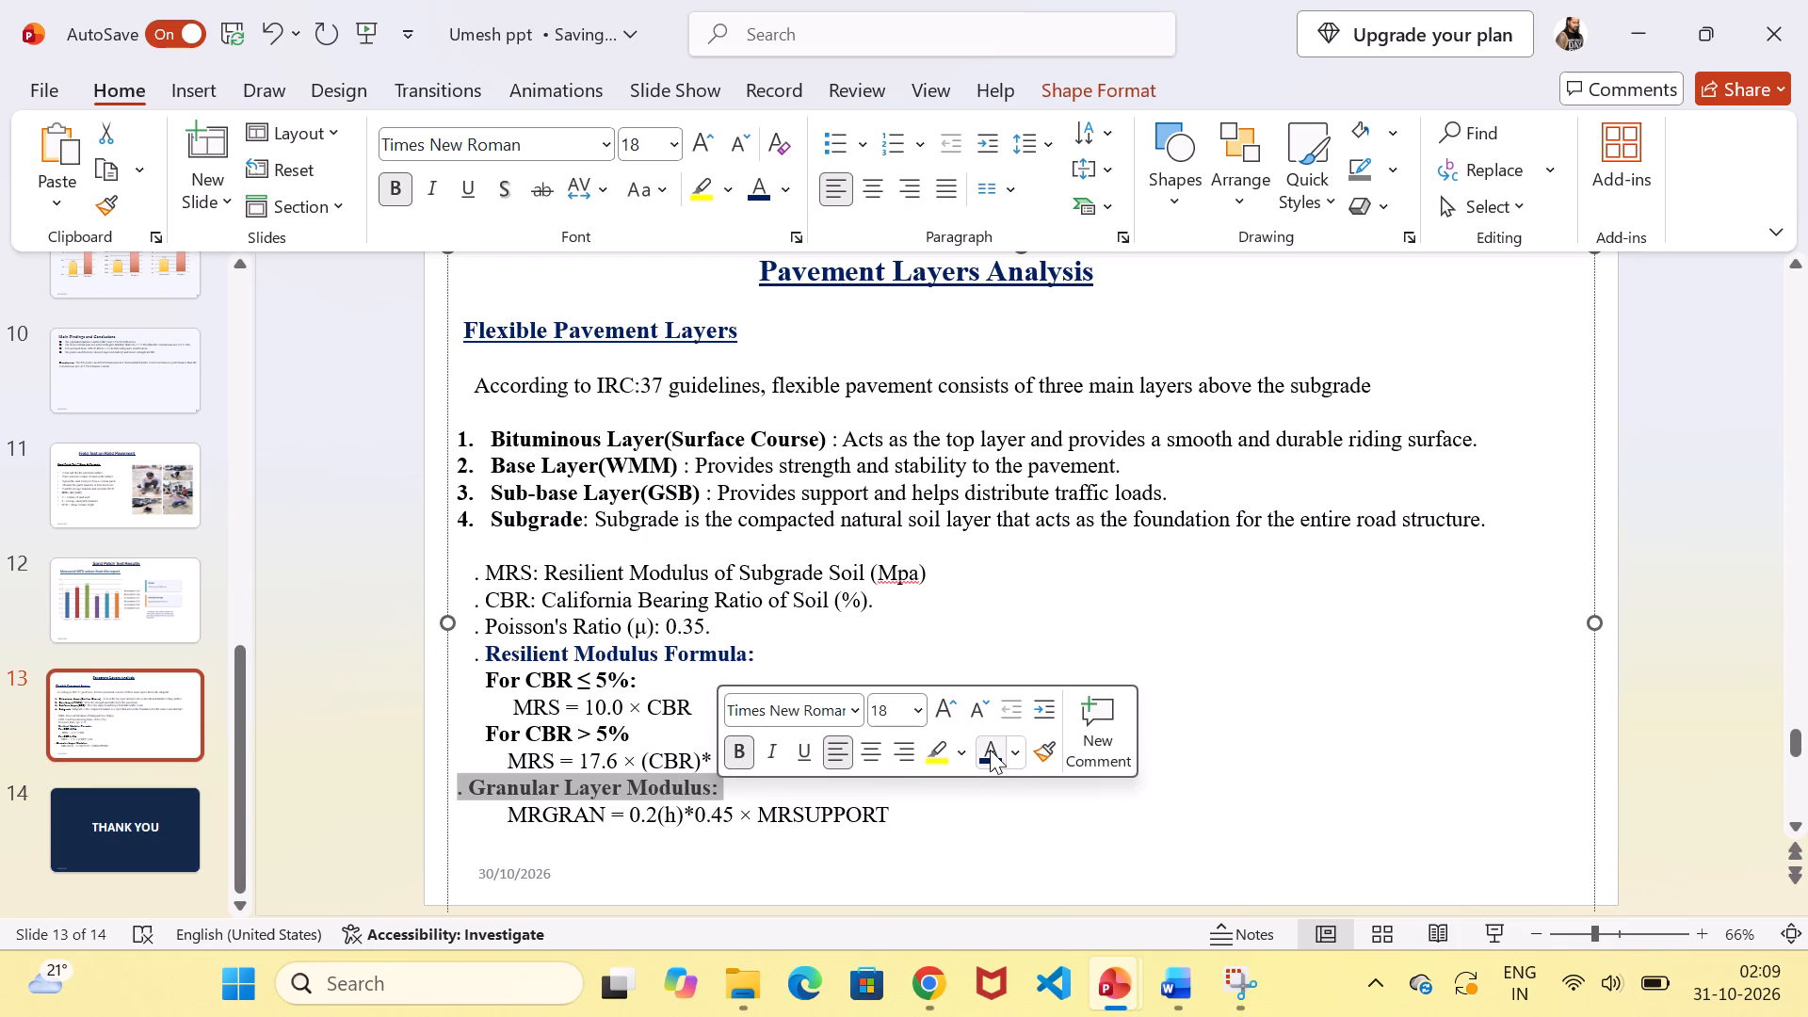
left_click(990, 750)
left_click(1022, 871)
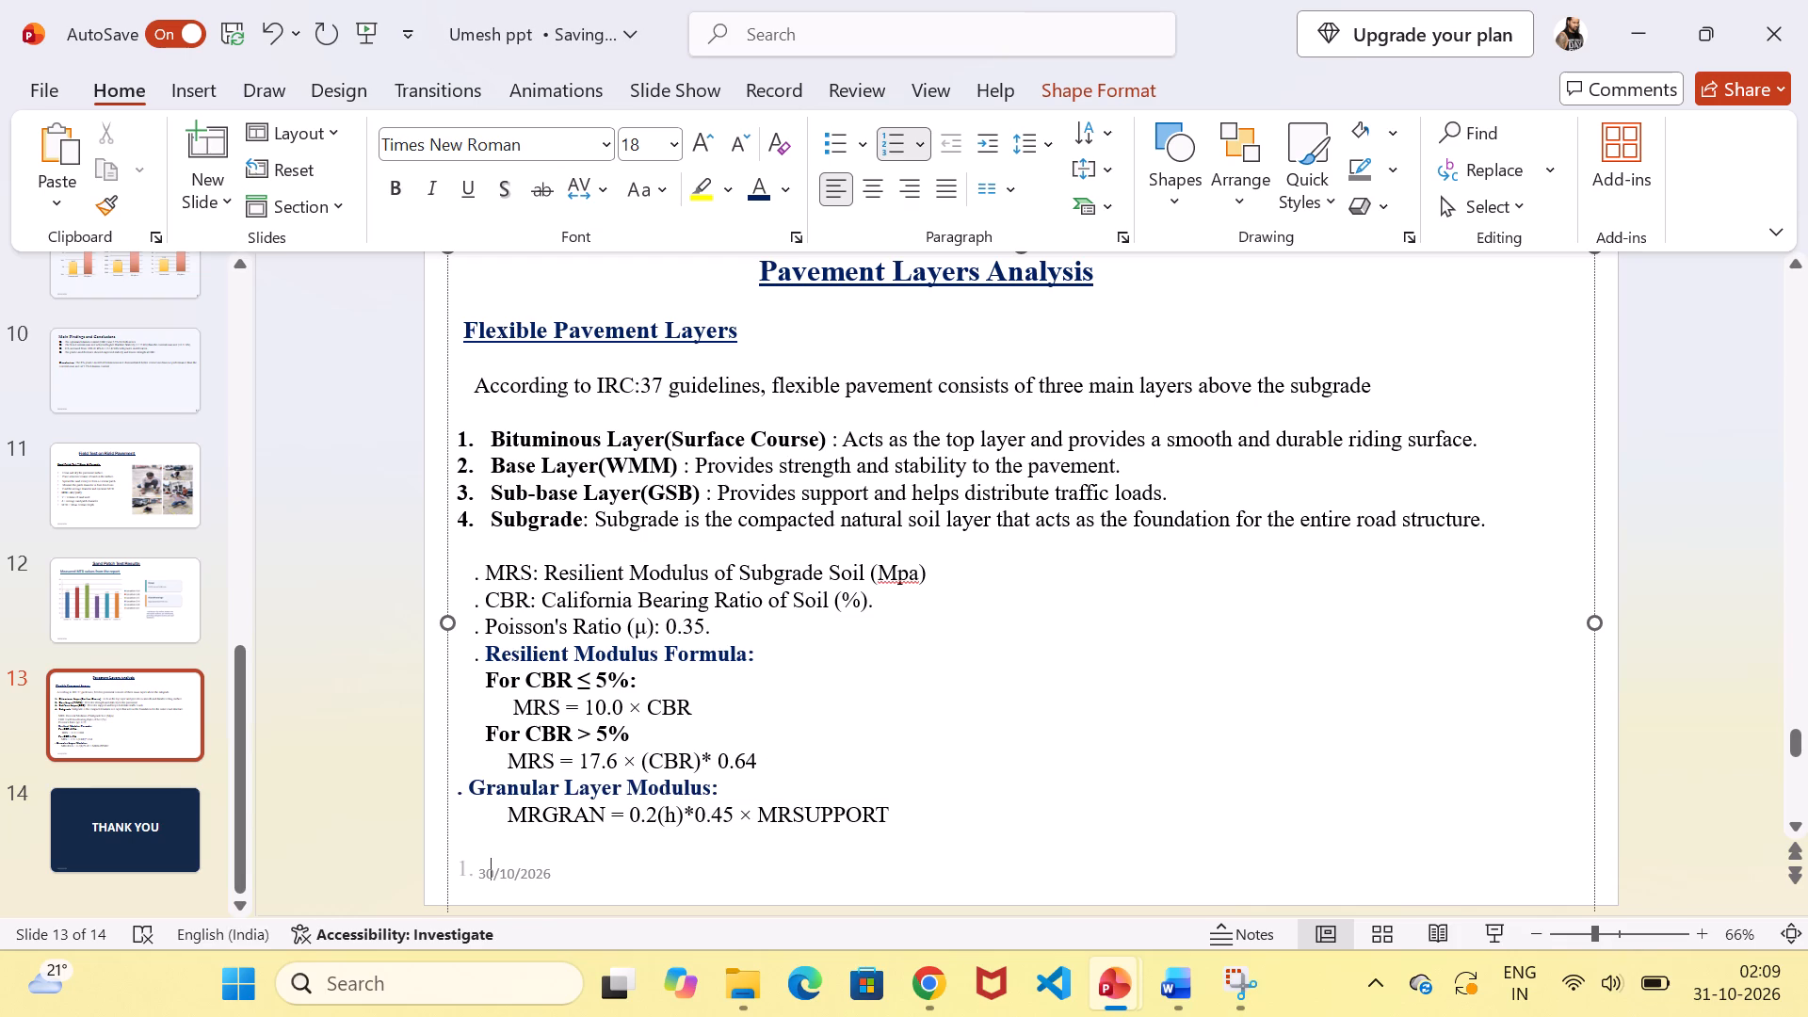
Remove the automatic numbering from the empty line below the MRGRAN formula.
scroll(811, 811, "down", 2)
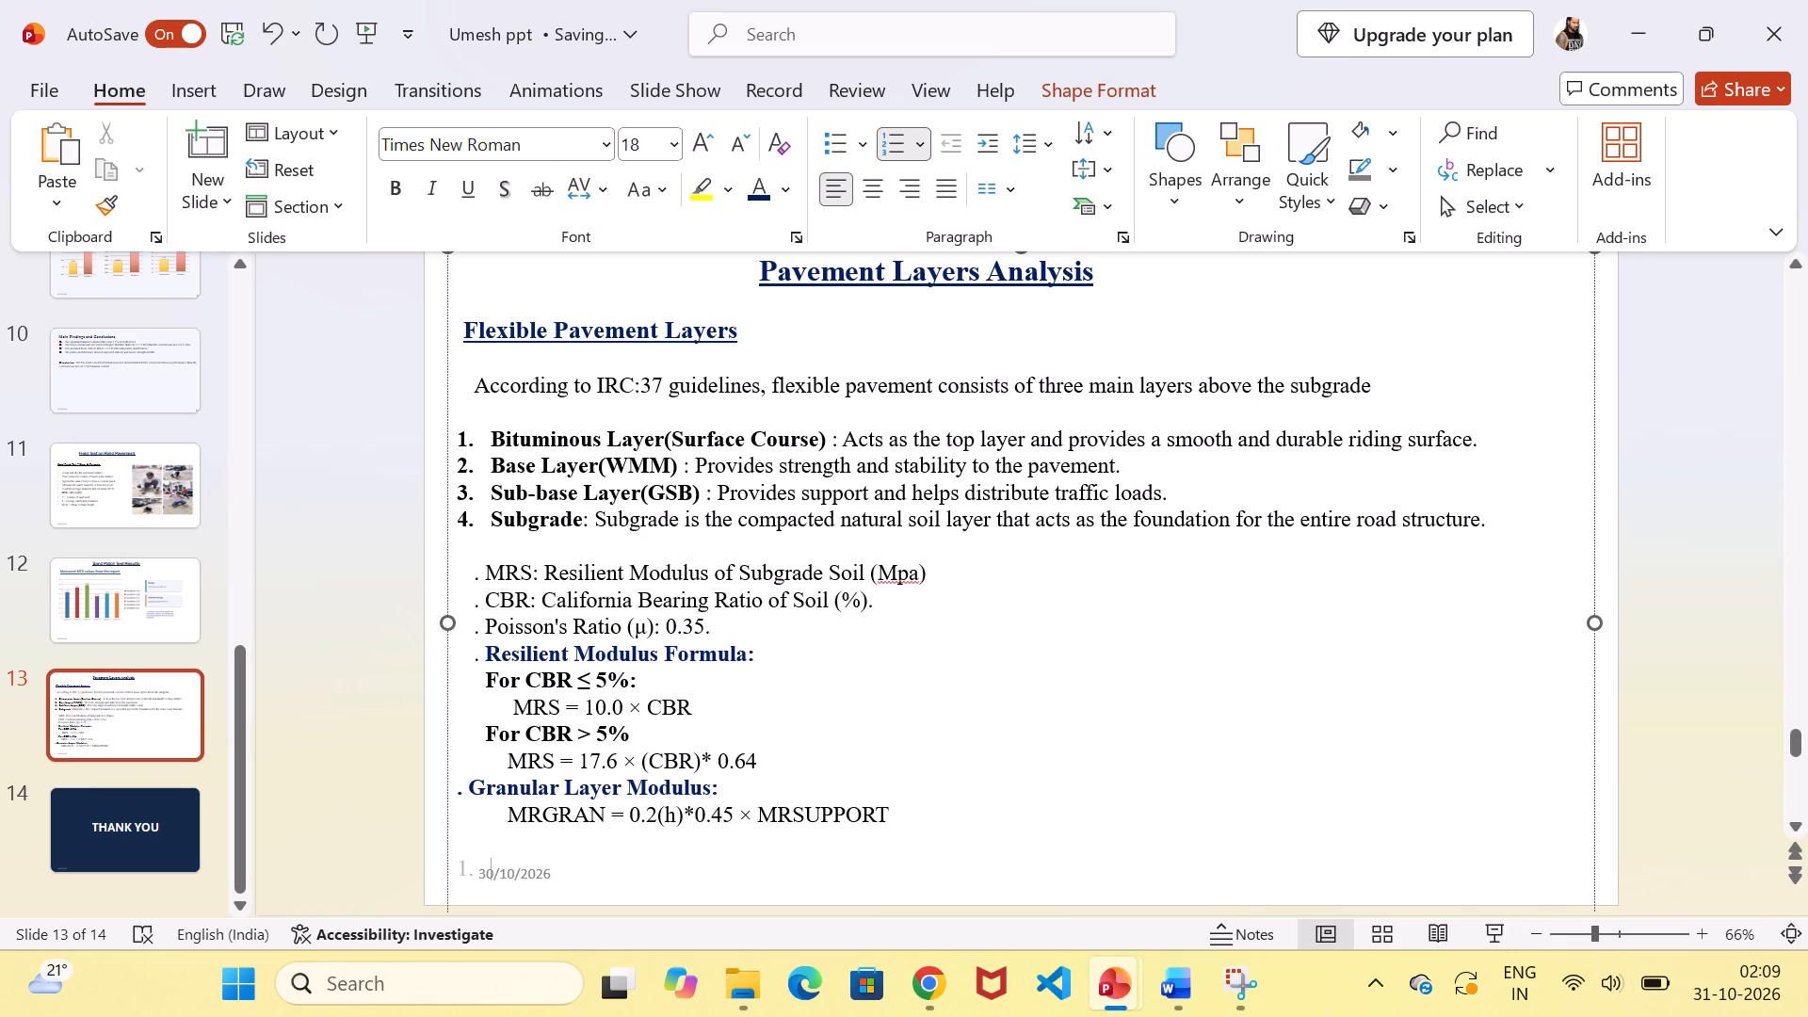
left_click(492, 869)
key("BackSpace")
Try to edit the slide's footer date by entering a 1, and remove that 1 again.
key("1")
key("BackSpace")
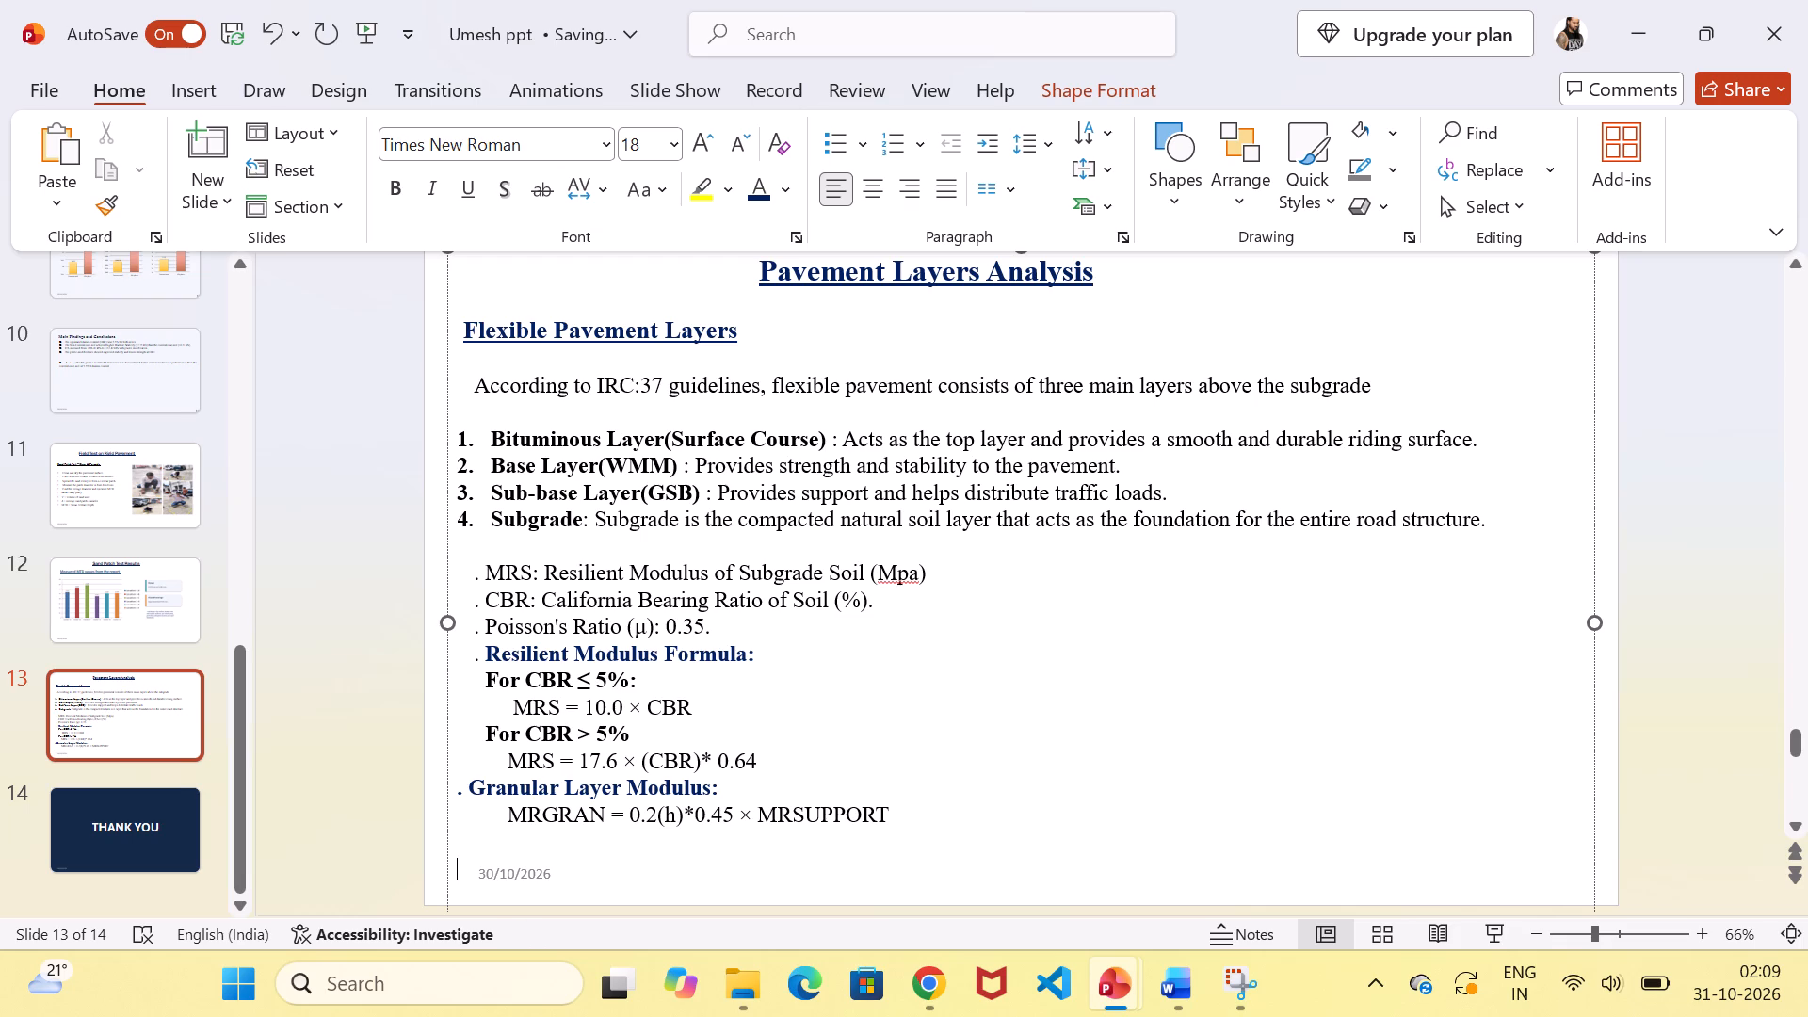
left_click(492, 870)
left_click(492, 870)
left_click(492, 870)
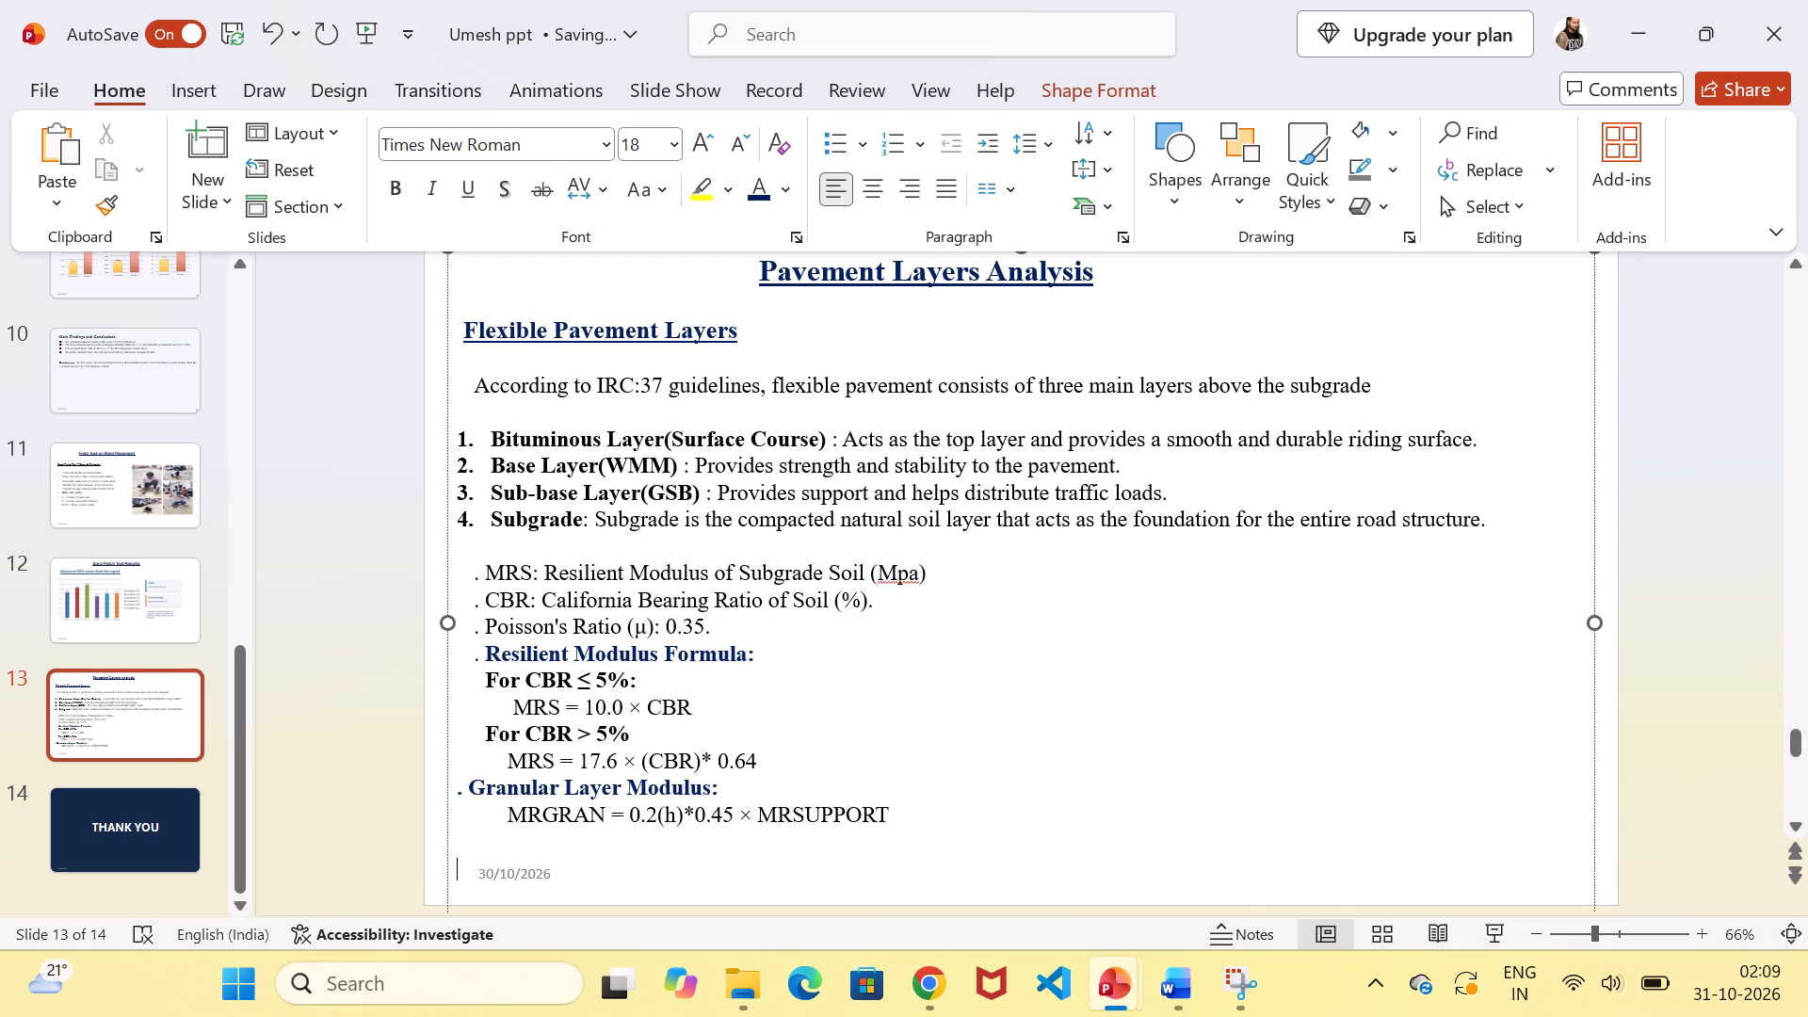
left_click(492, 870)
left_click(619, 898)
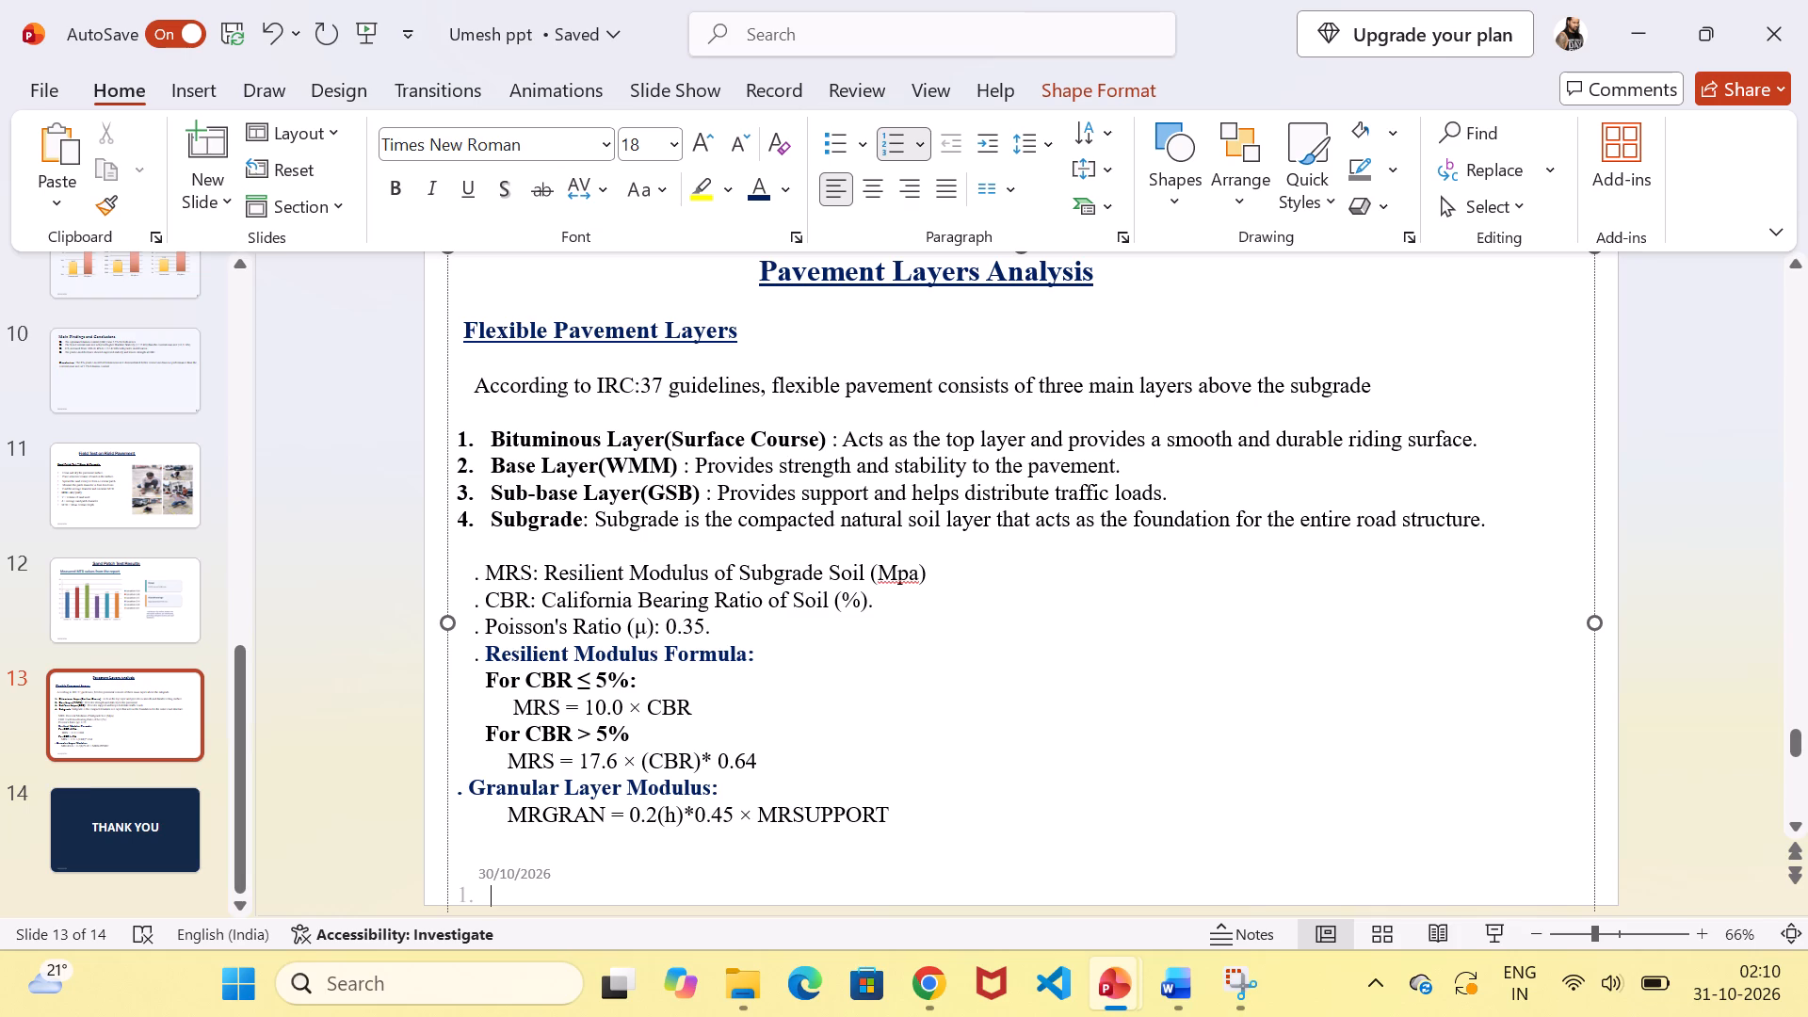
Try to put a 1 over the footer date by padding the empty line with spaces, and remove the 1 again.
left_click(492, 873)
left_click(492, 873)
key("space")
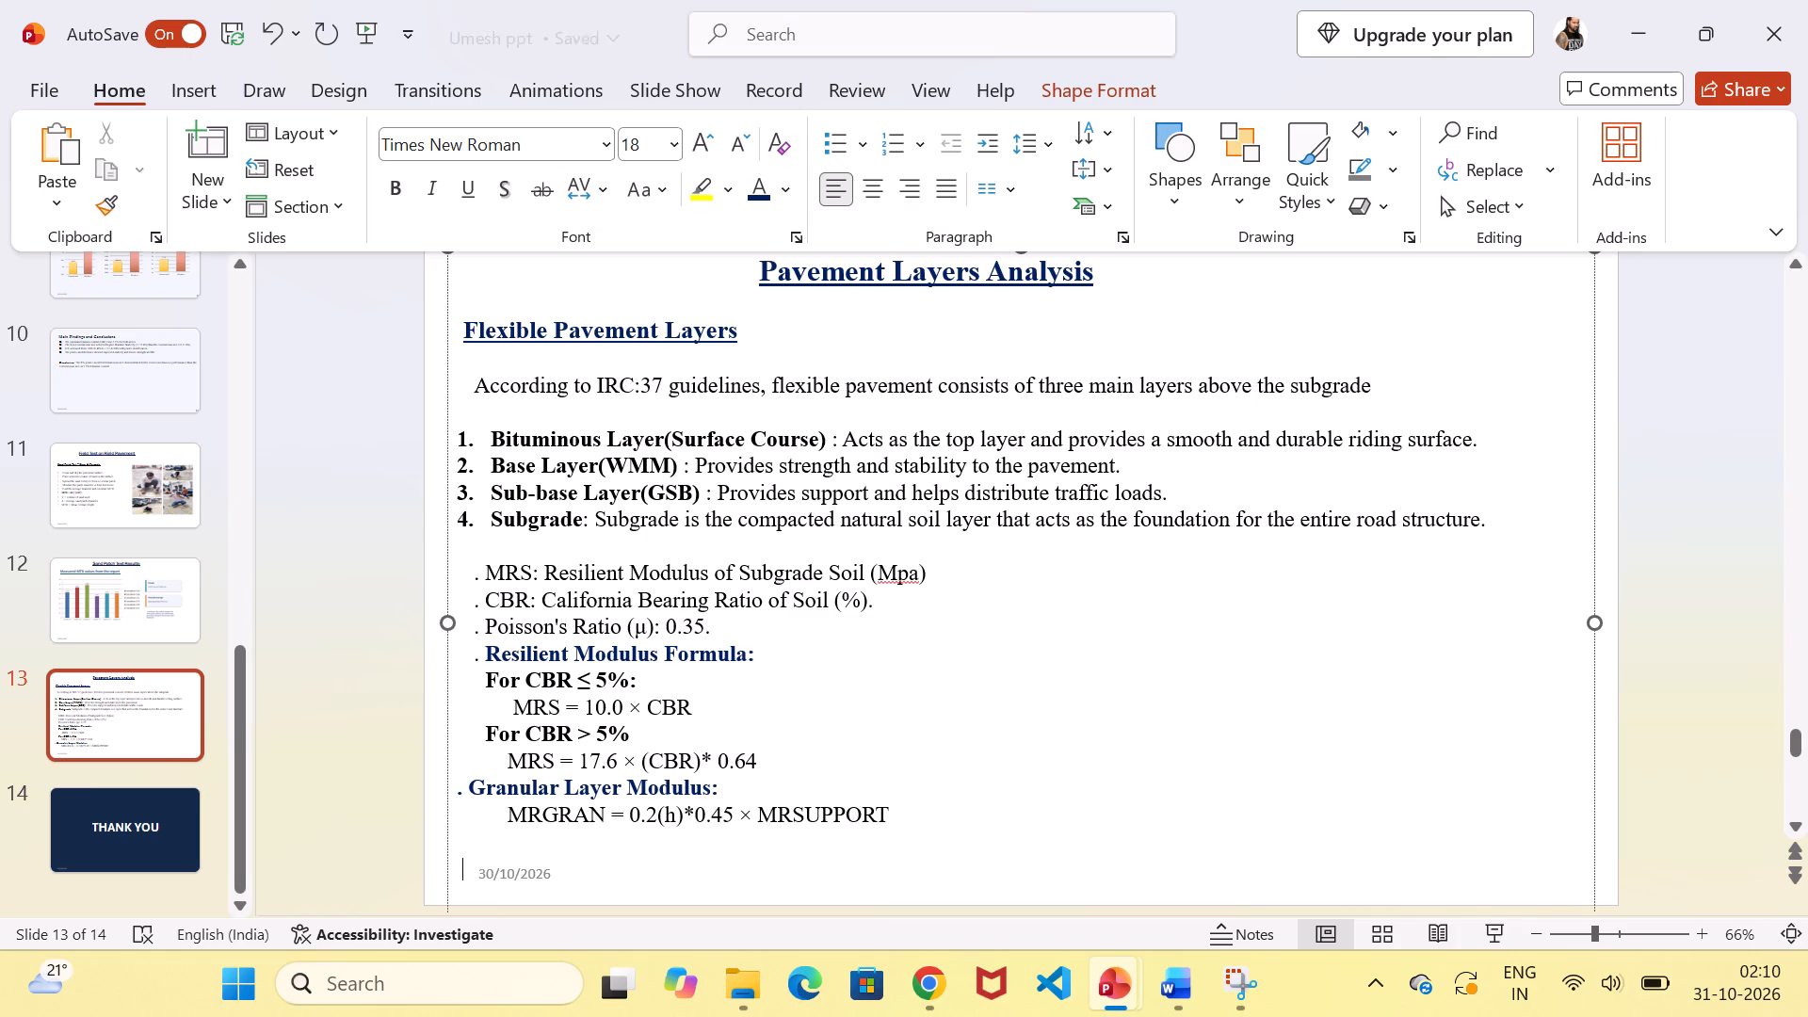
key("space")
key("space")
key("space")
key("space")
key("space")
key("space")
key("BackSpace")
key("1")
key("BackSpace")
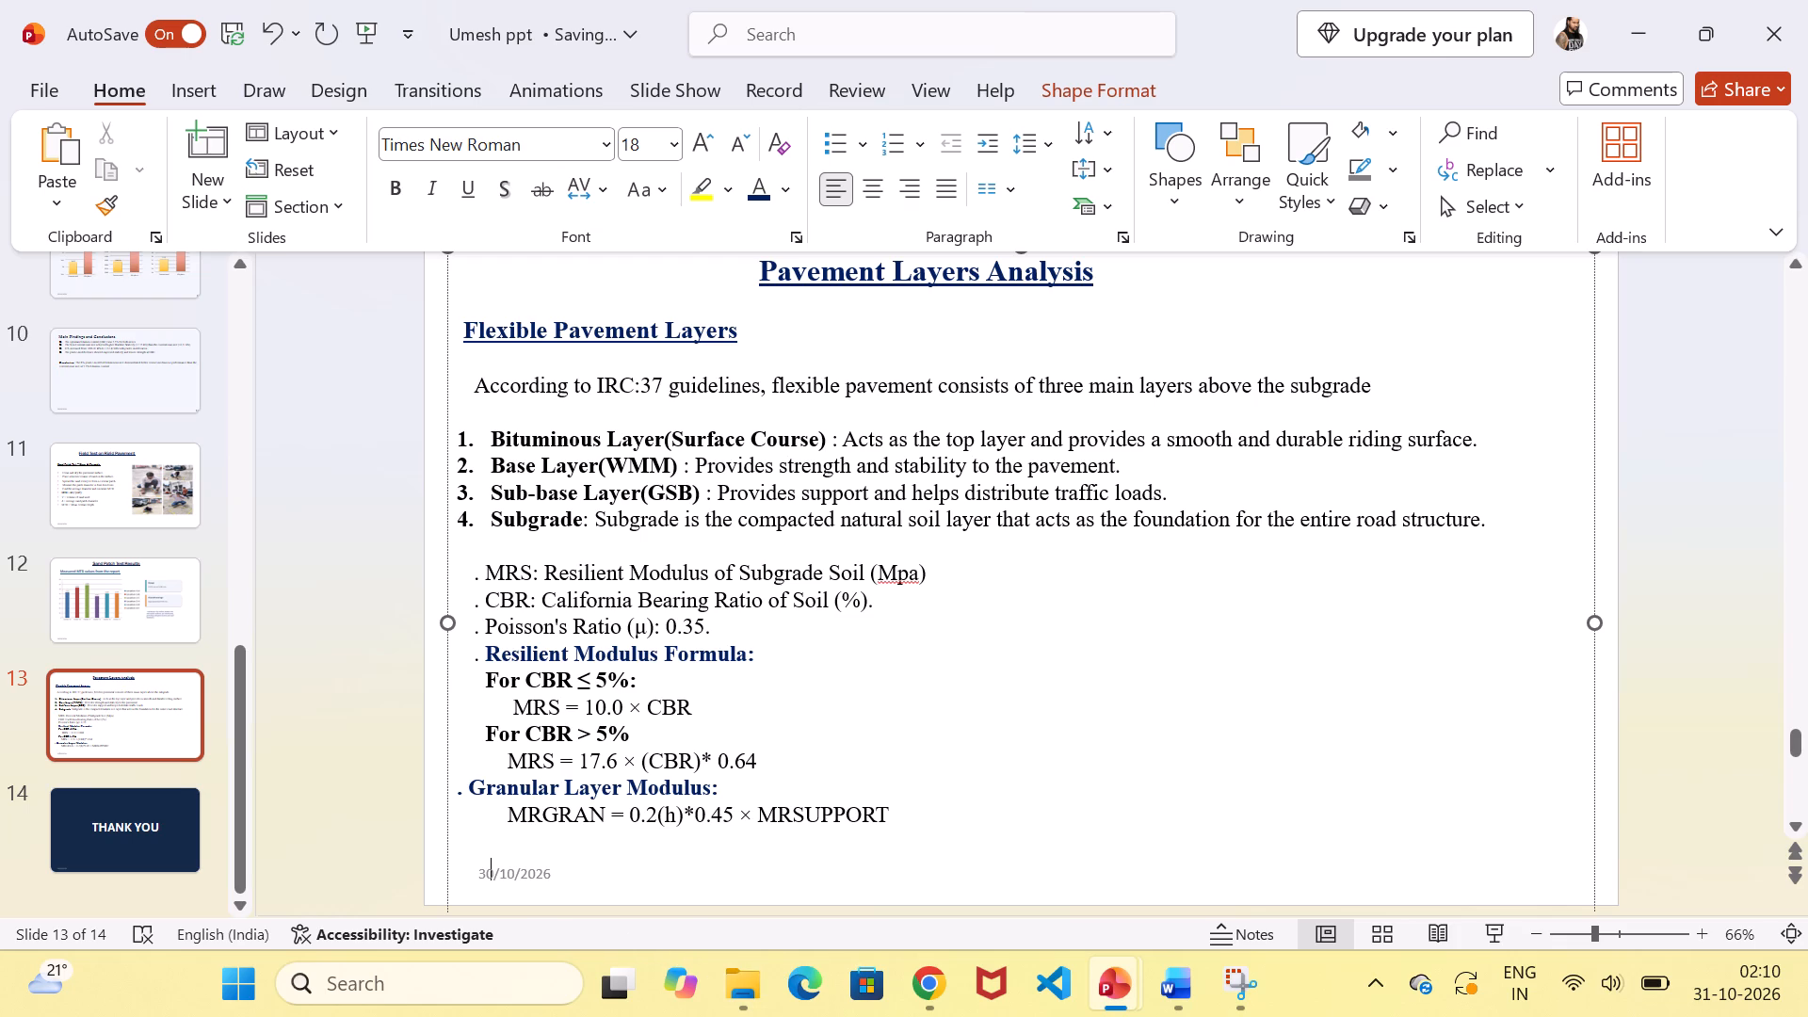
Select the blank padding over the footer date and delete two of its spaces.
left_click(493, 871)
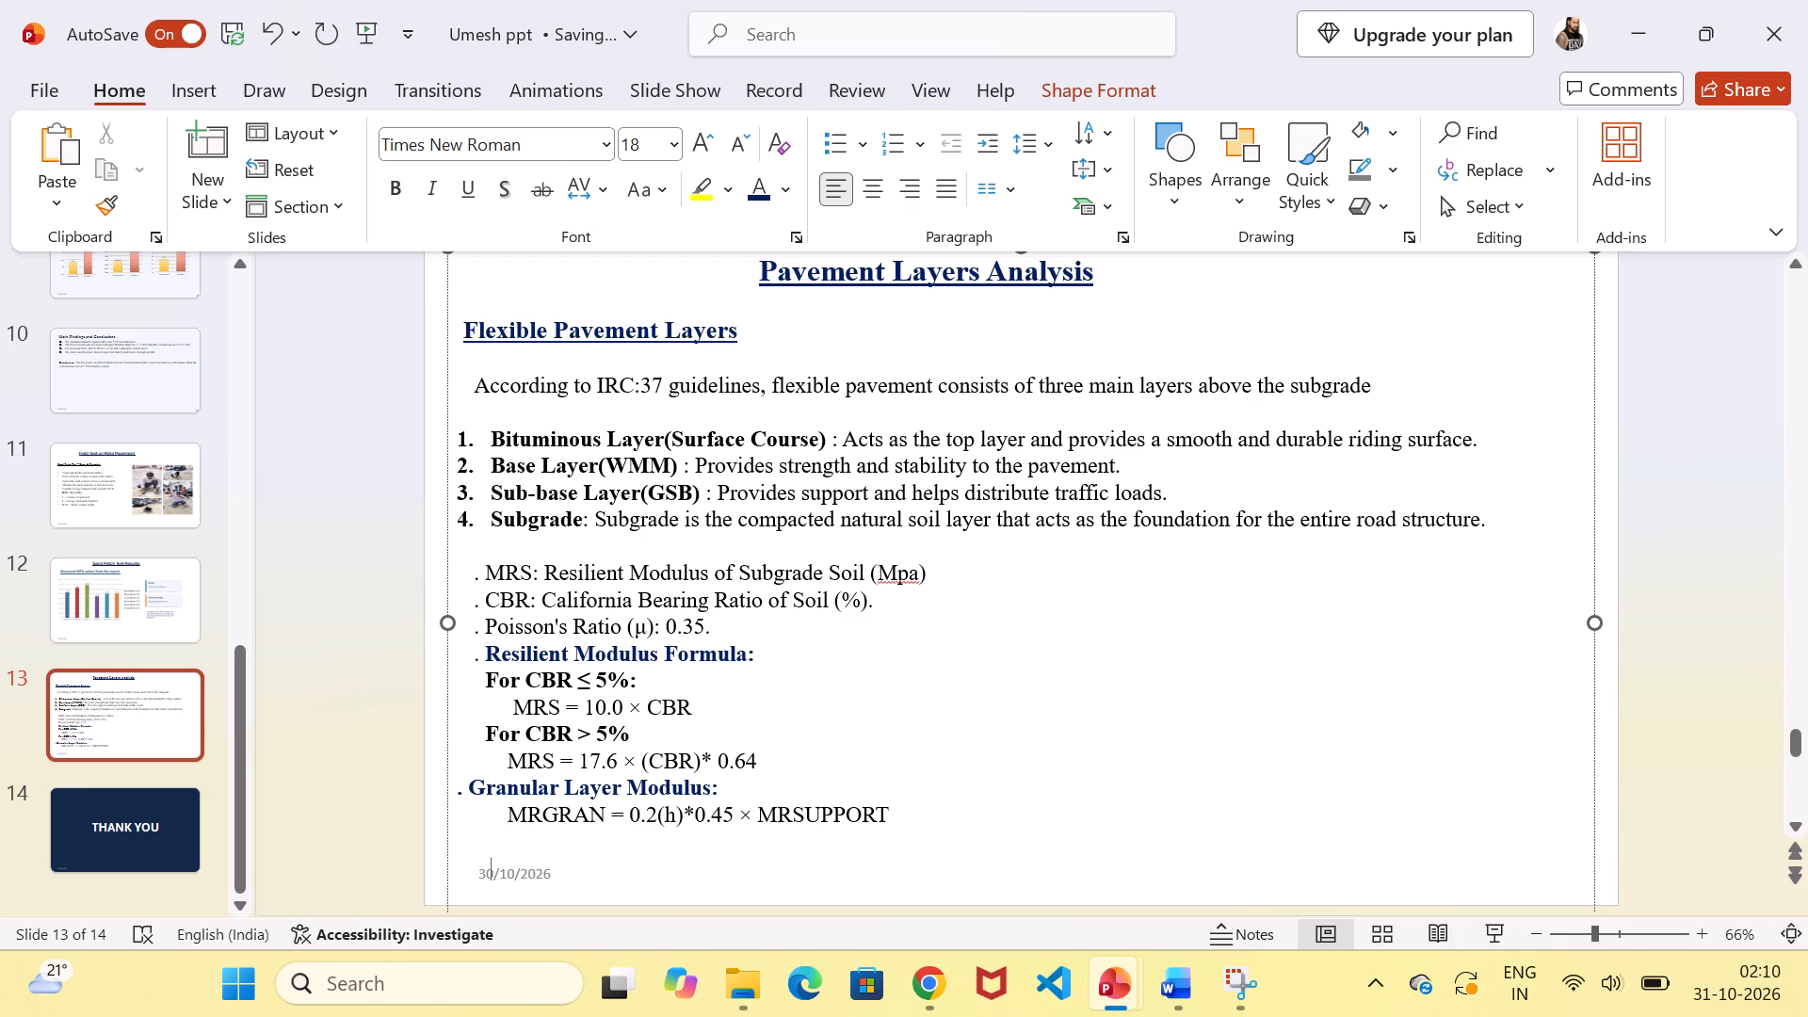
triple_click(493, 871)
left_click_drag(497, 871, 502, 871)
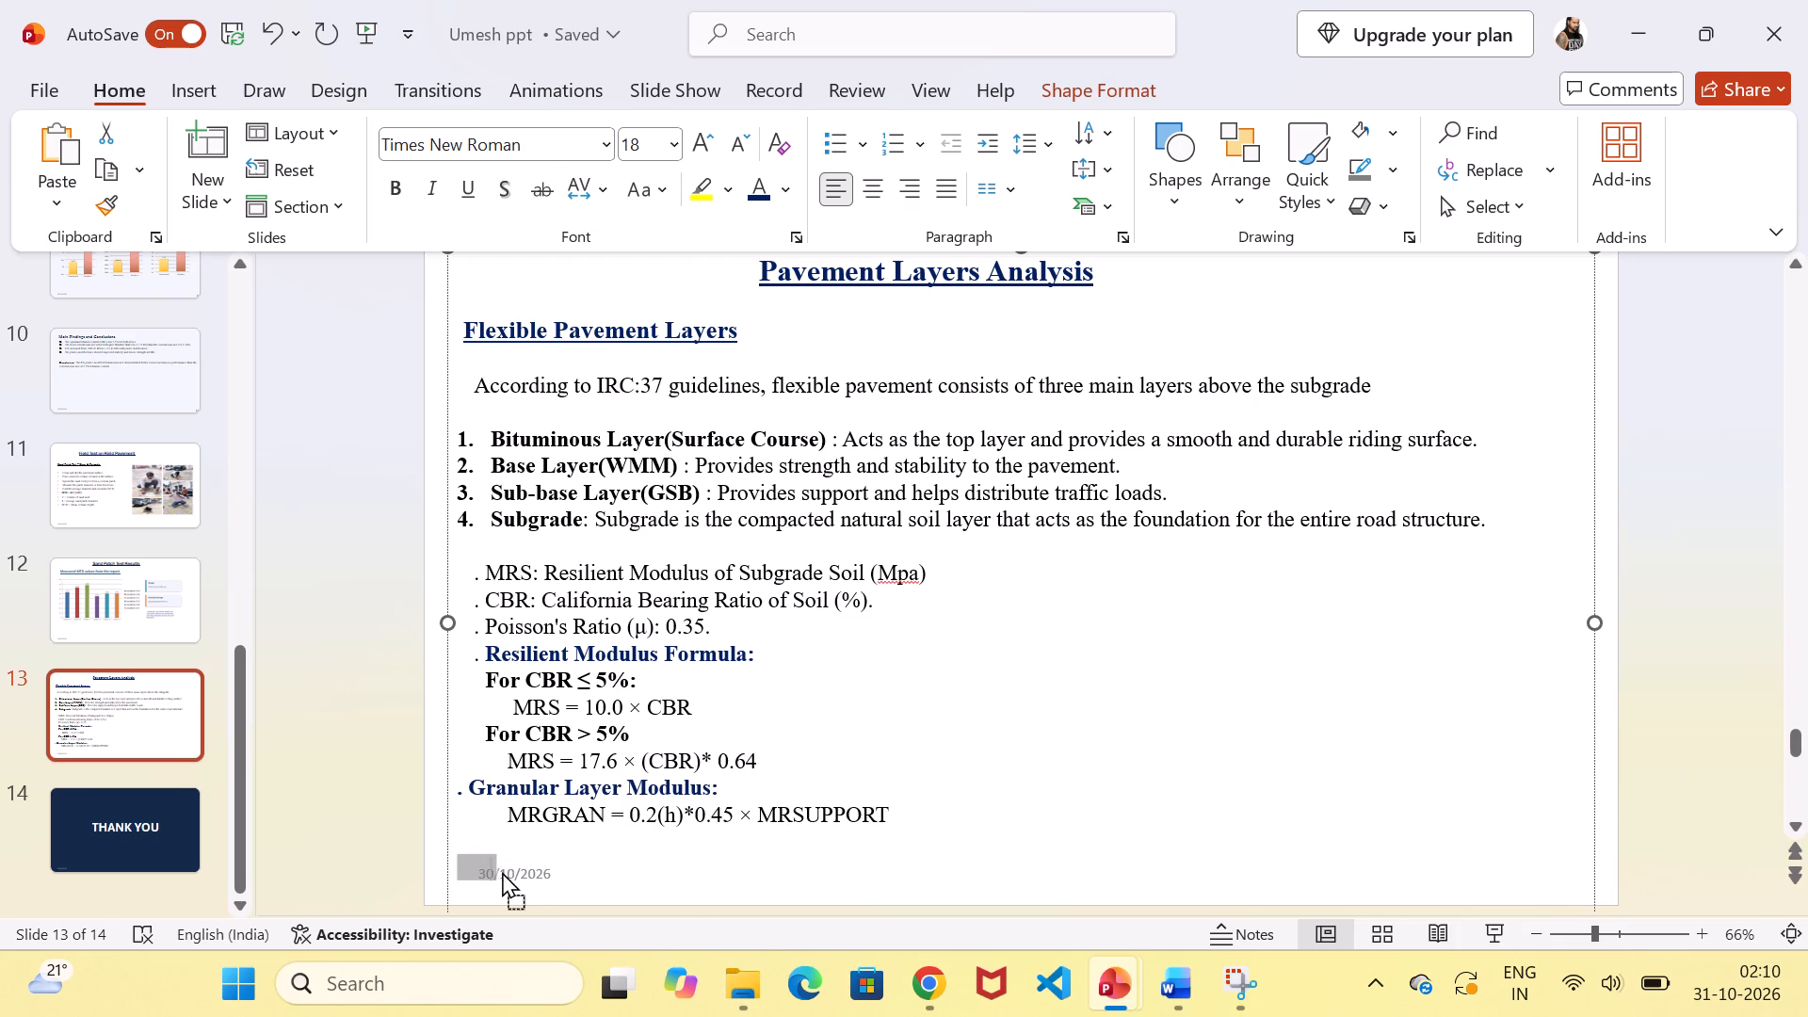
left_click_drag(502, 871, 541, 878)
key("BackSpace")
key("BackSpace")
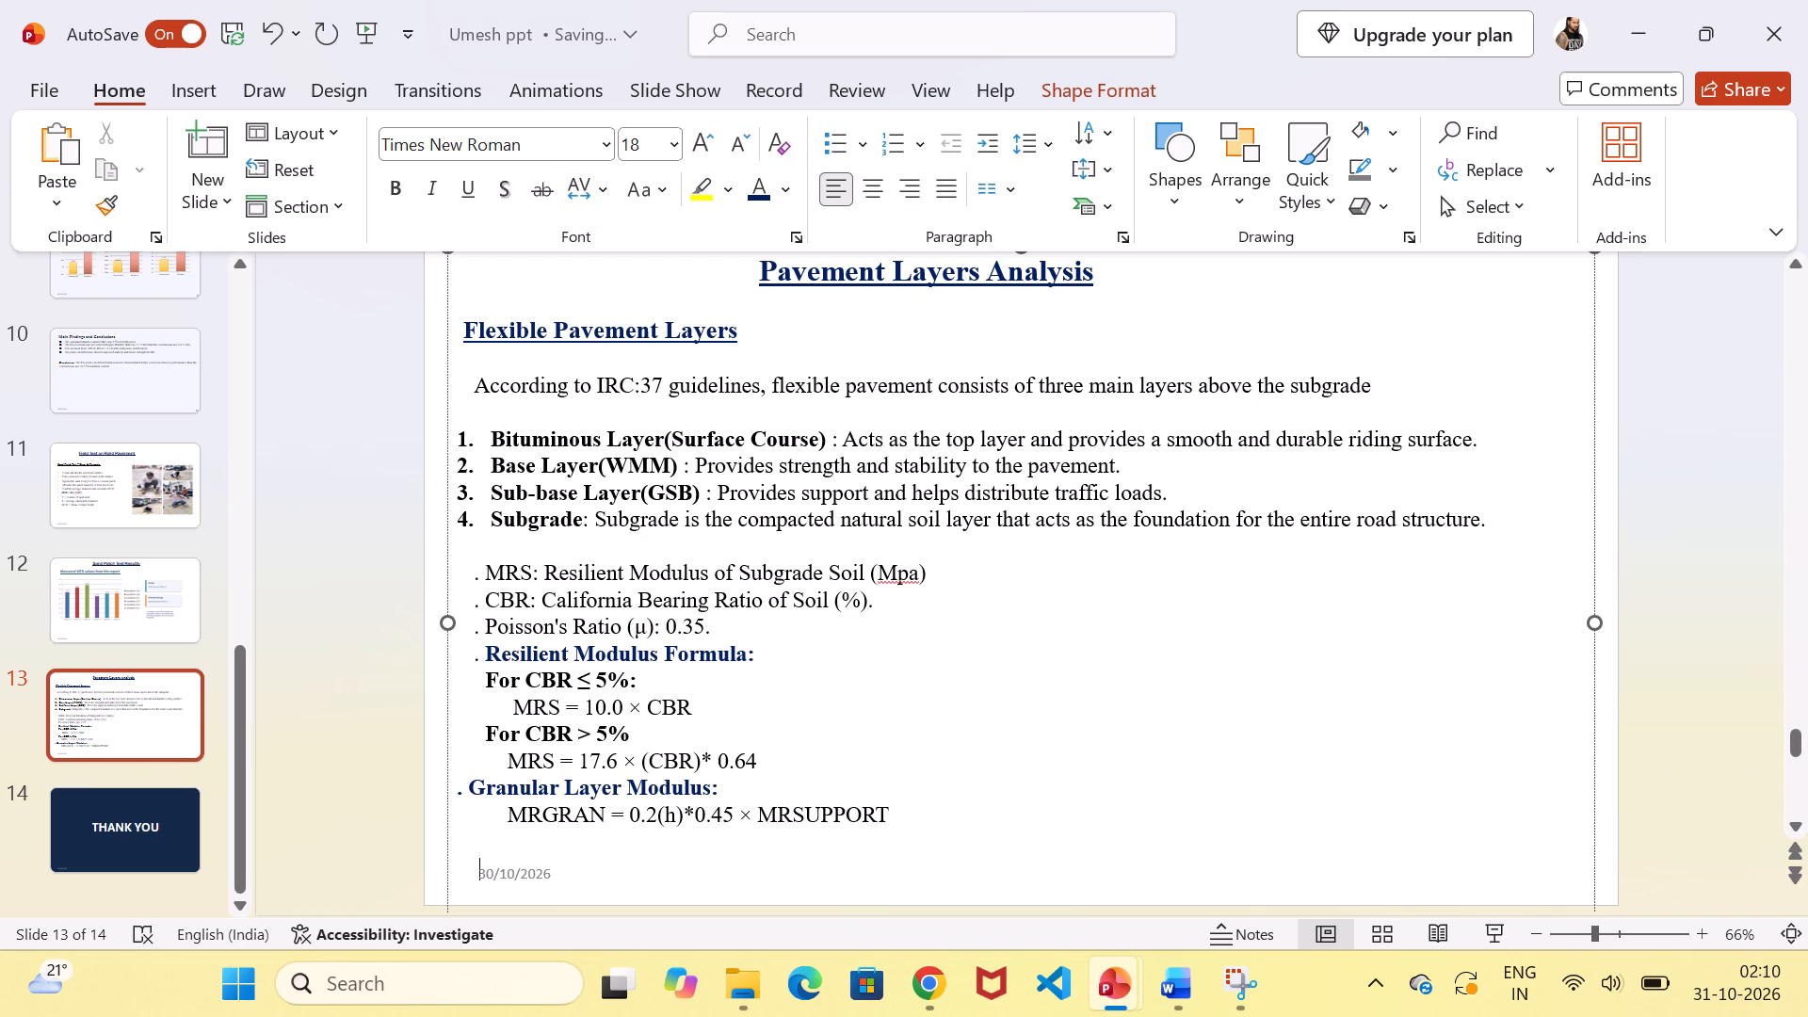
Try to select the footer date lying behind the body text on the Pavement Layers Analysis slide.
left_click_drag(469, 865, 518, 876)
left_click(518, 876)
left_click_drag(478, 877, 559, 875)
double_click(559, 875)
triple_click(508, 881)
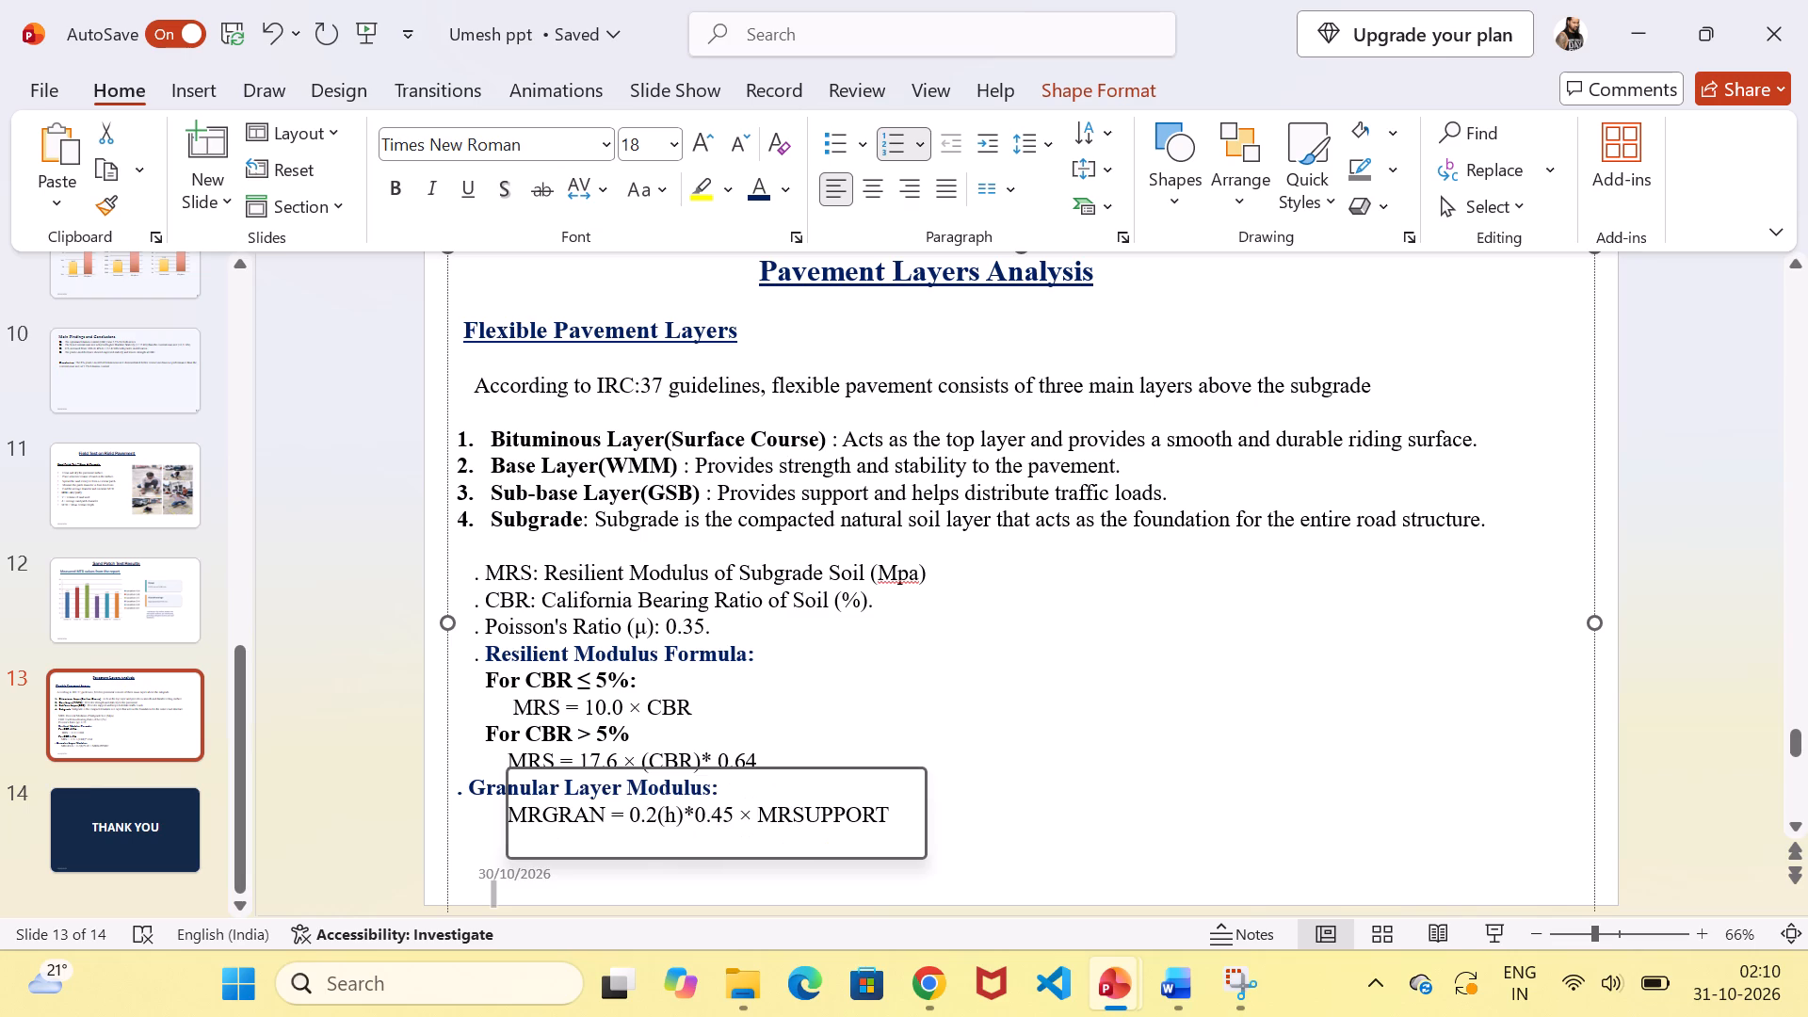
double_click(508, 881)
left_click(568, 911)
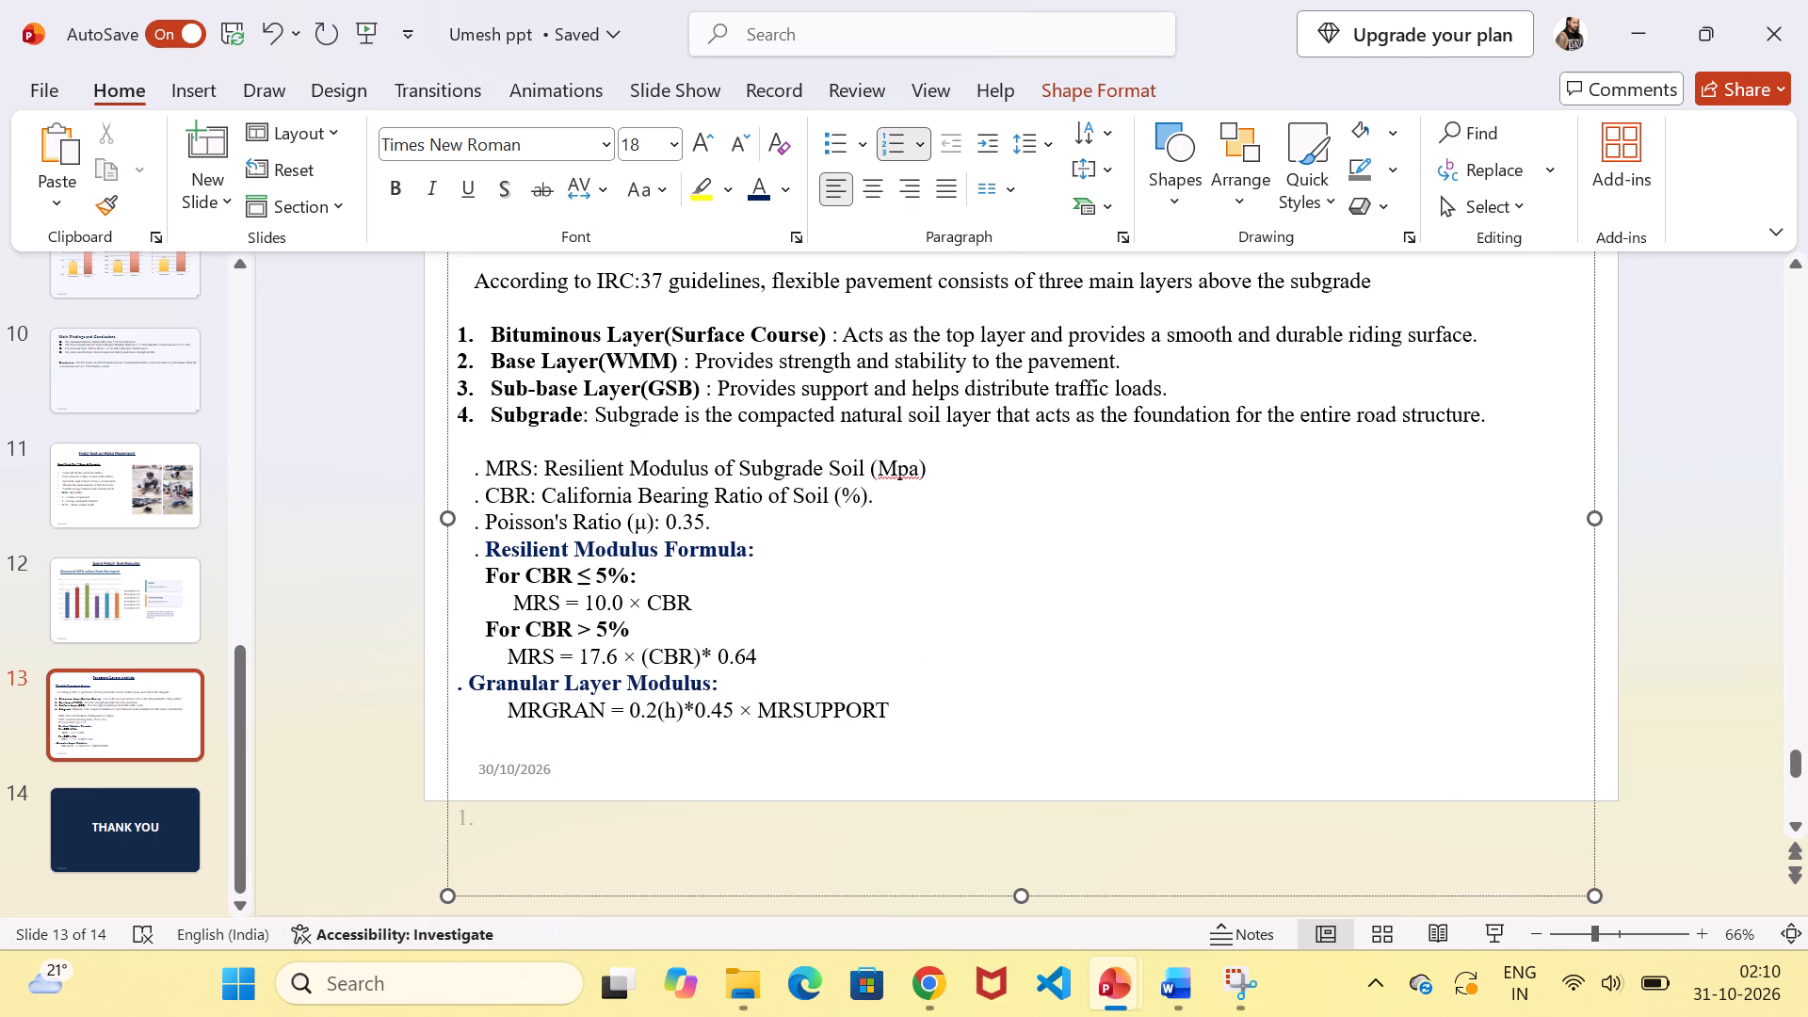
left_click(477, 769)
Try to shrink the body text box so its lower edge ends above the footer date, widening it slightly at its left edge.
left_click_drag(445, 898, 416, 838)
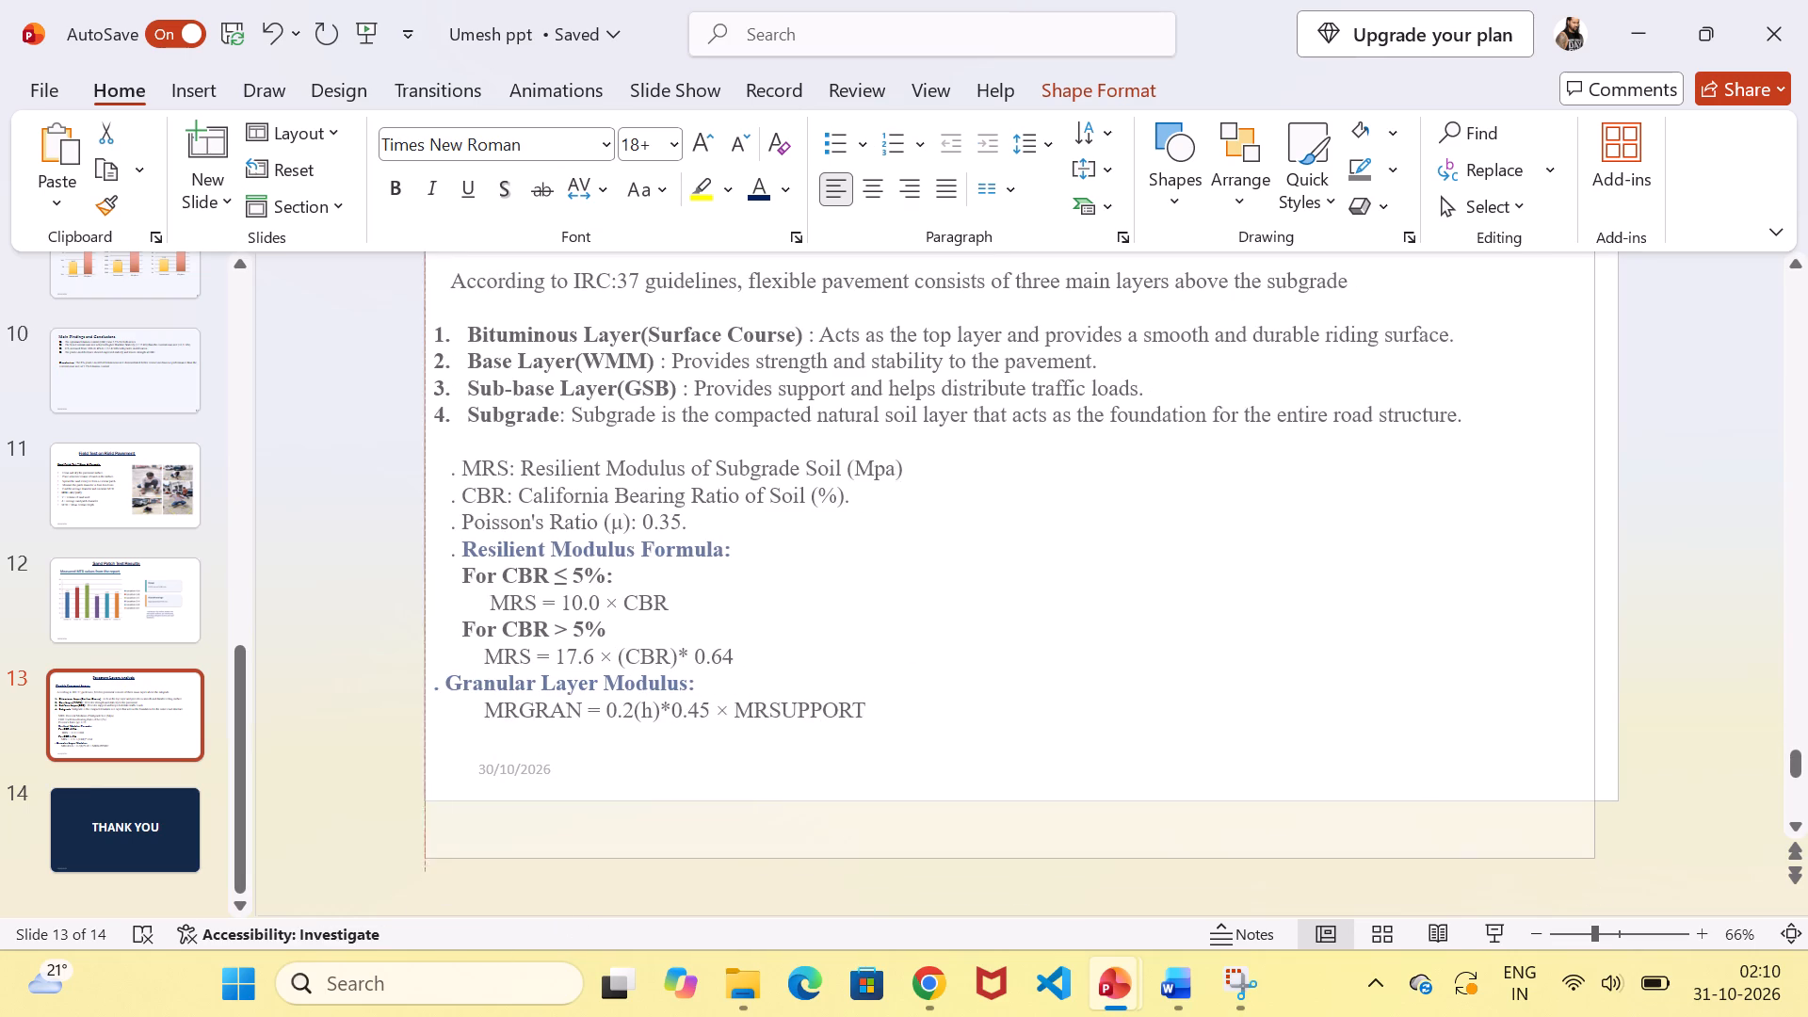
left_click_drag(416, 838, 444, 770)
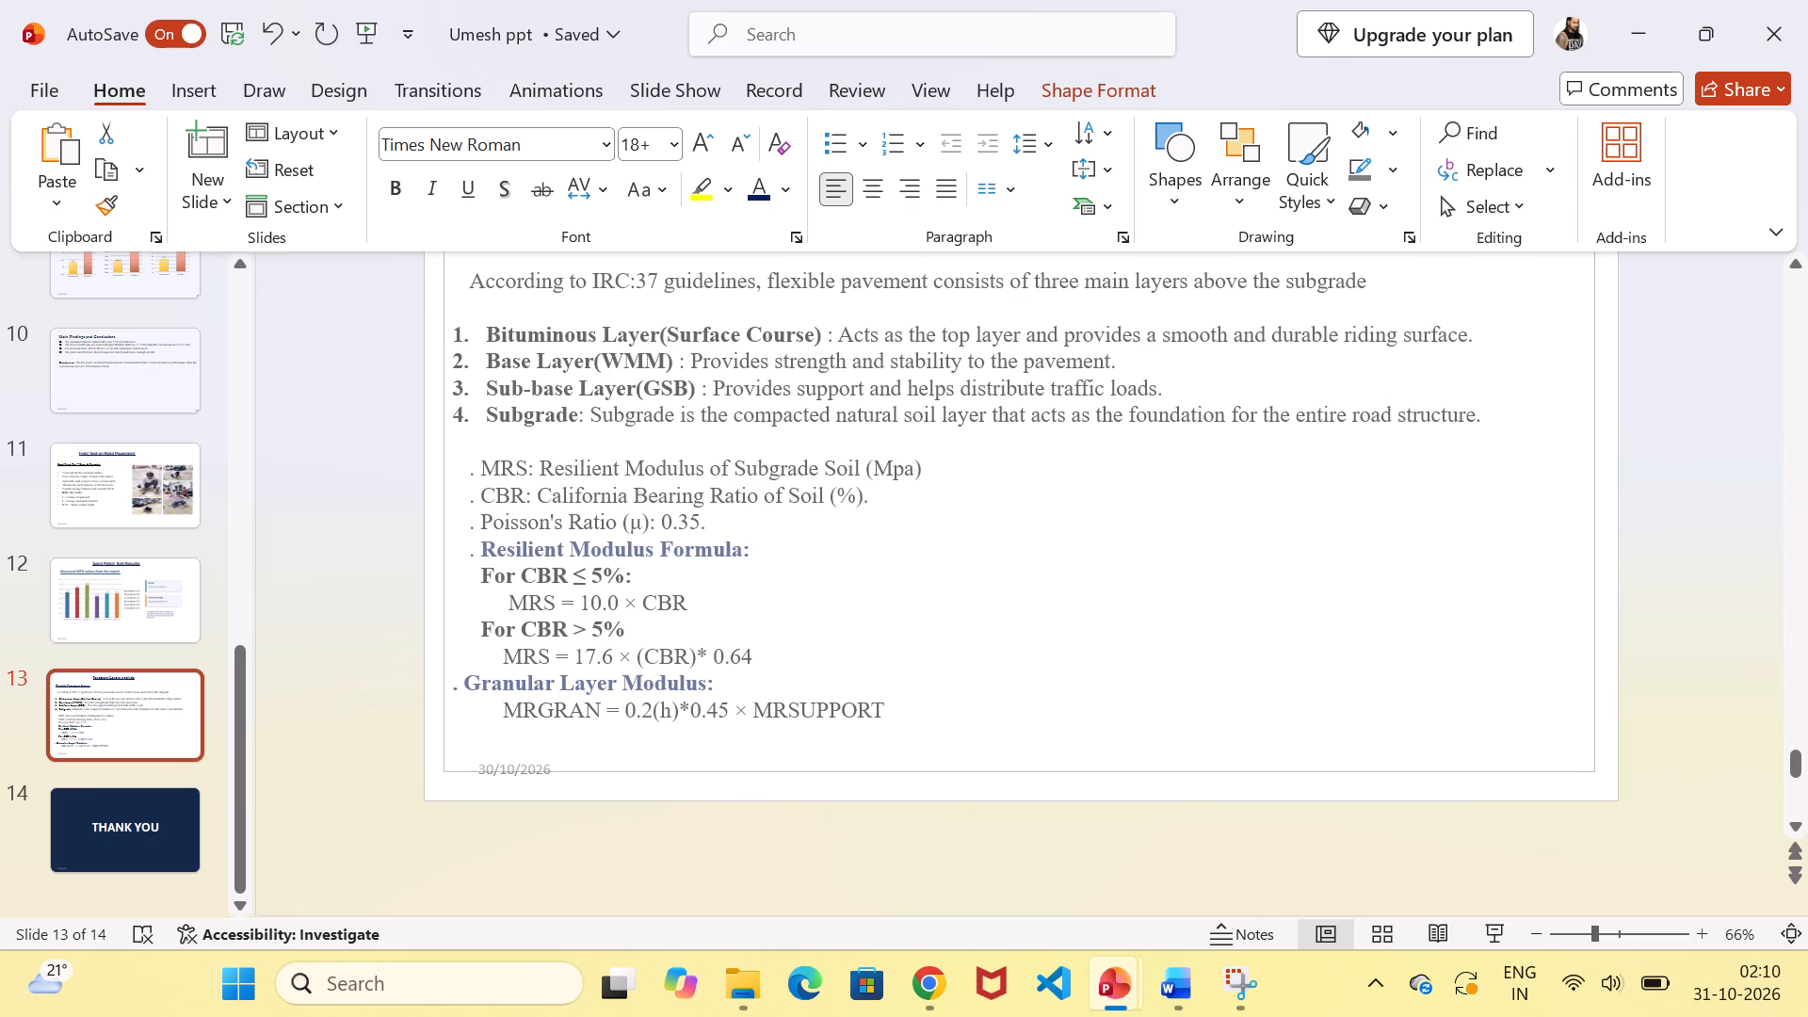
left_click_drag(444, 770, 444, 751)
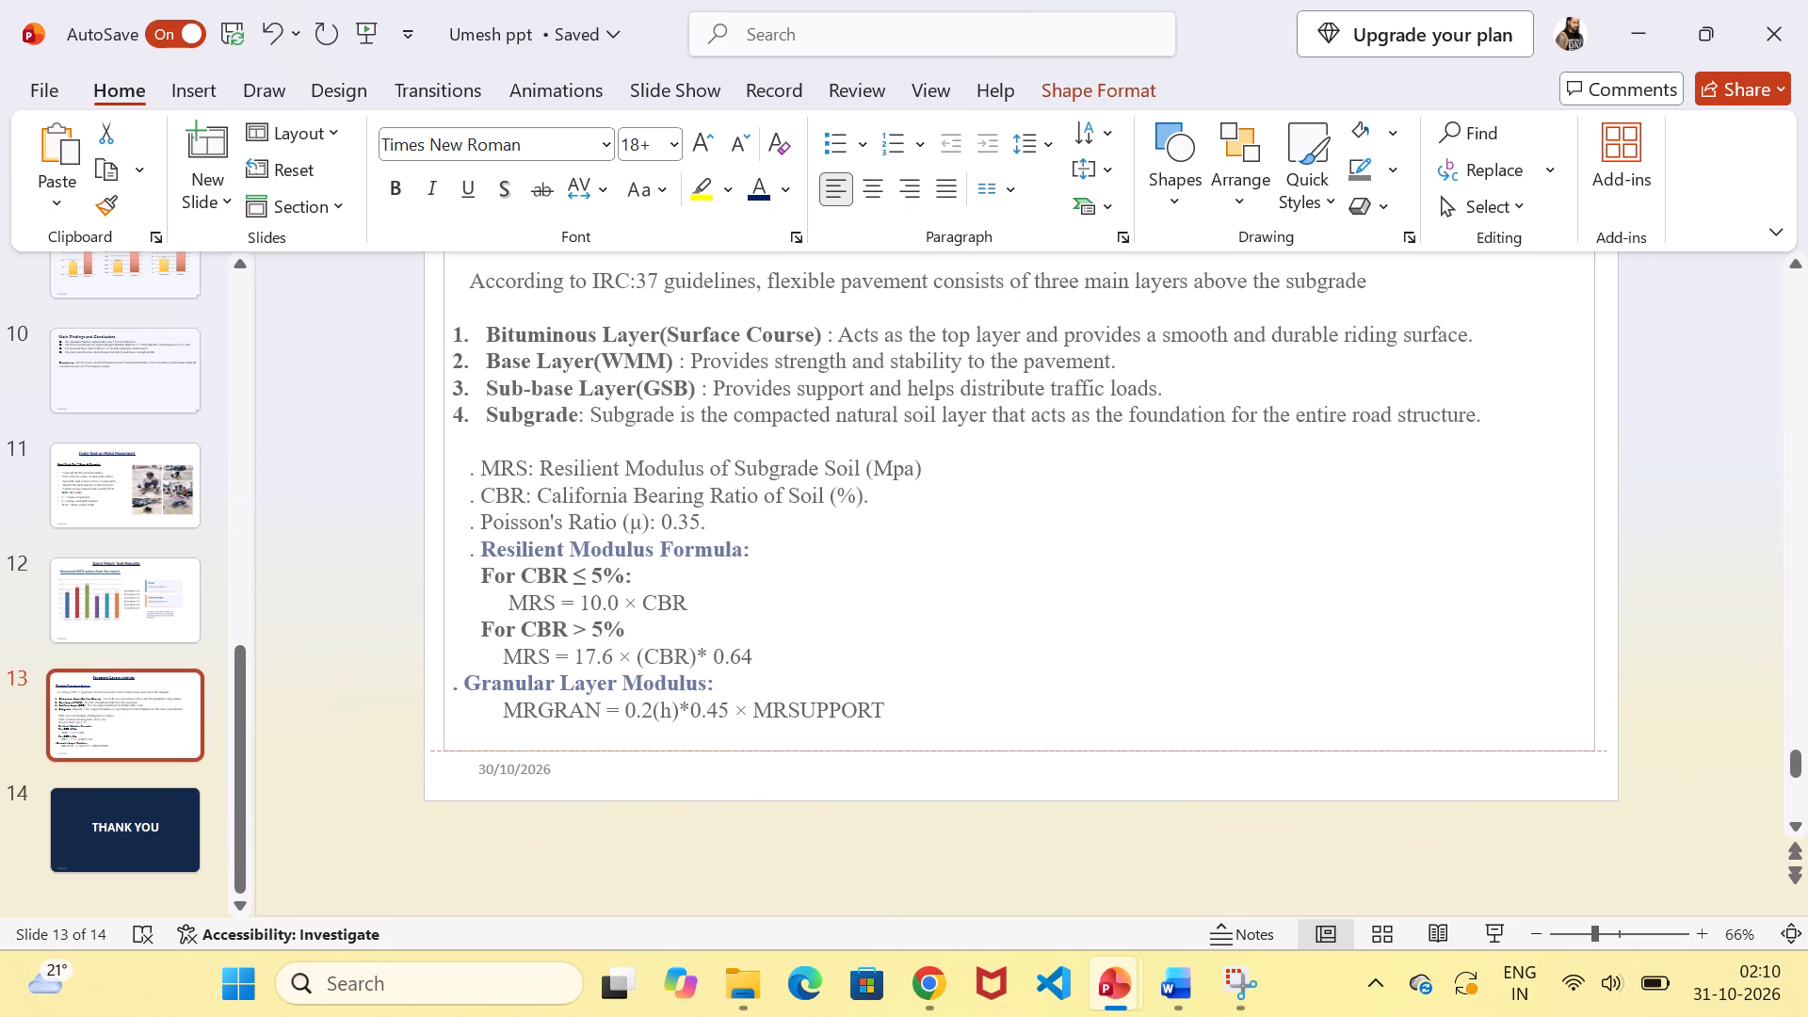
left_click_drag(444, 751, 444, 759)
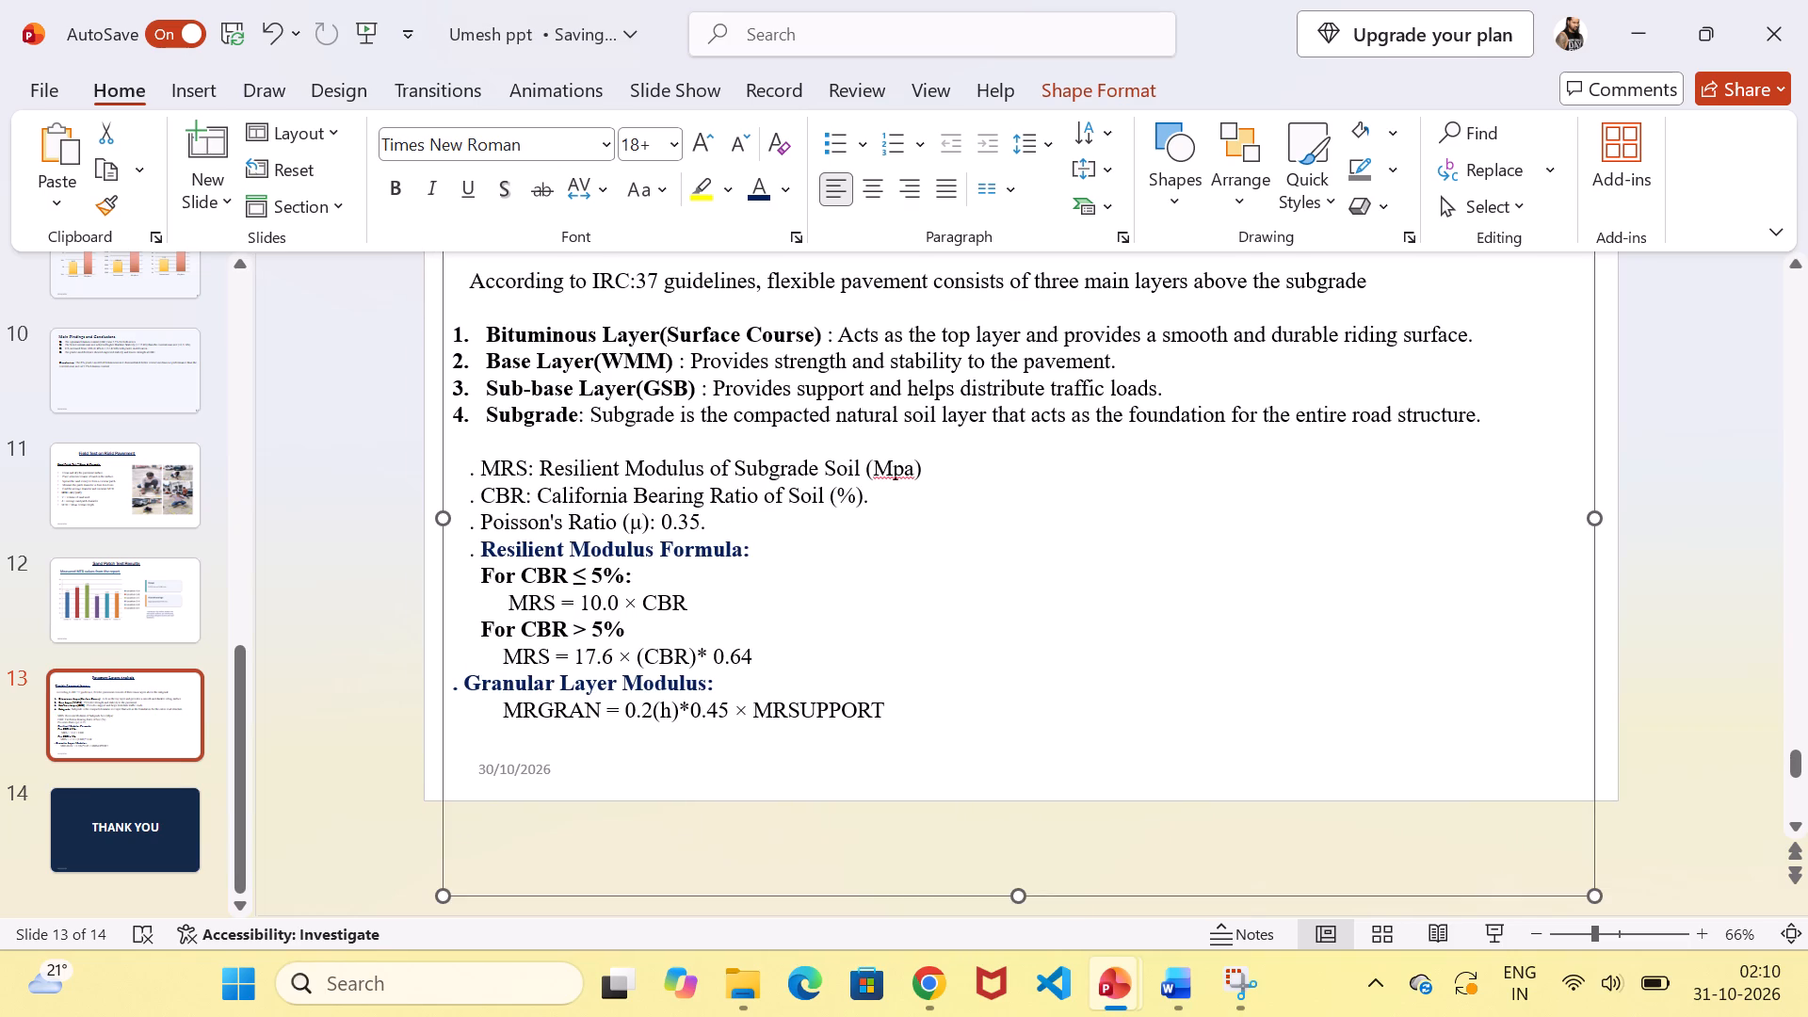
left_click_drag(1013, 895, 993, 815)
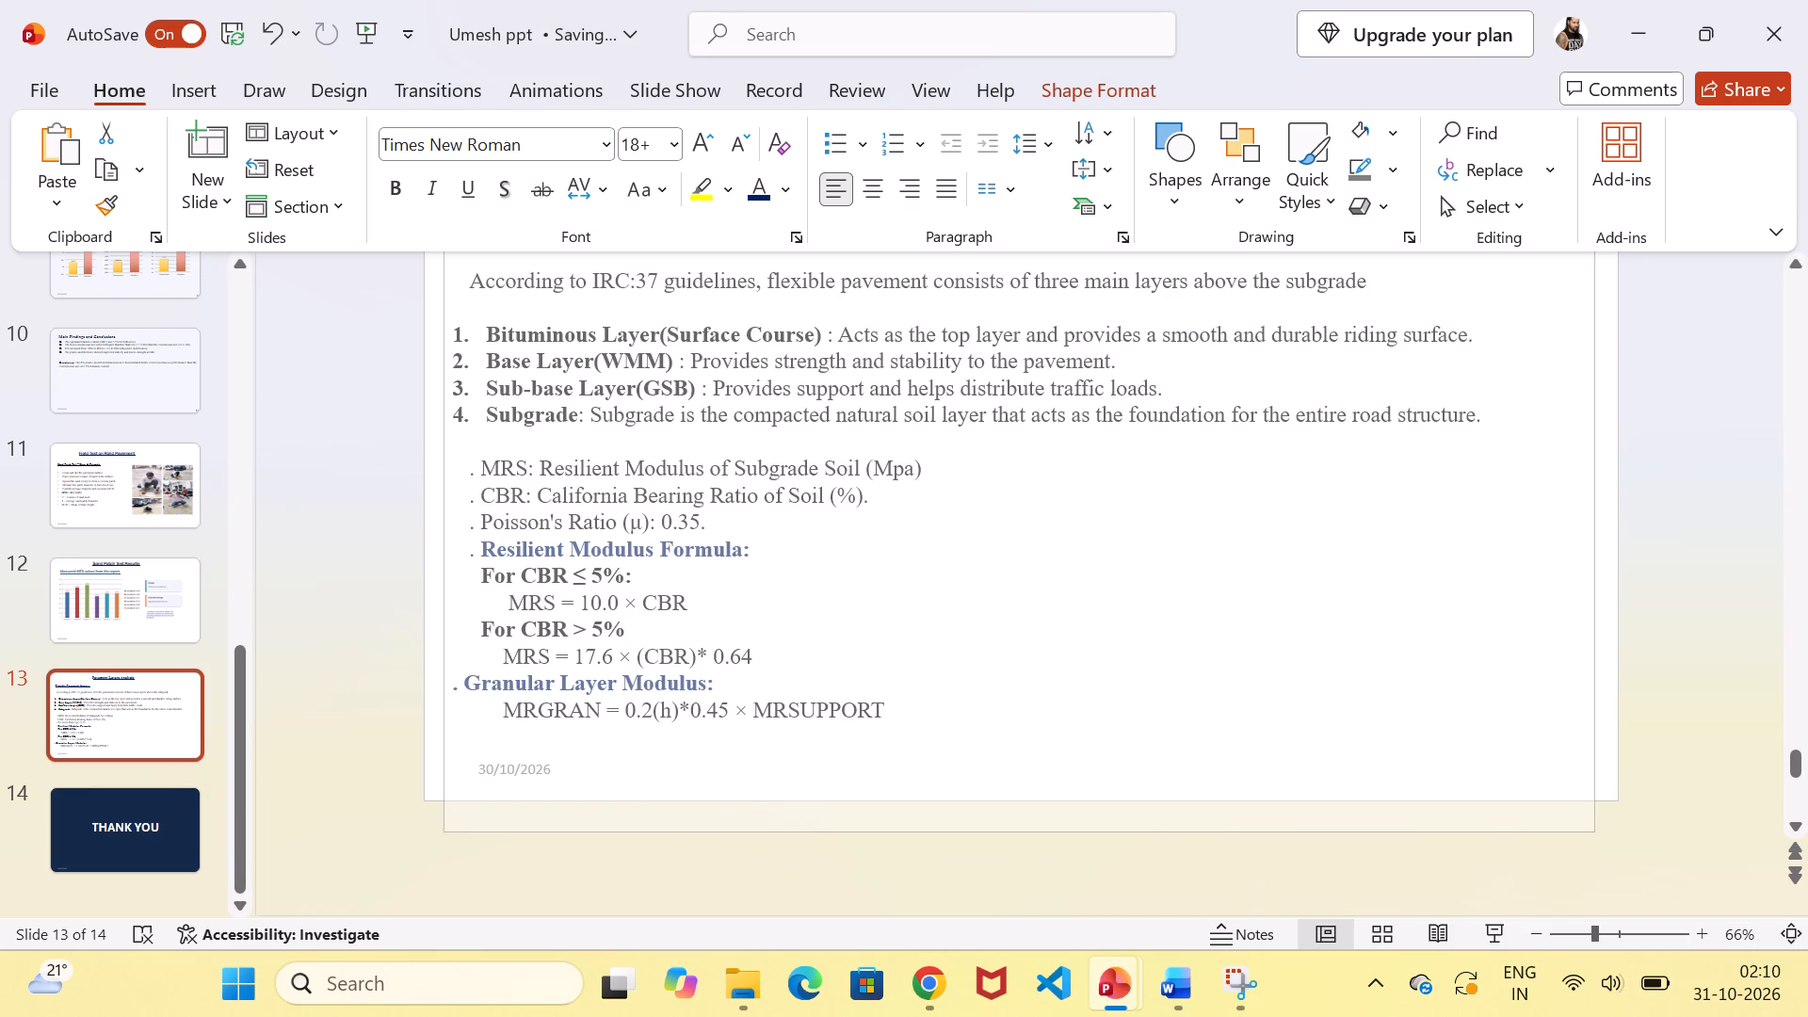
left_click_drag(993, 815, 920, 762)
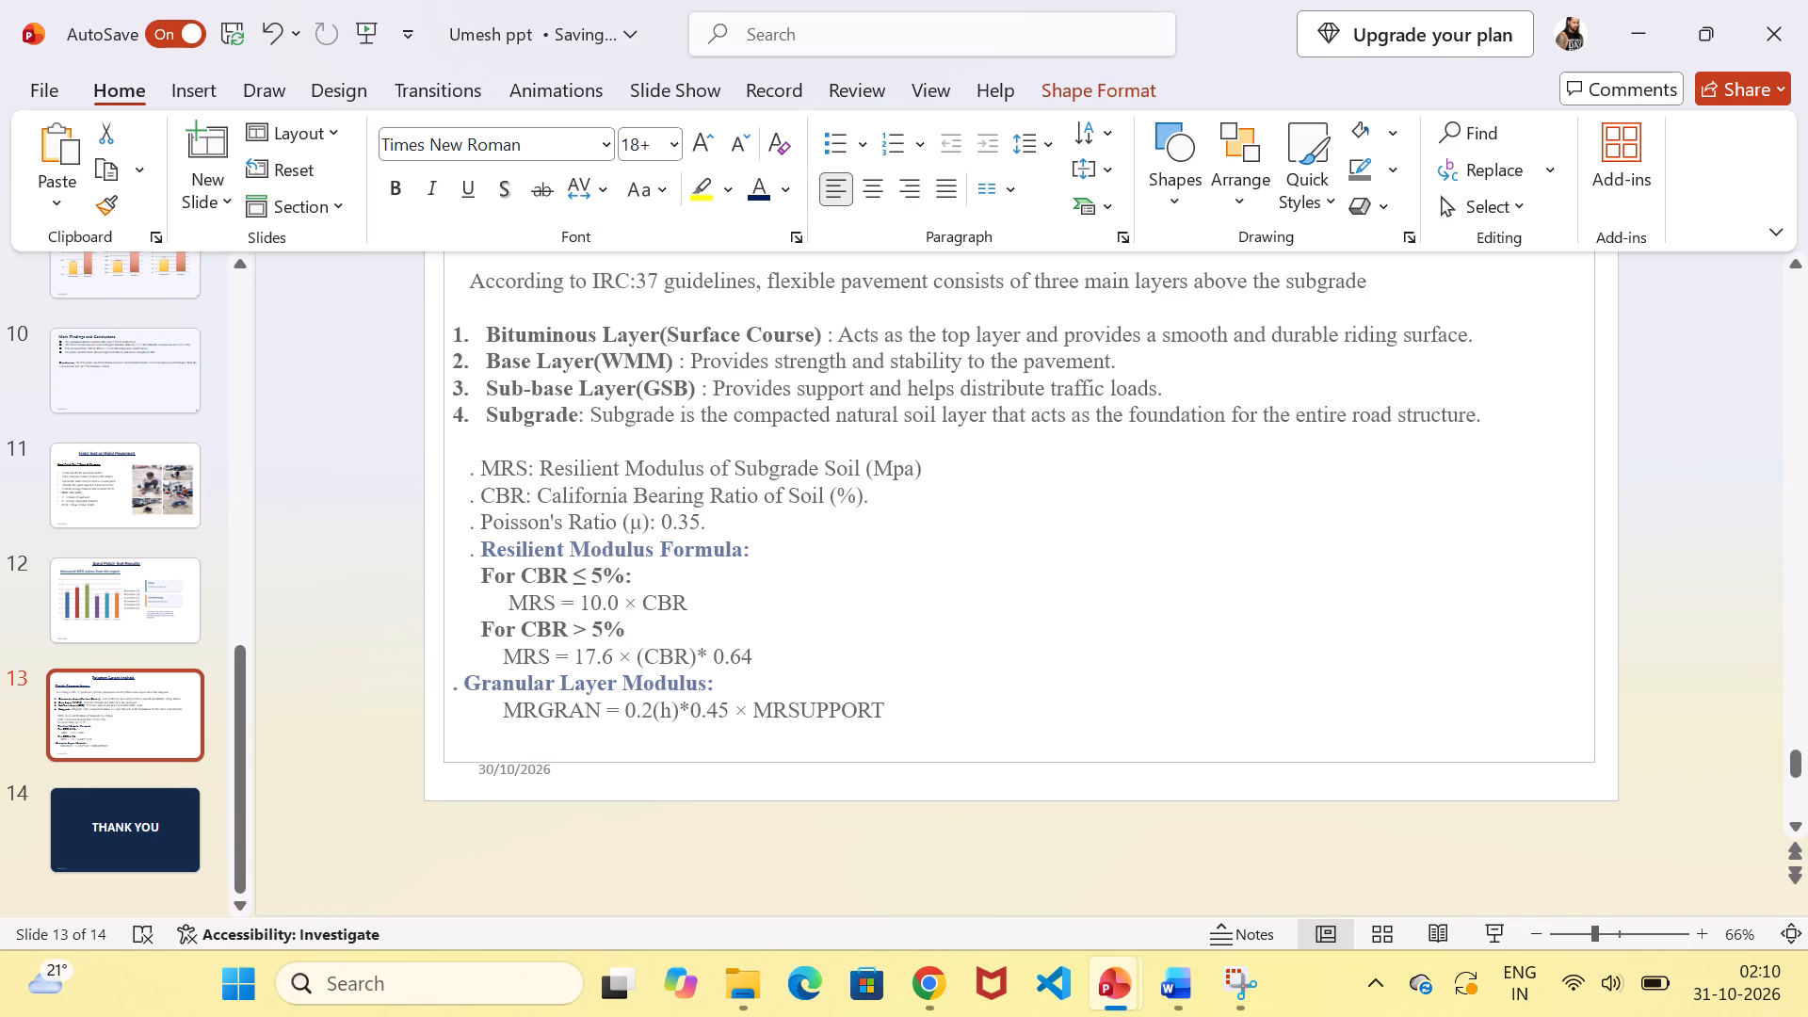
left_click_drag(920, 762, 922, 766)
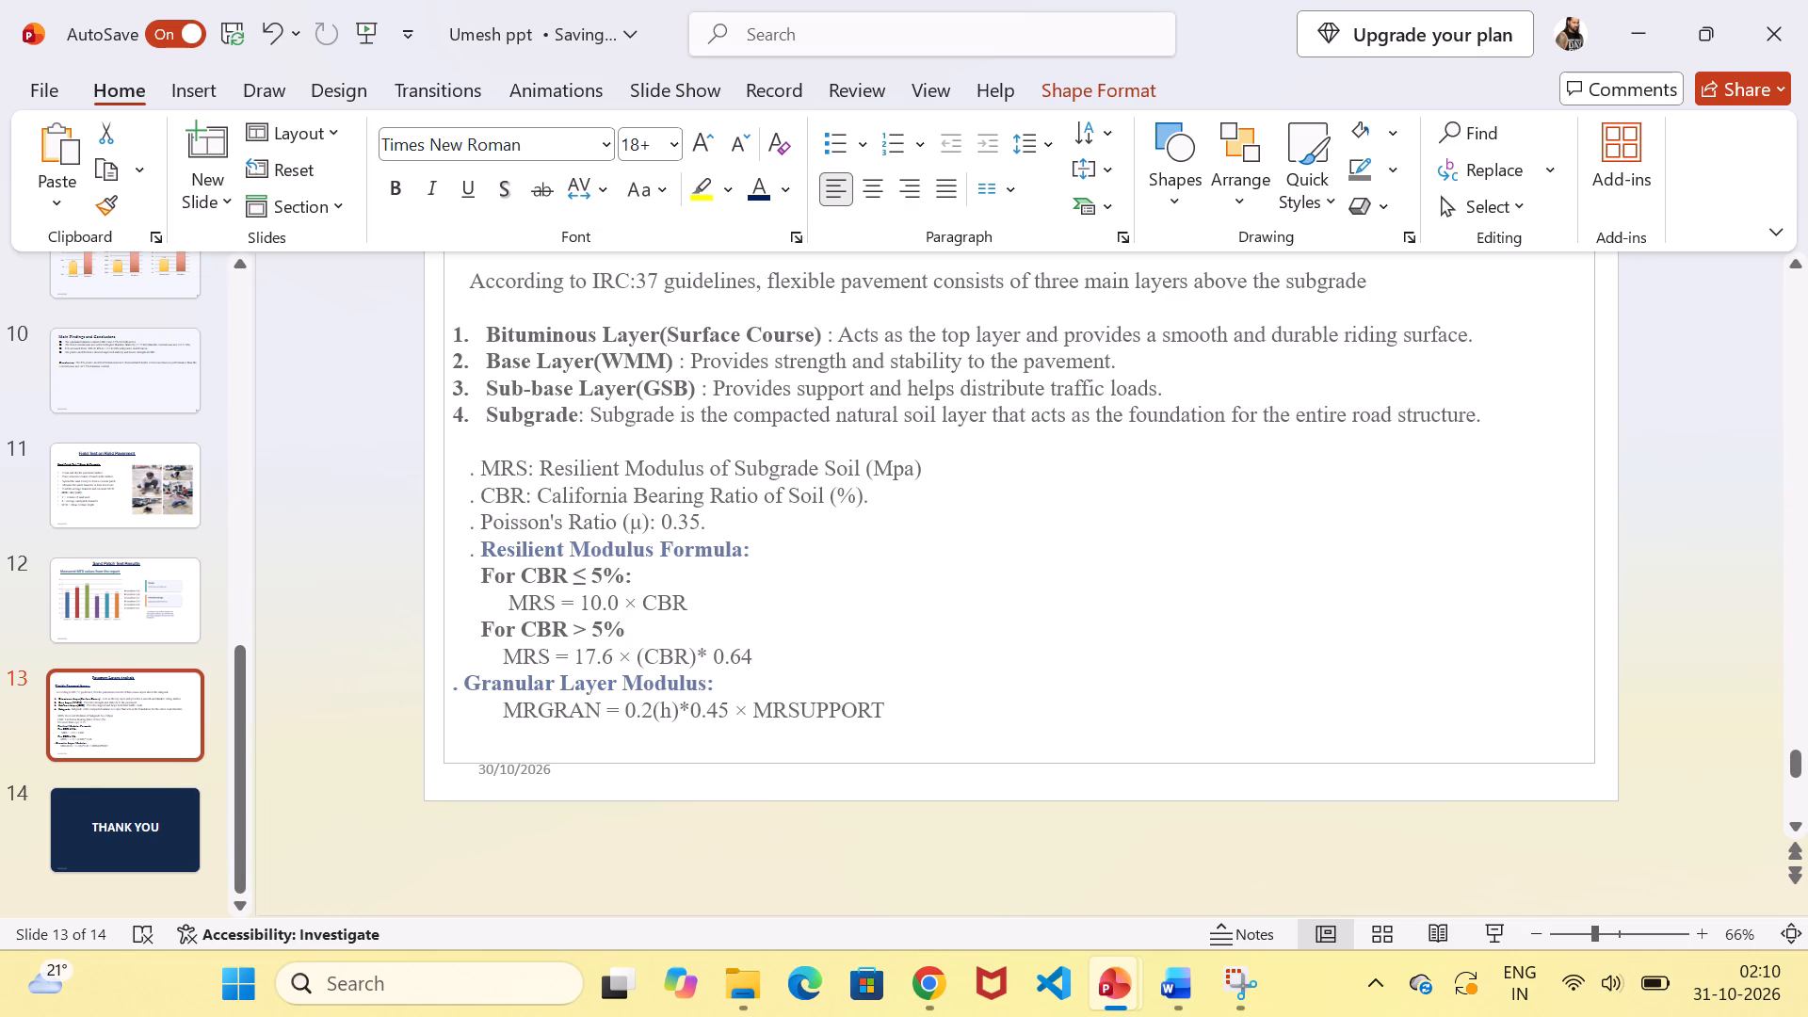
left_click(922, 766)
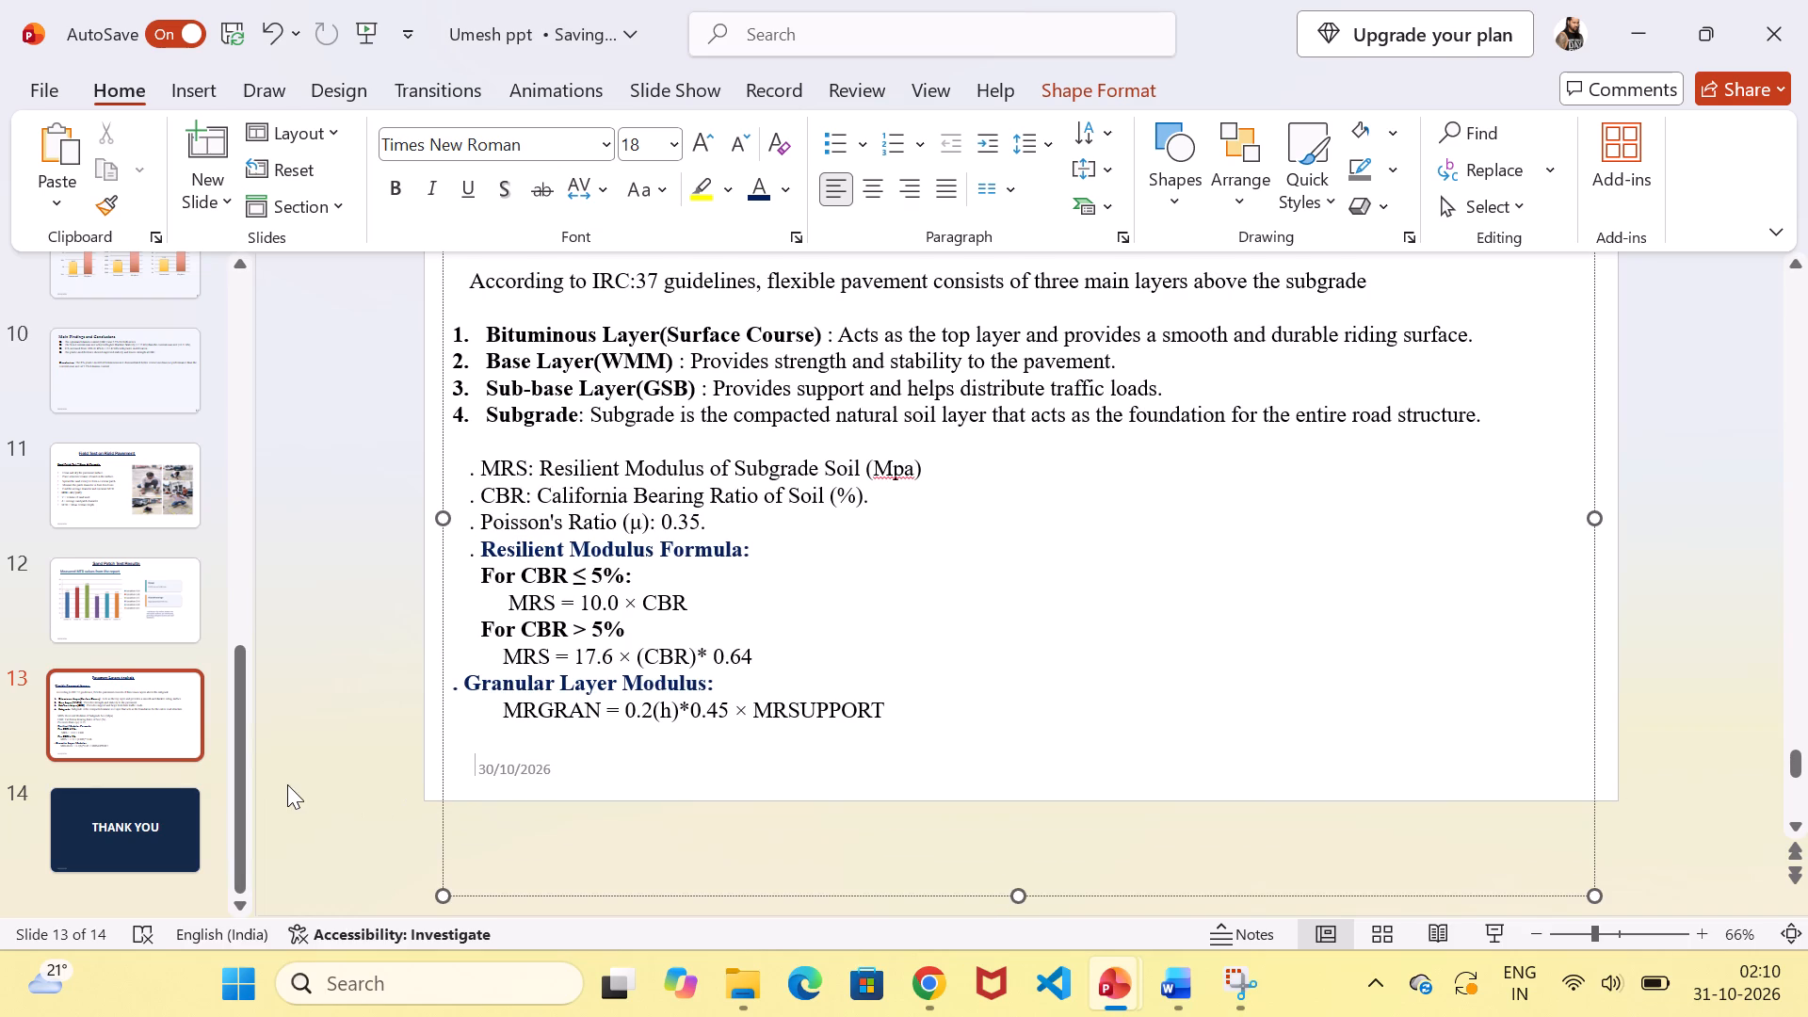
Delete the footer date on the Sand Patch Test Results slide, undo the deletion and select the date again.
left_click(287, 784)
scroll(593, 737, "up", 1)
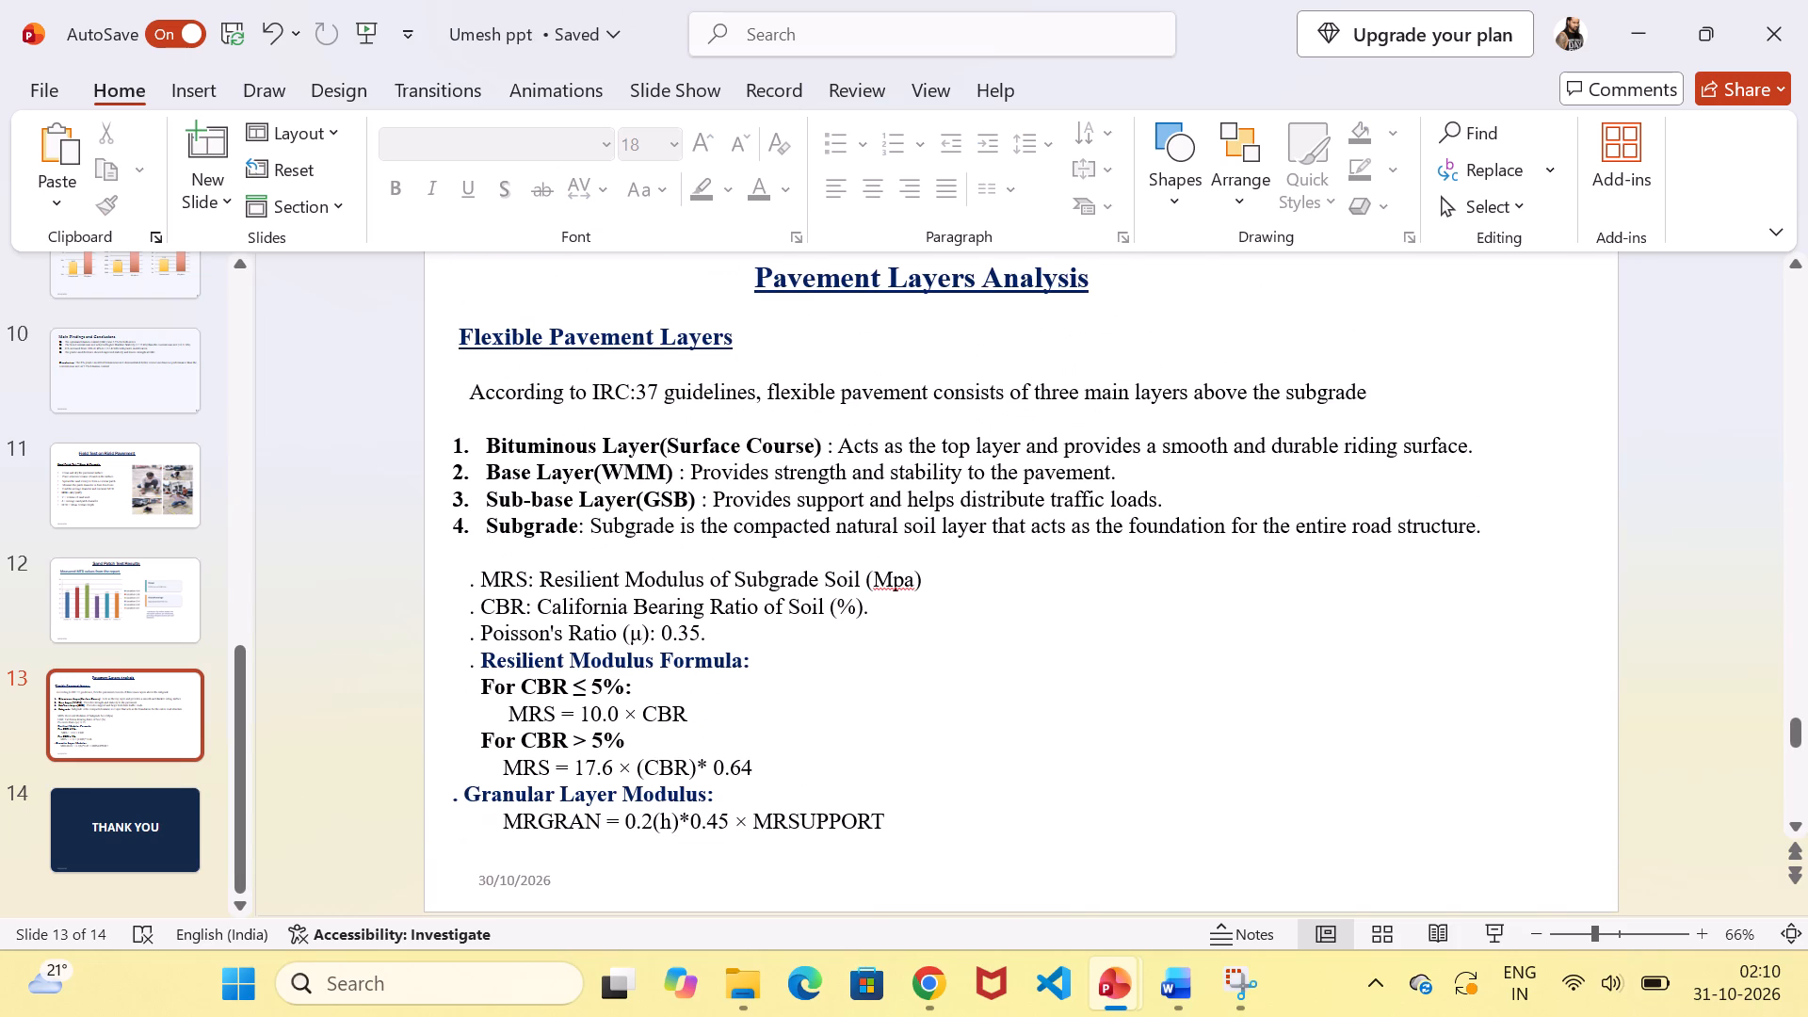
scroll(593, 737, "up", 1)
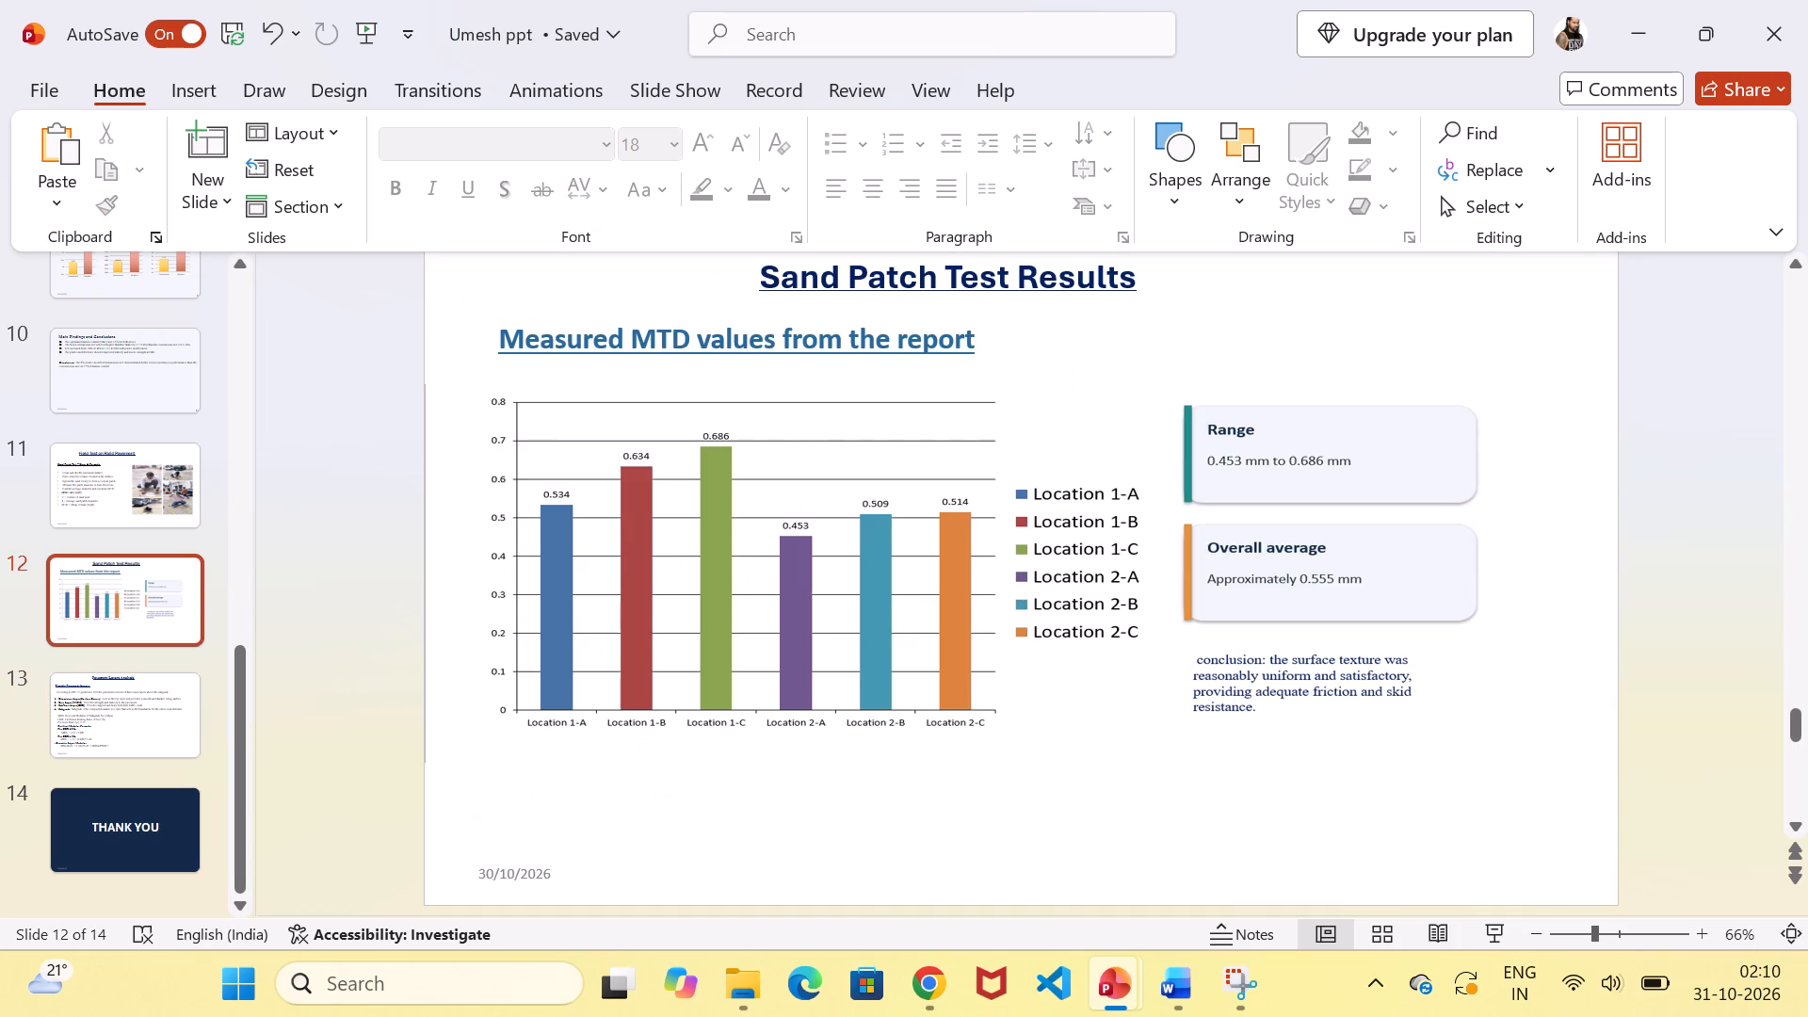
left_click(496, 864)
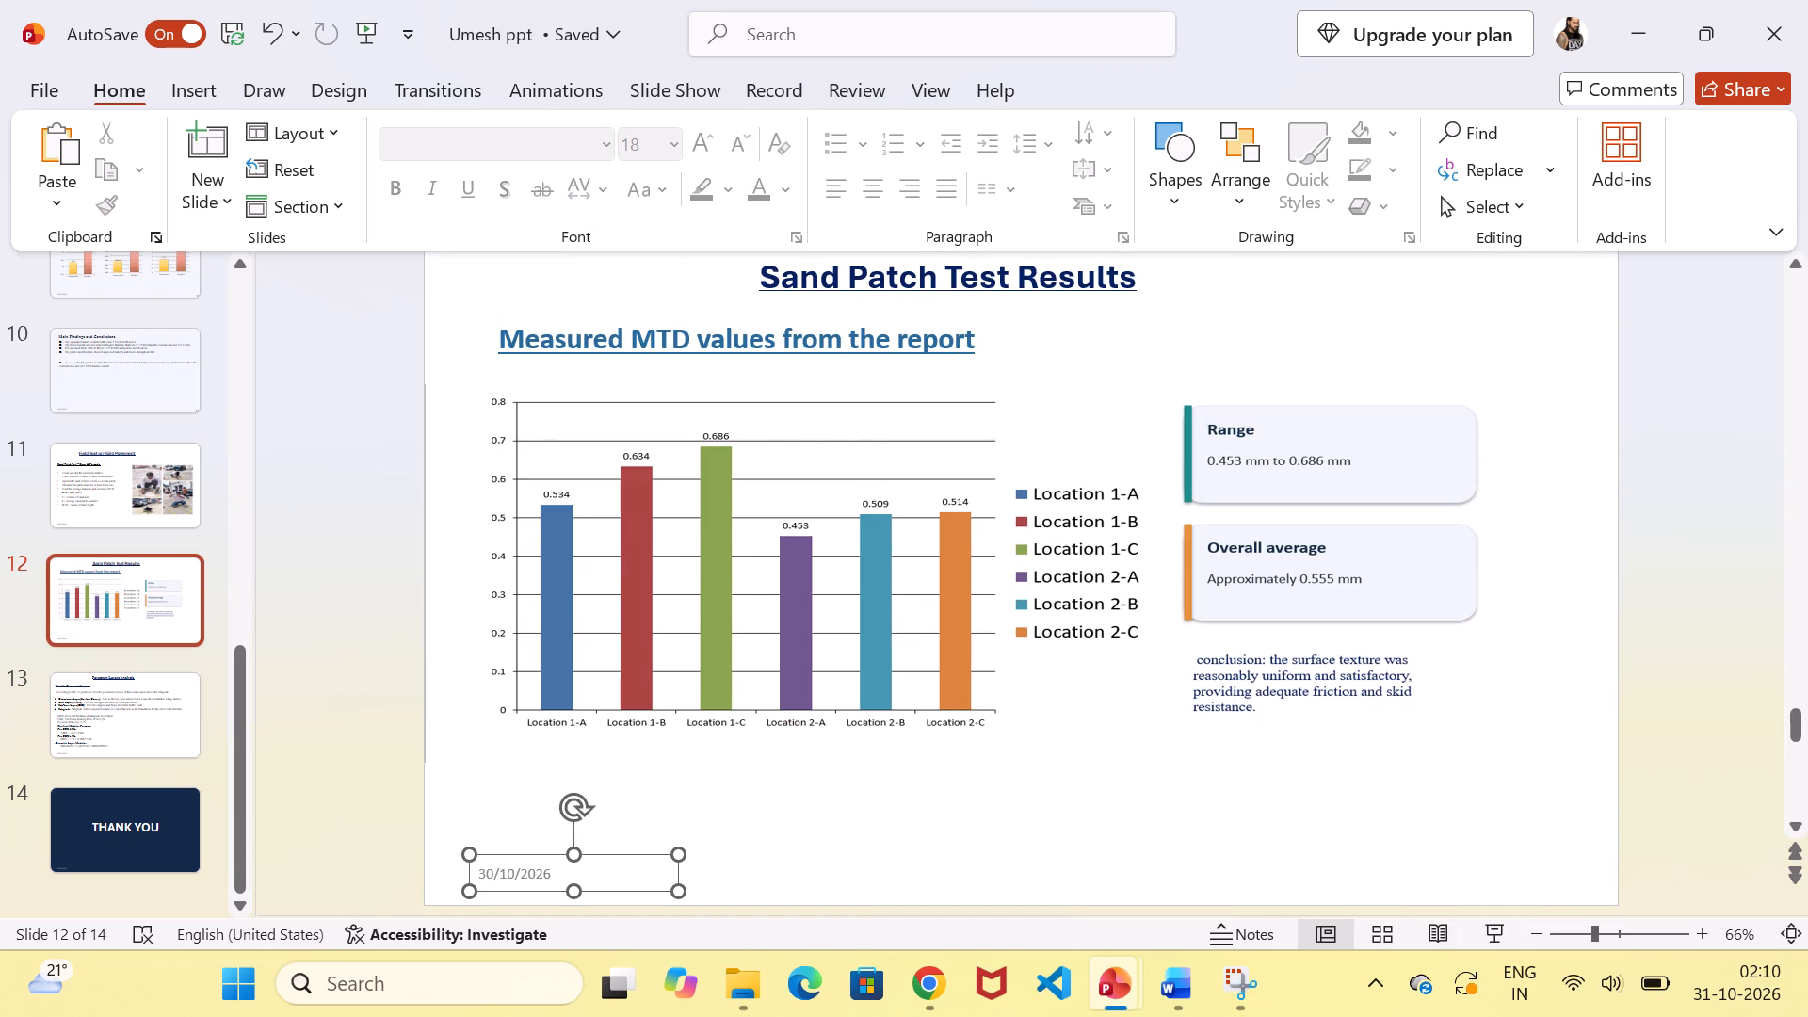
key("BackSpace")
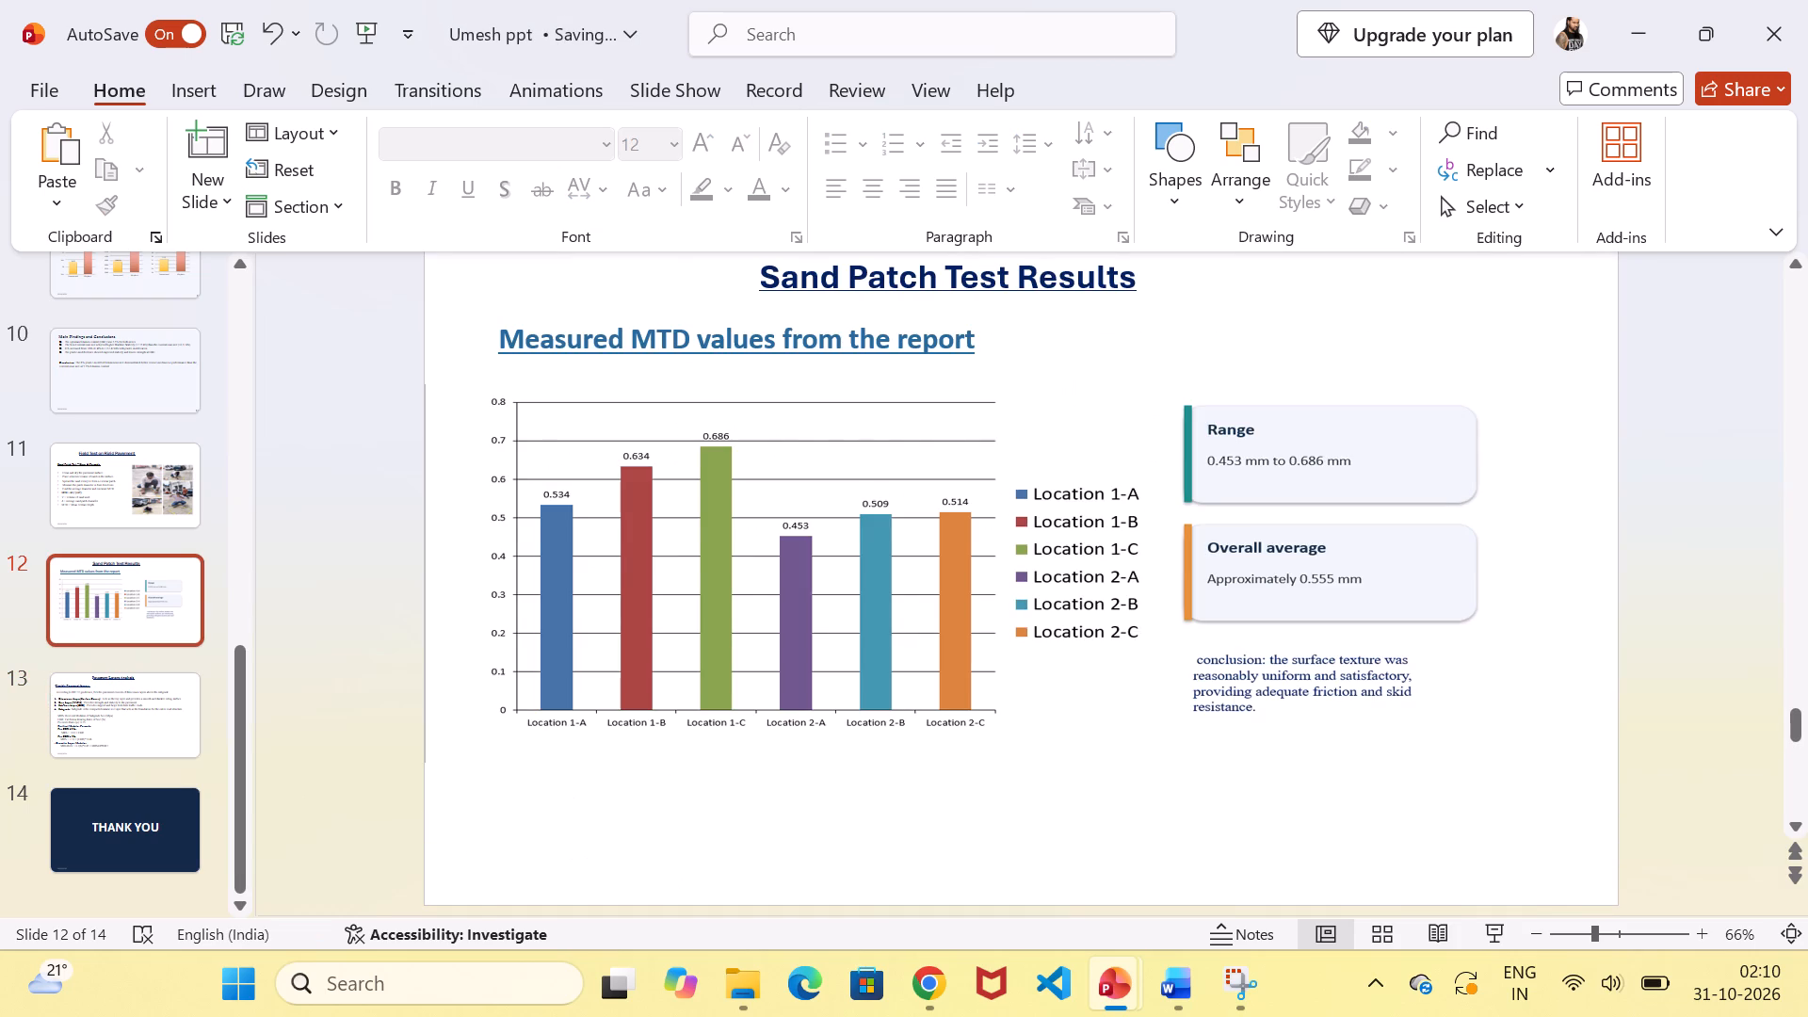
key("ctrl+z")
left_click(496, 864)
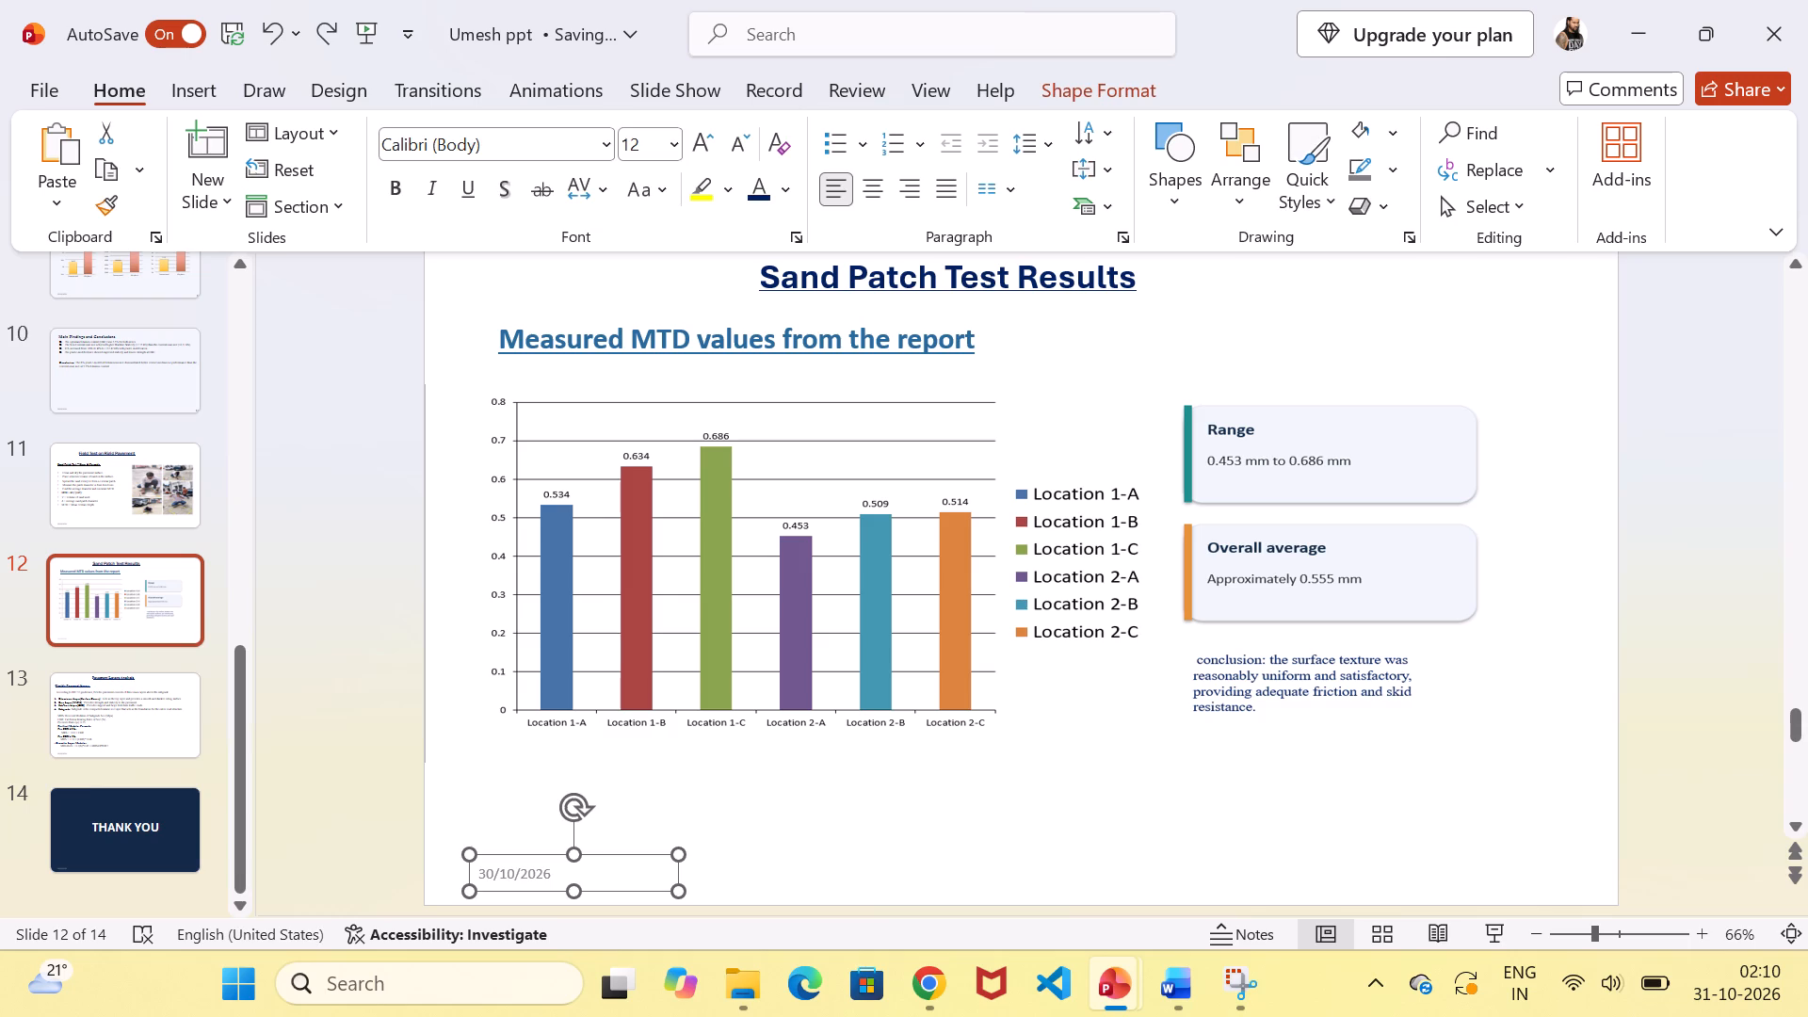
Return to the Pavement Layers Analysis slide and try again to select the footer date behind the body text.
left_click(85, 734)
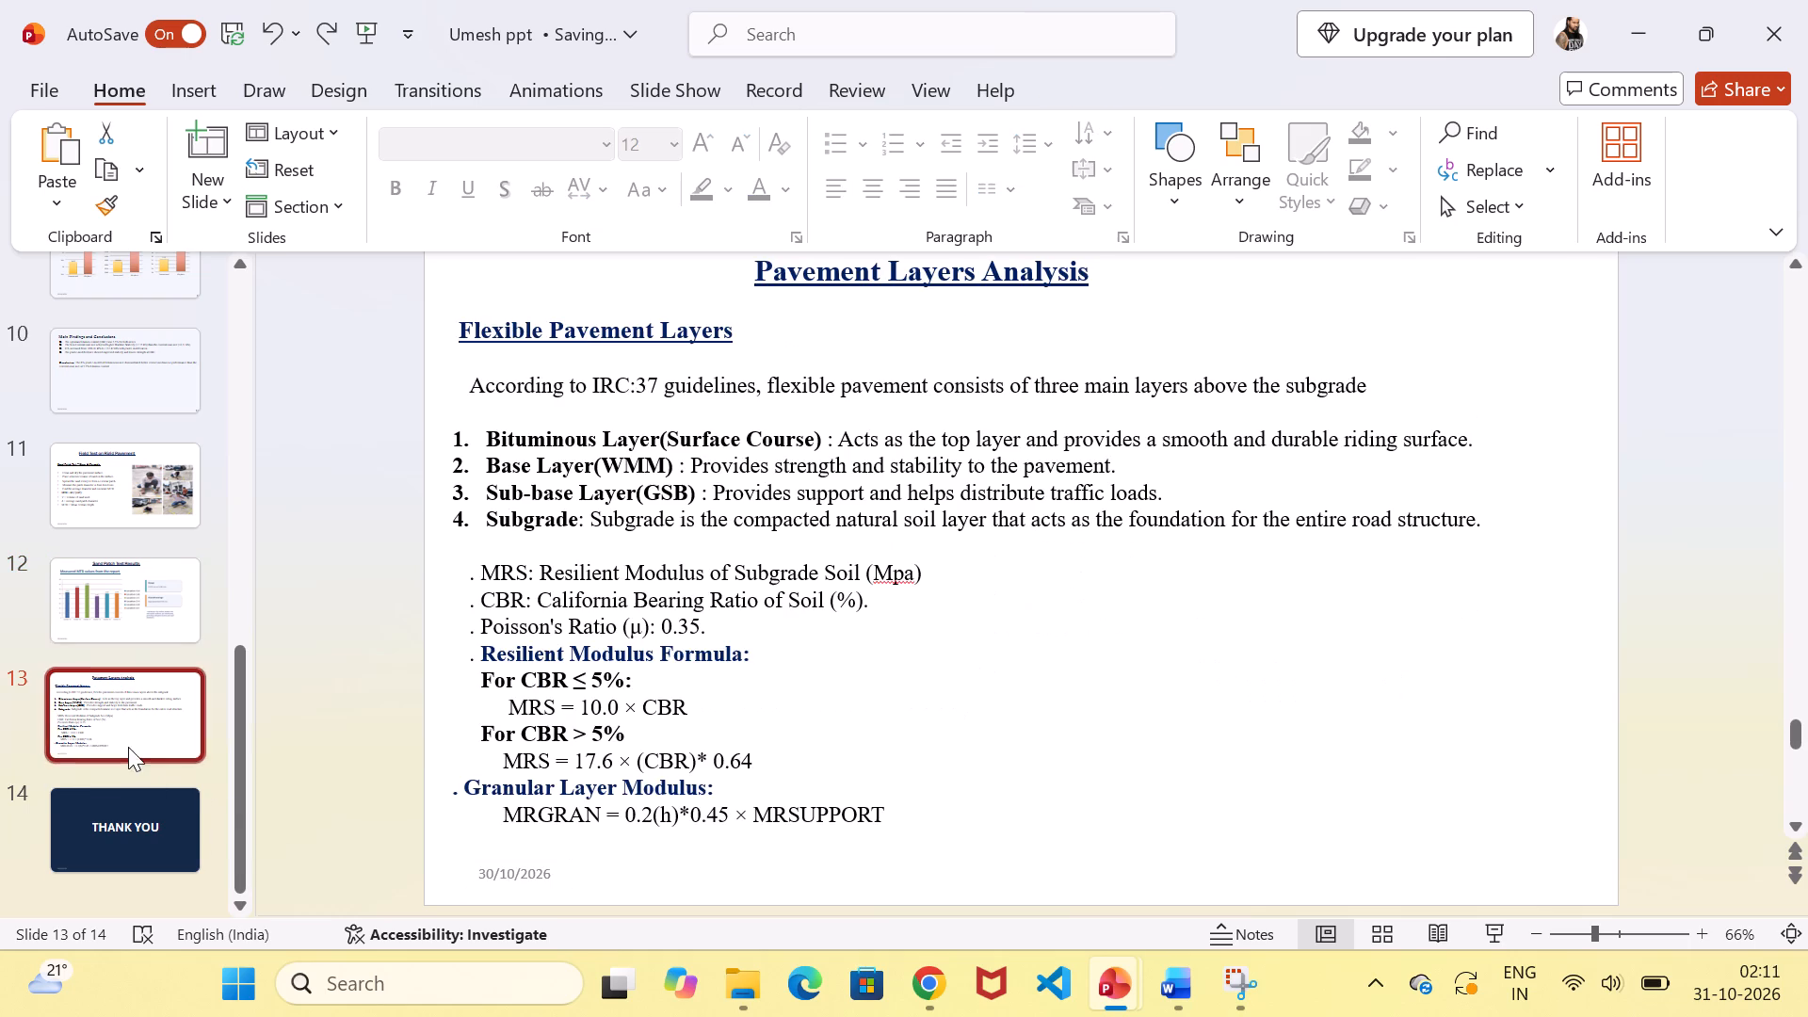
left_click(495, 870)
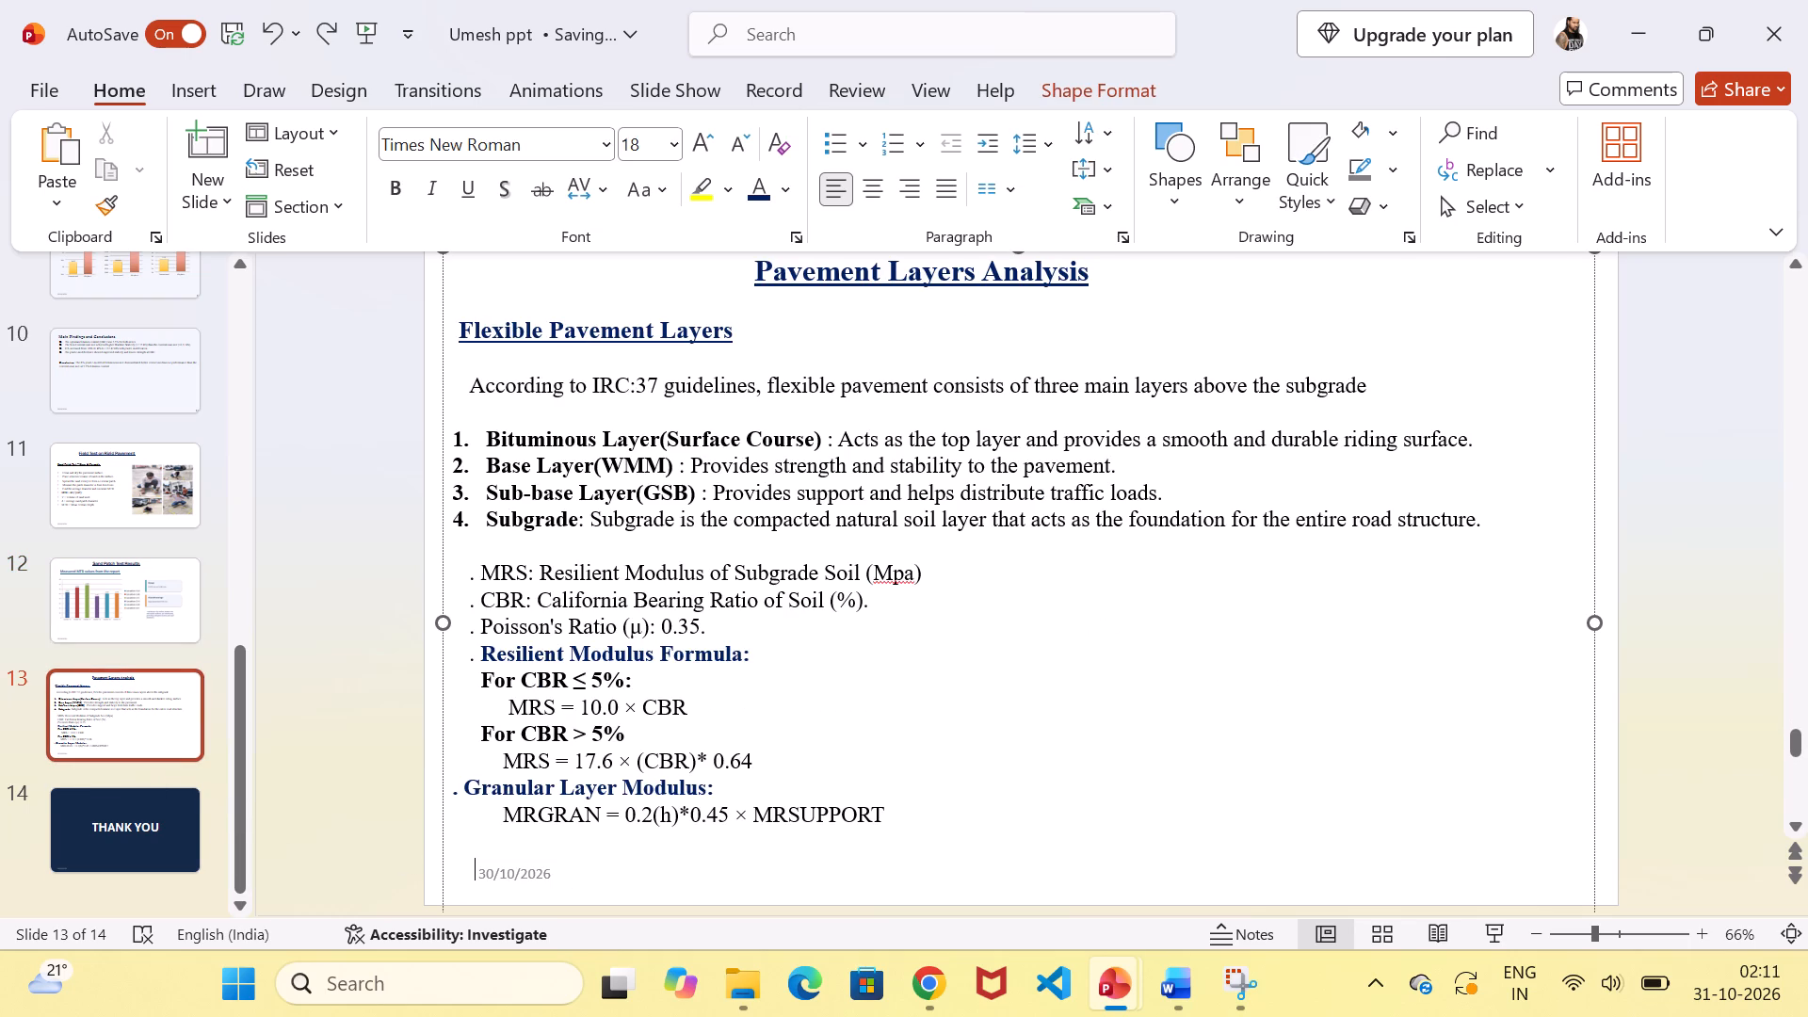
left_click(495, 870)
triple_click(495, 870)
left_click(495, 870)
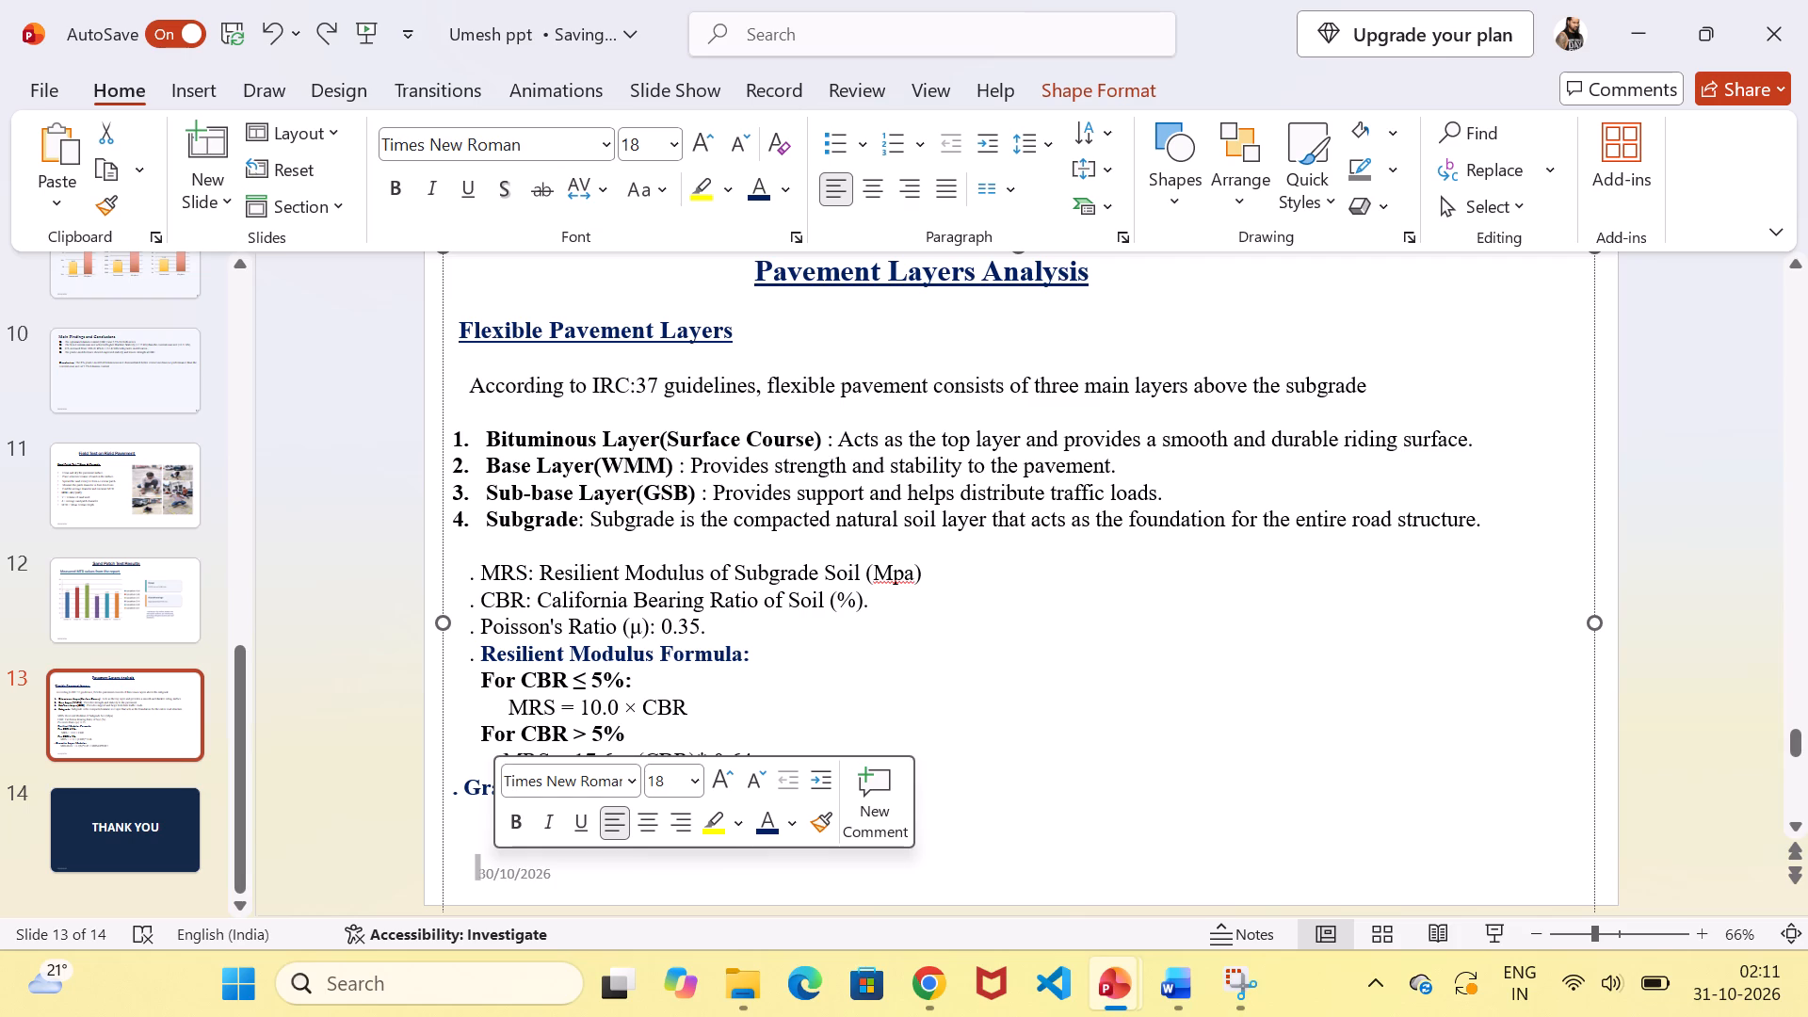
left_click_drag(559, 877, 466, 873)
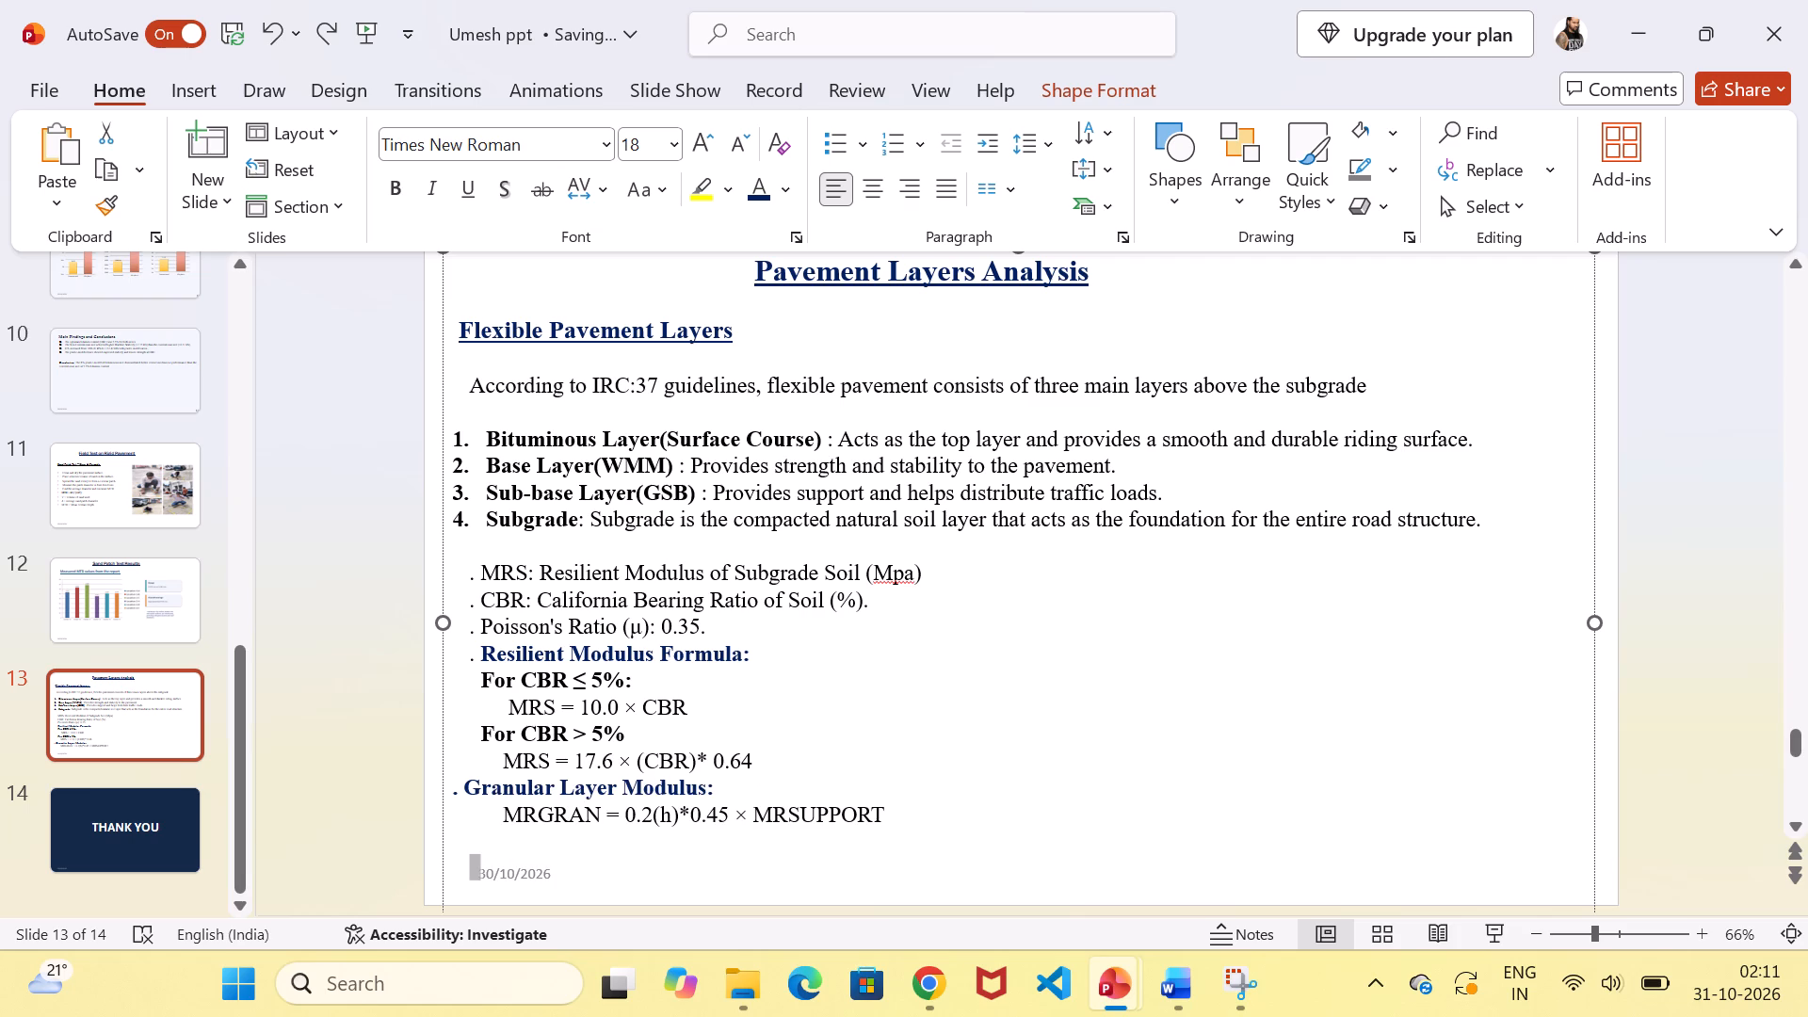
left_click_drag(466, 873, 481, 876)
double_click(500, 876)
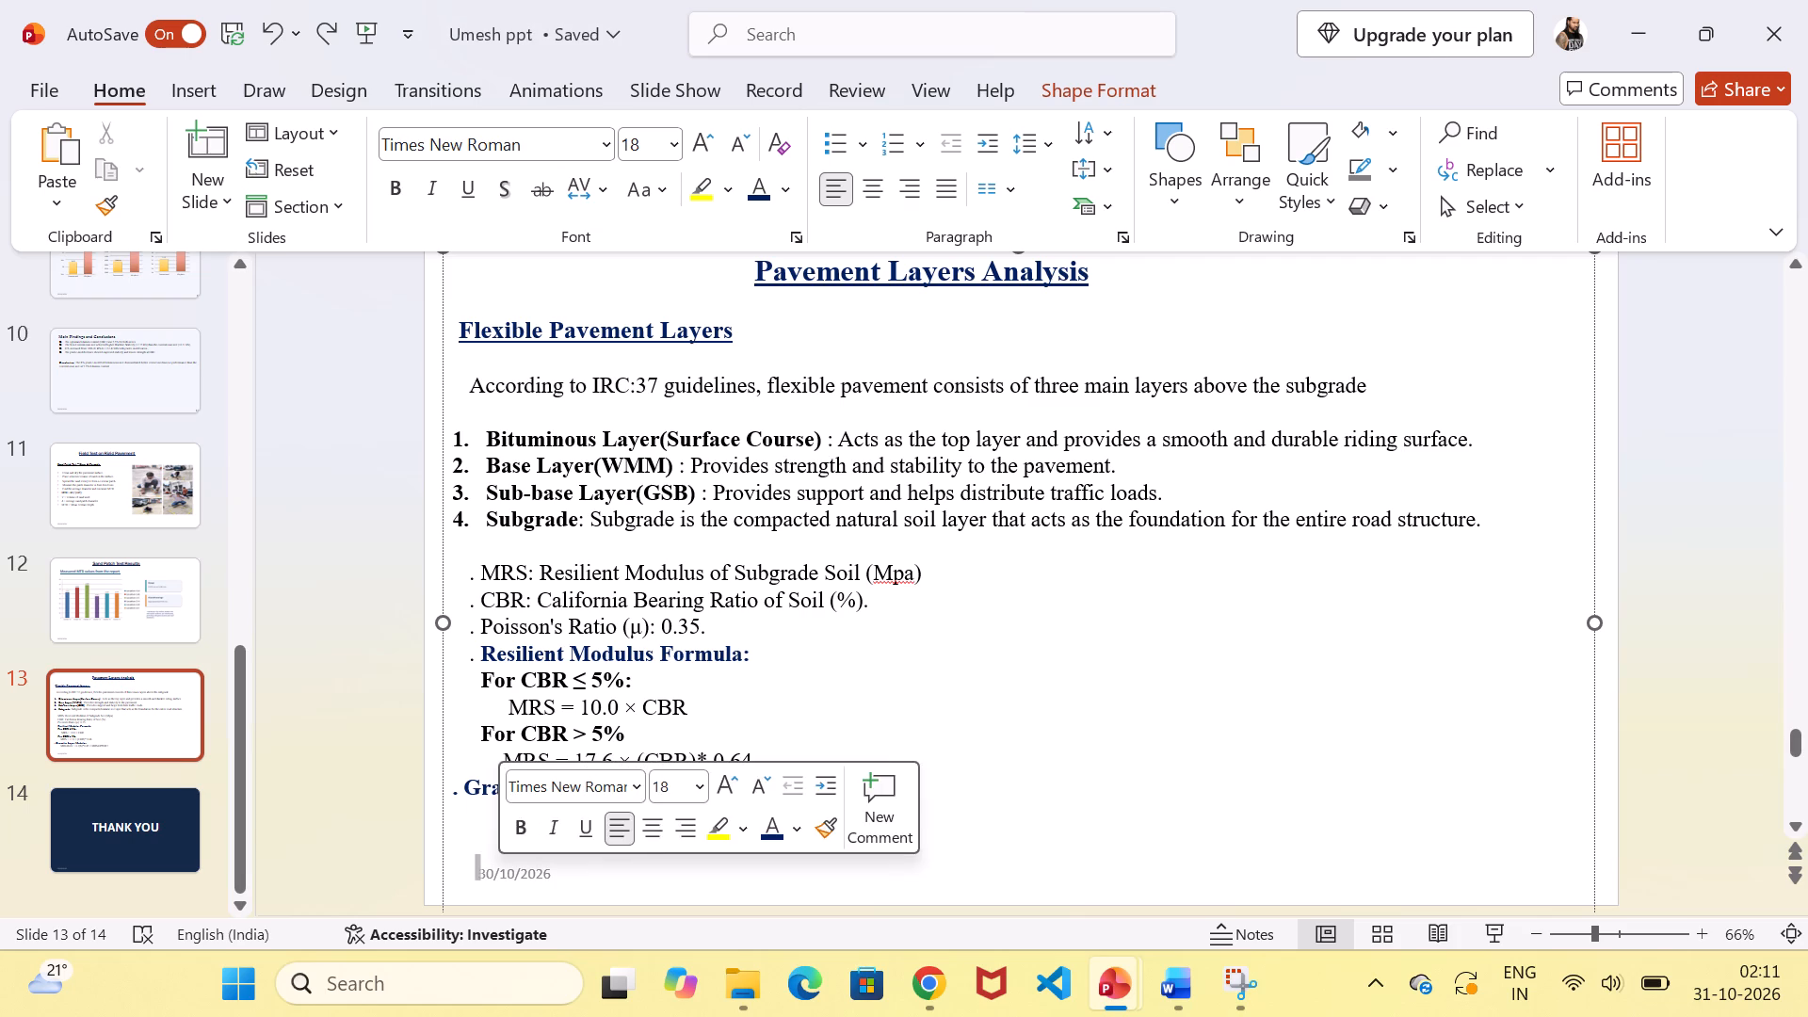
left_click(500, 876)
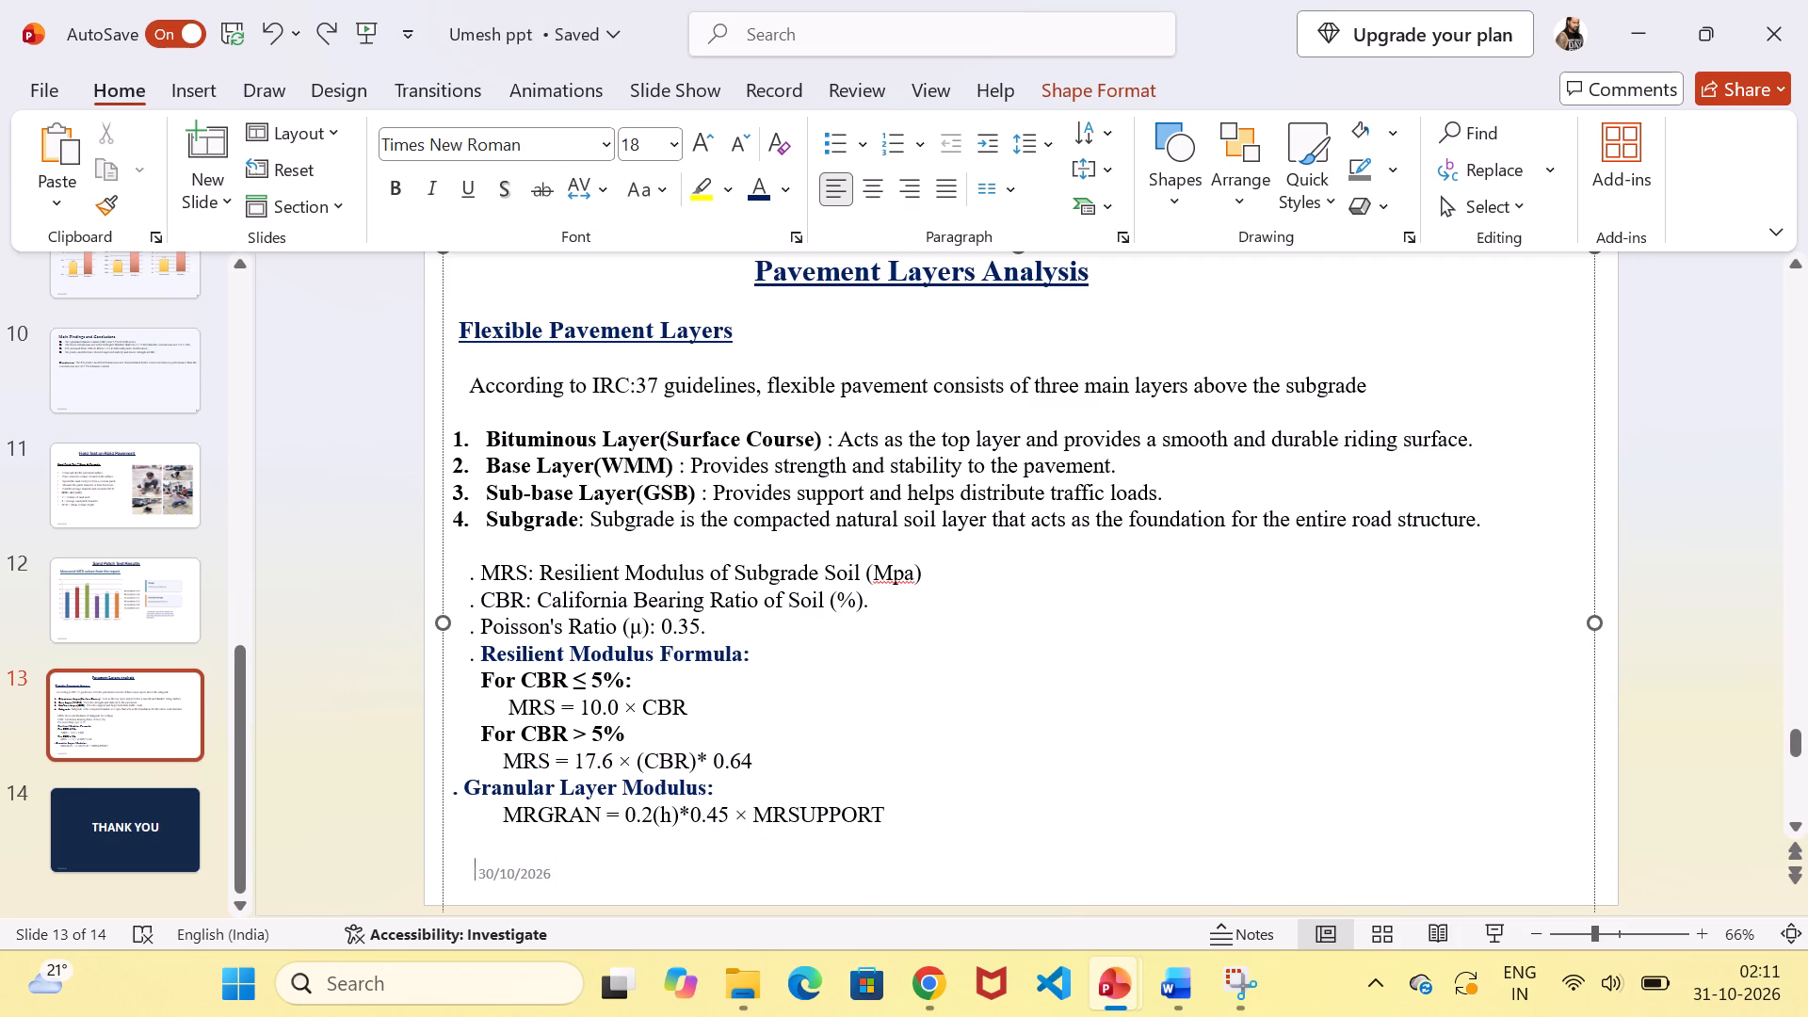
Check whether the footer date can be edited on the Field Test on Rigid Pavement slide.
left_click(142, 627)
left_click(130, 472)
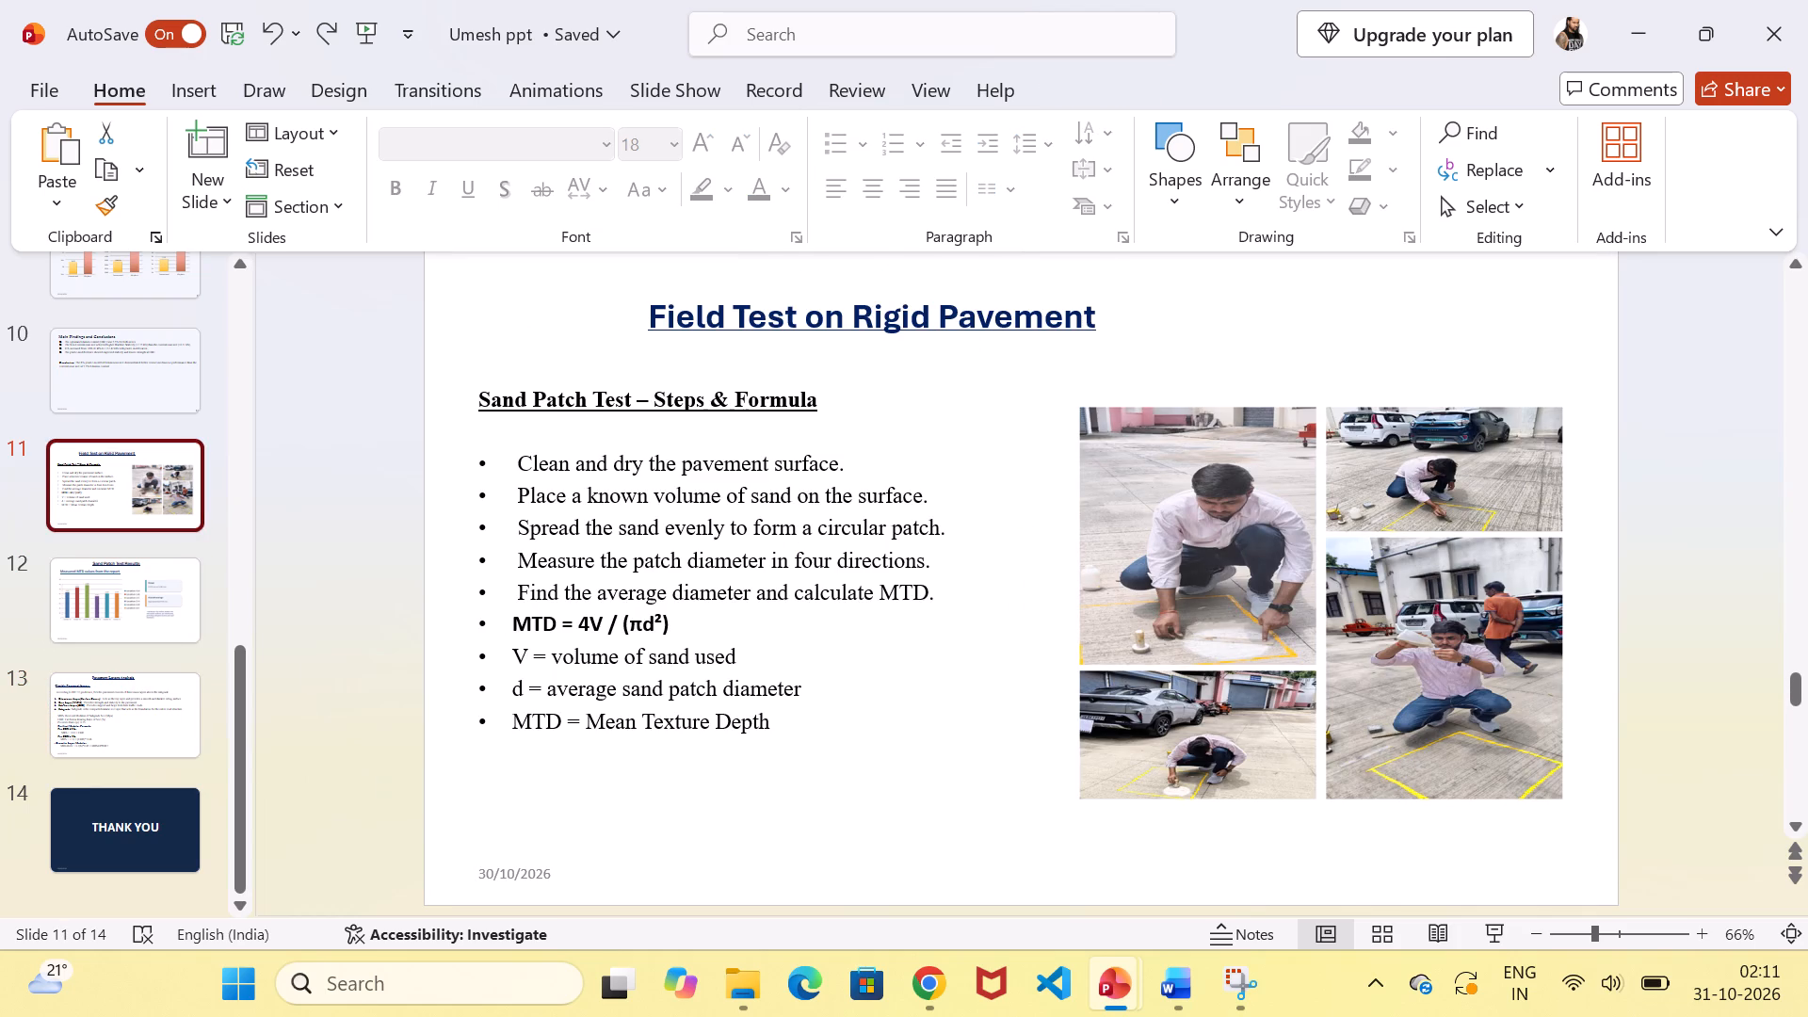
left_click(491, 870)
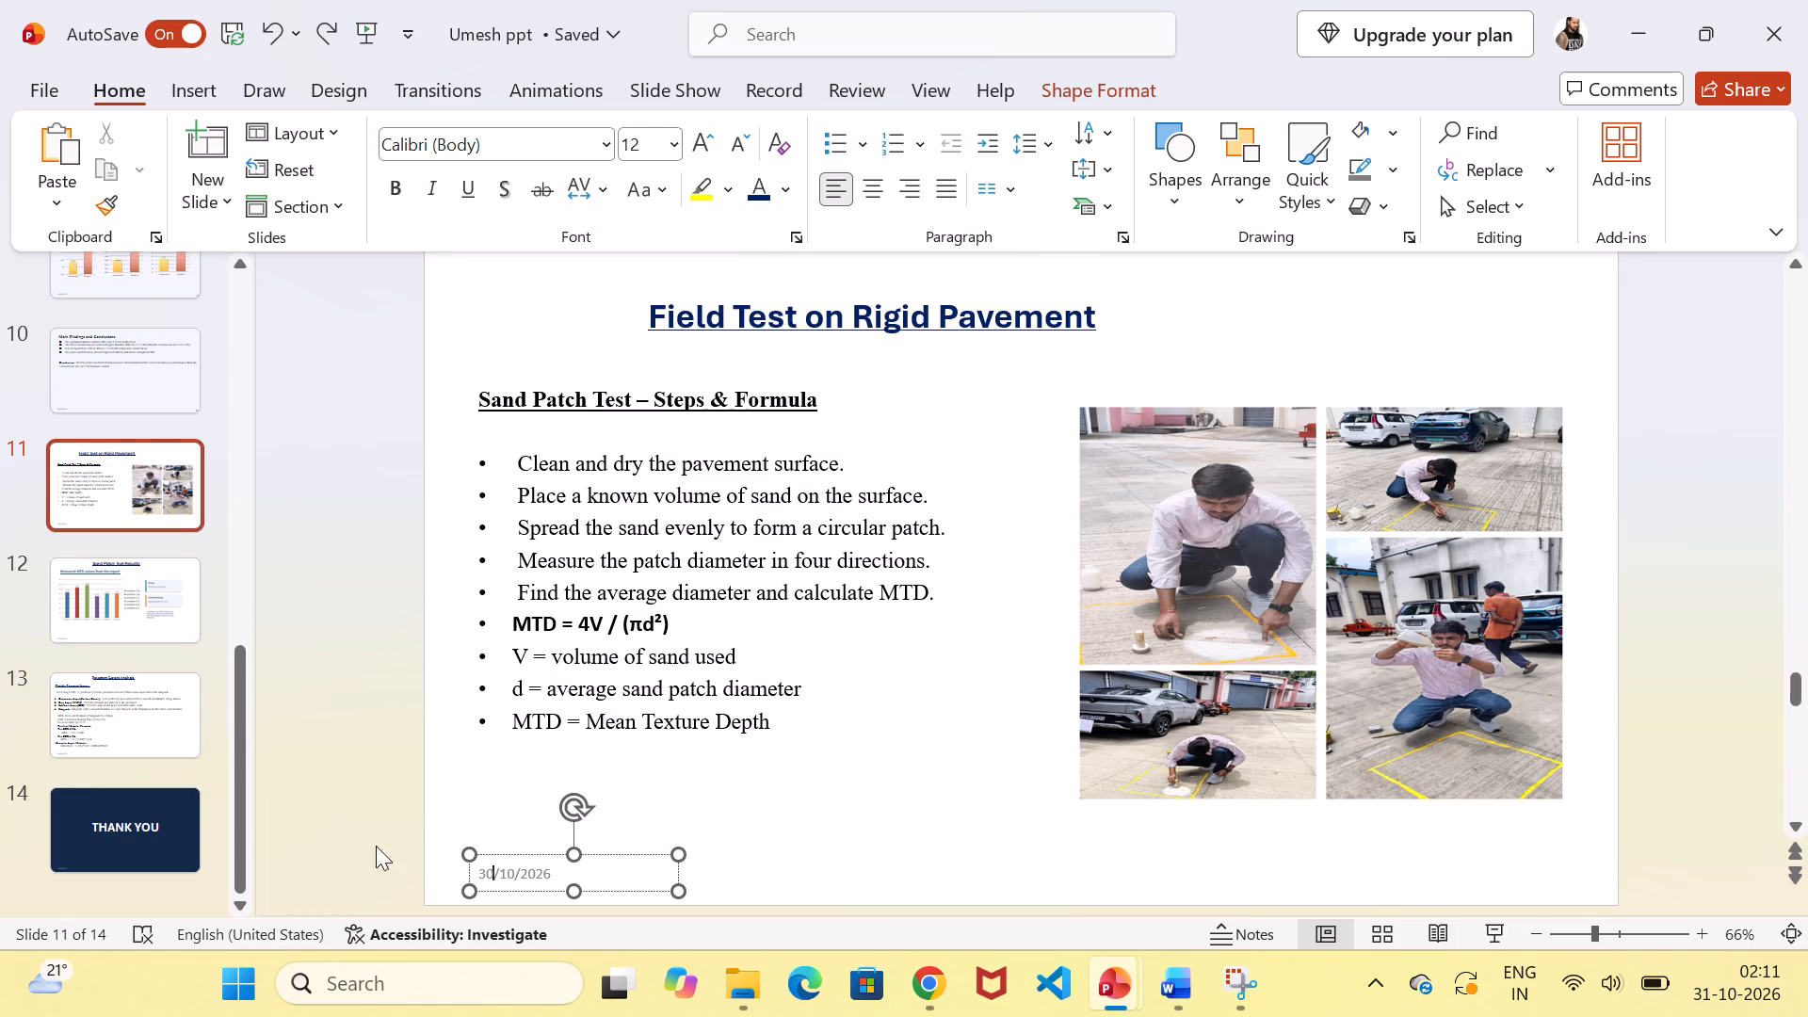
Copy all the body text of the Pavement Layers Analysis slide, from its title to the last line.
left_click(142, 701)
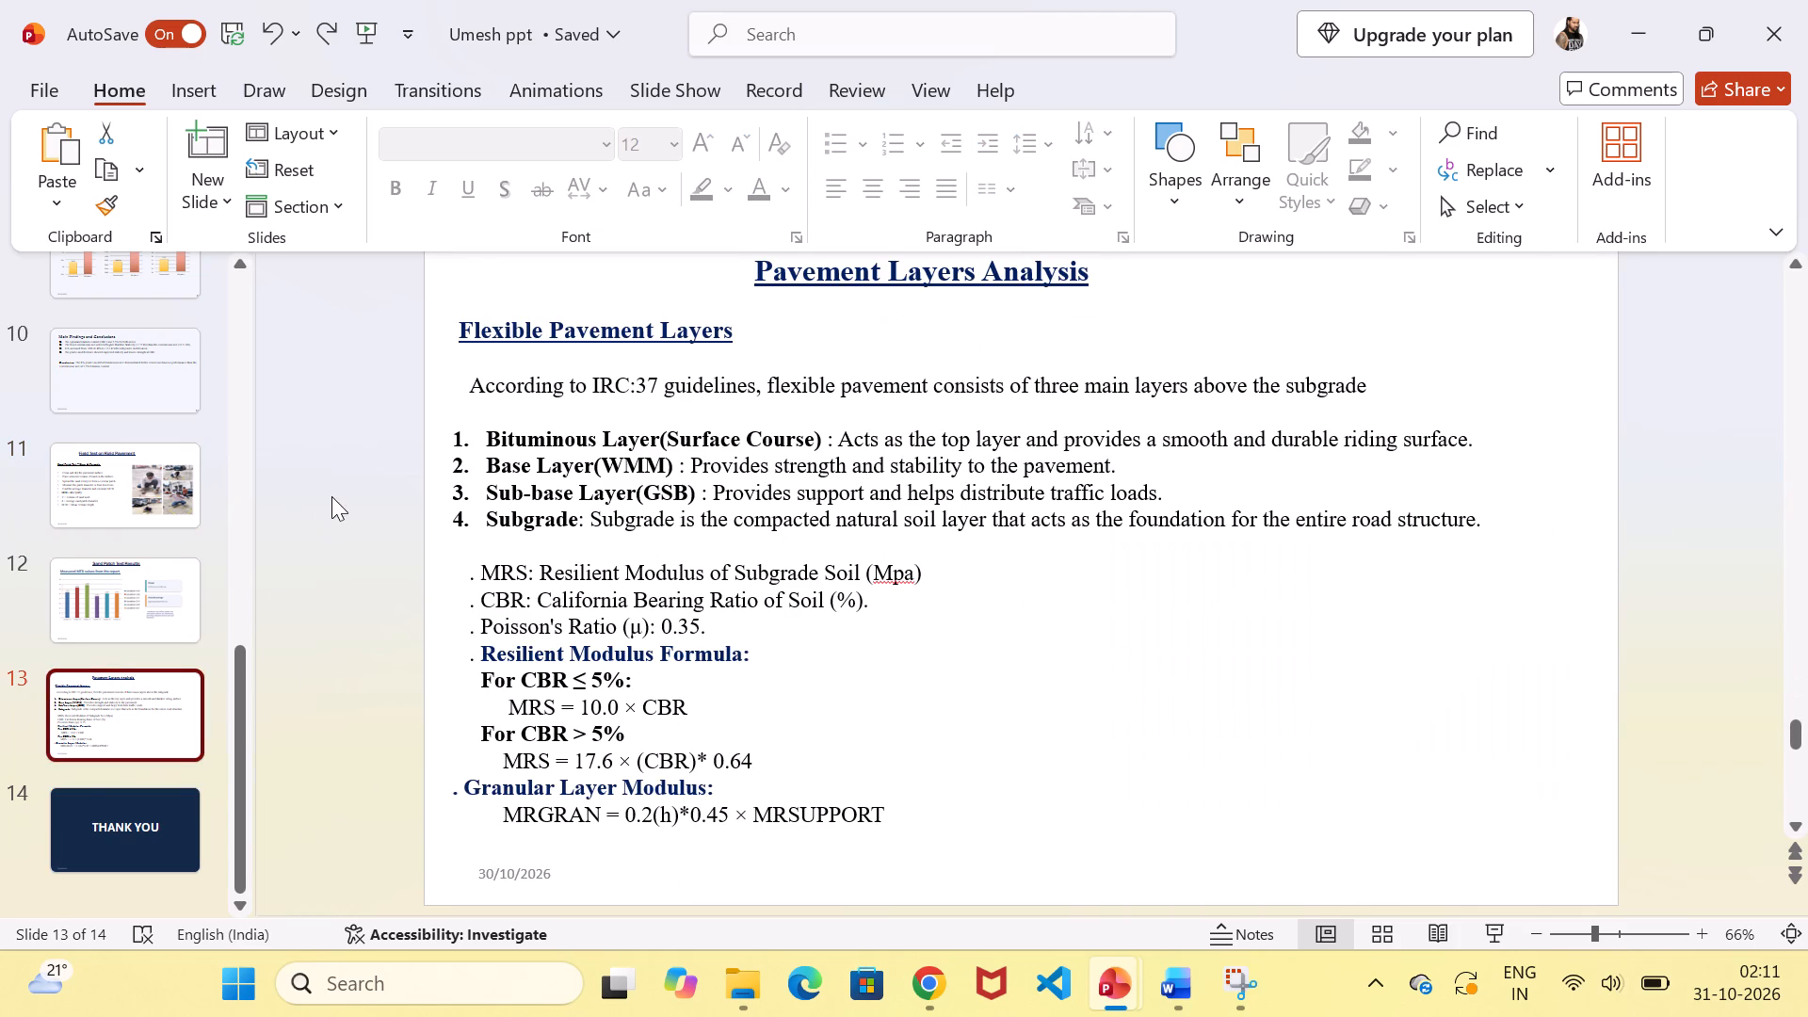
left_click_drag(729, 282, 819, 295)
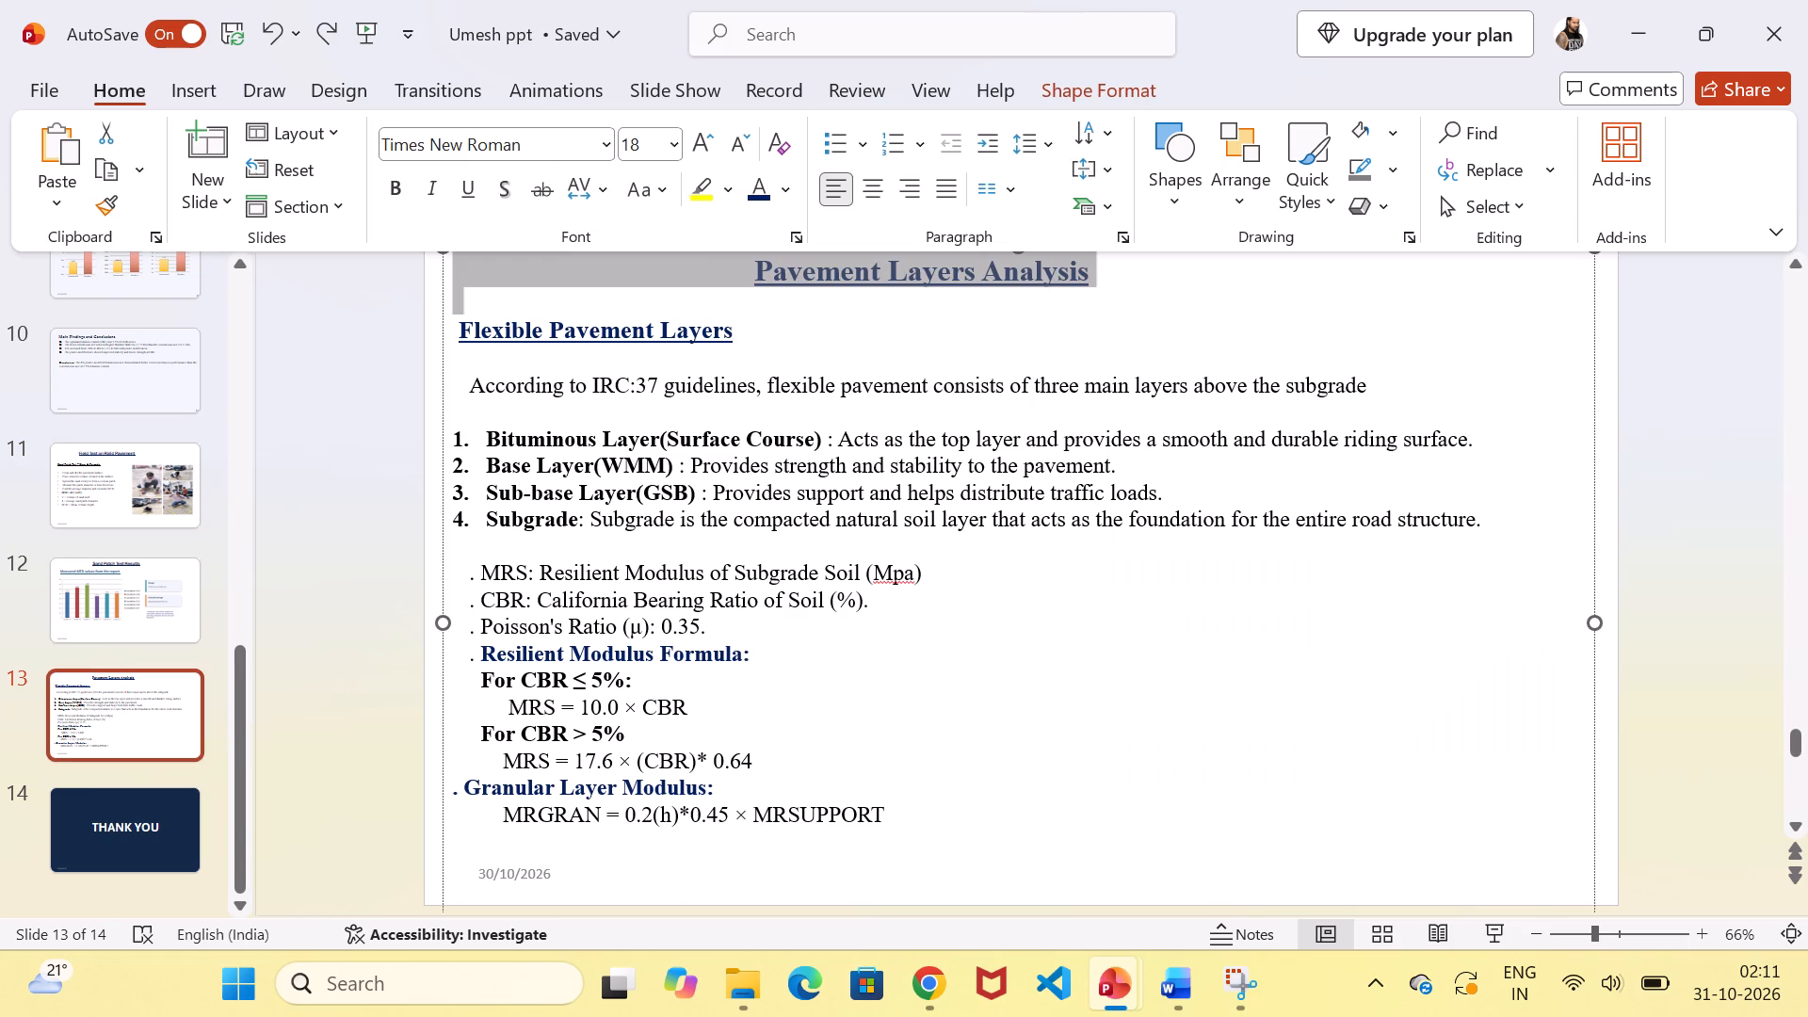
left_click_drag(819, 295, 1109, 870)
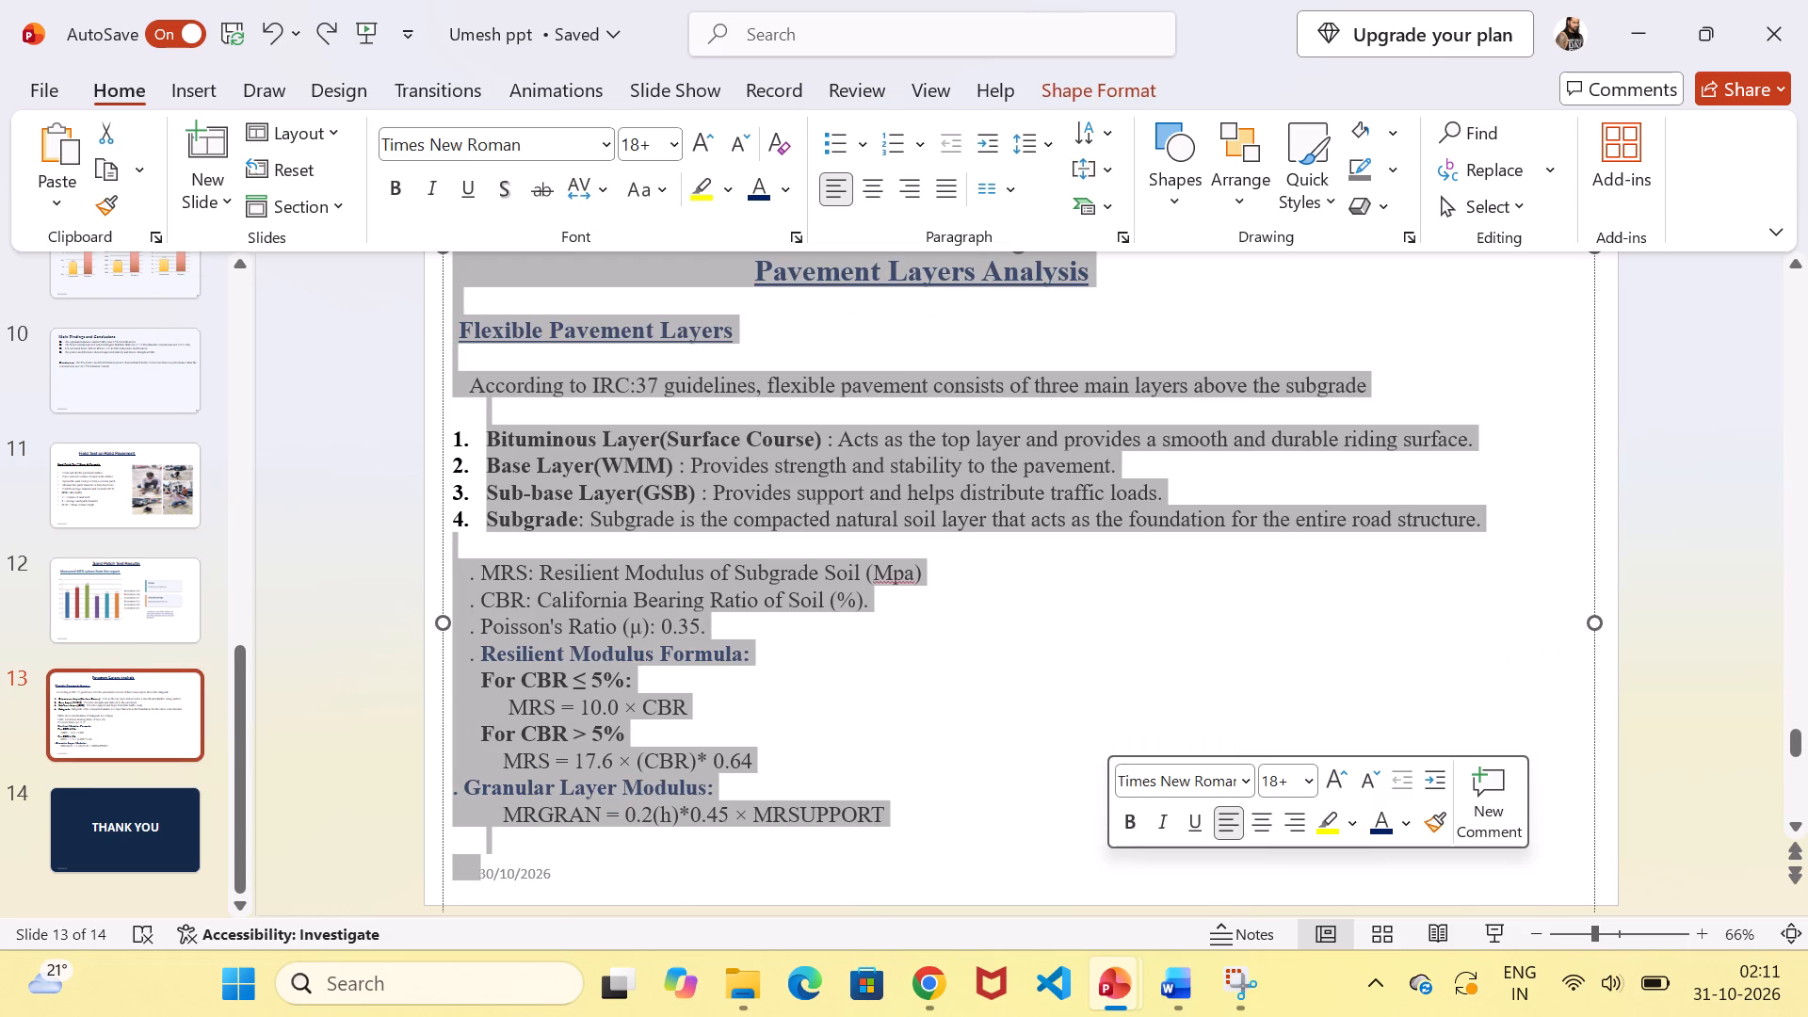
key("ctrl+c")
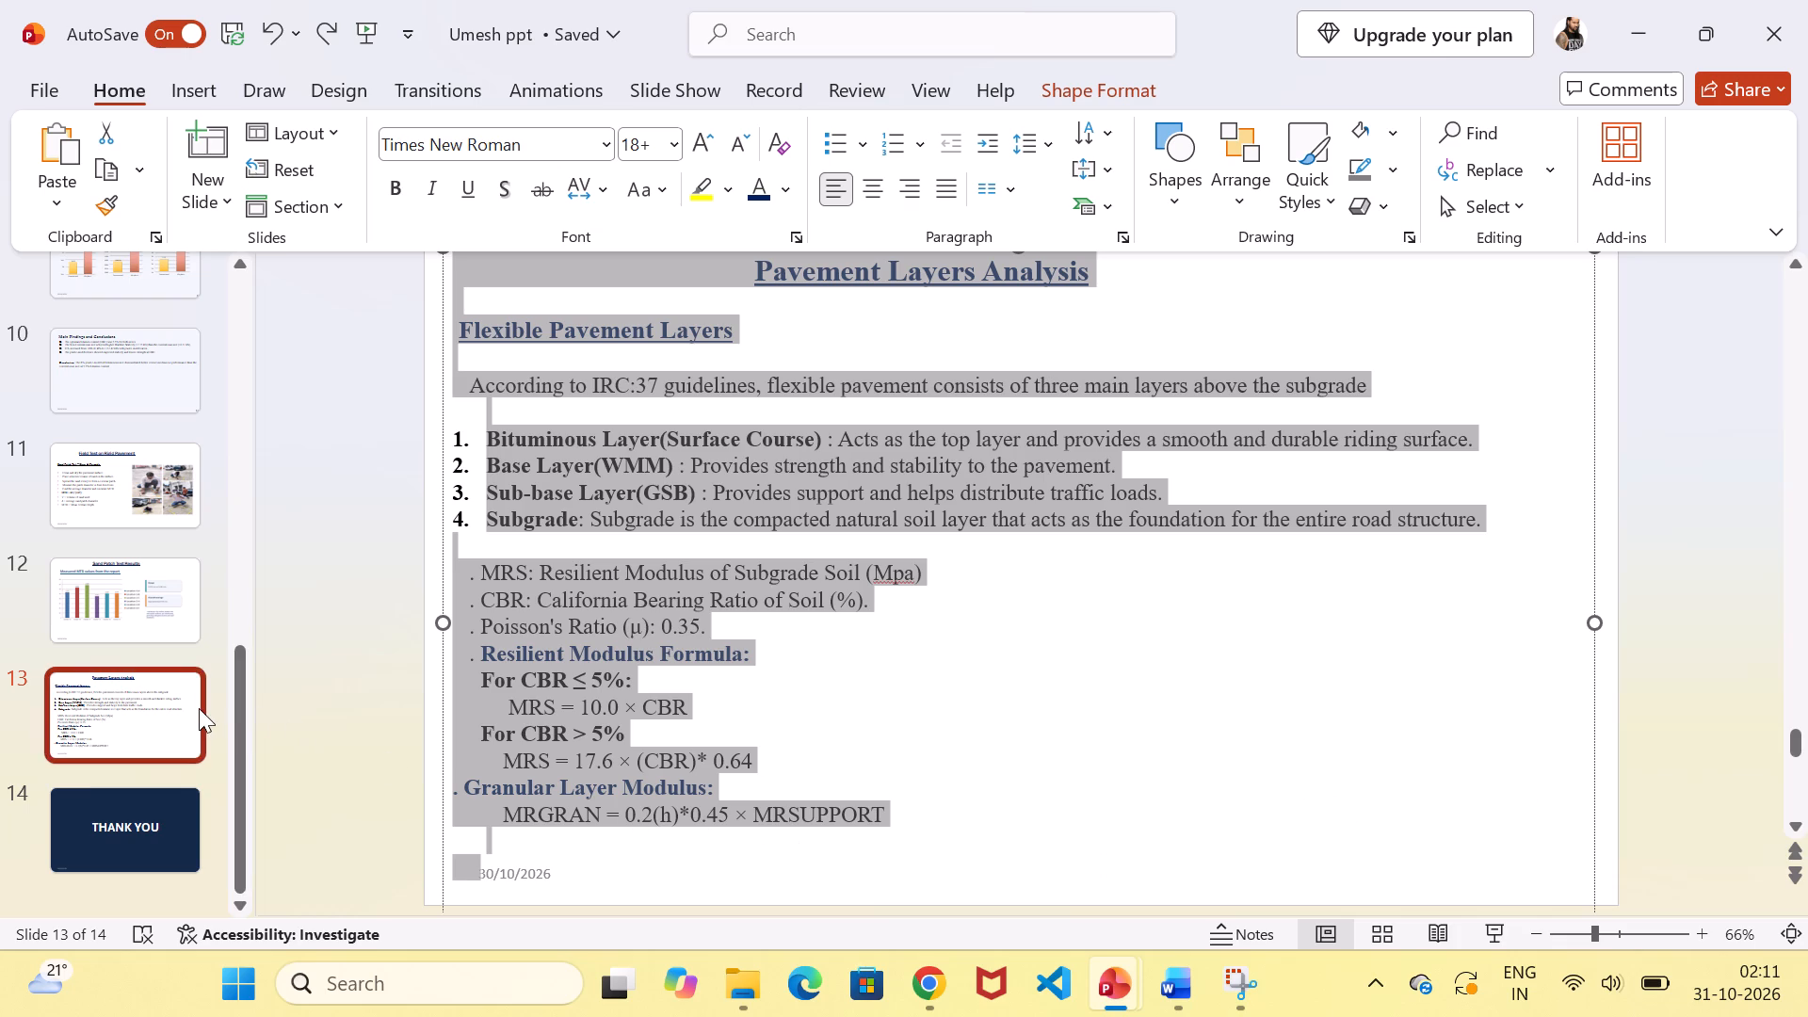
Insert a new slide with the Blank layout after the Pavement Layers Analysis slide and place the cursor in its footer date.
left_click(197, 204)
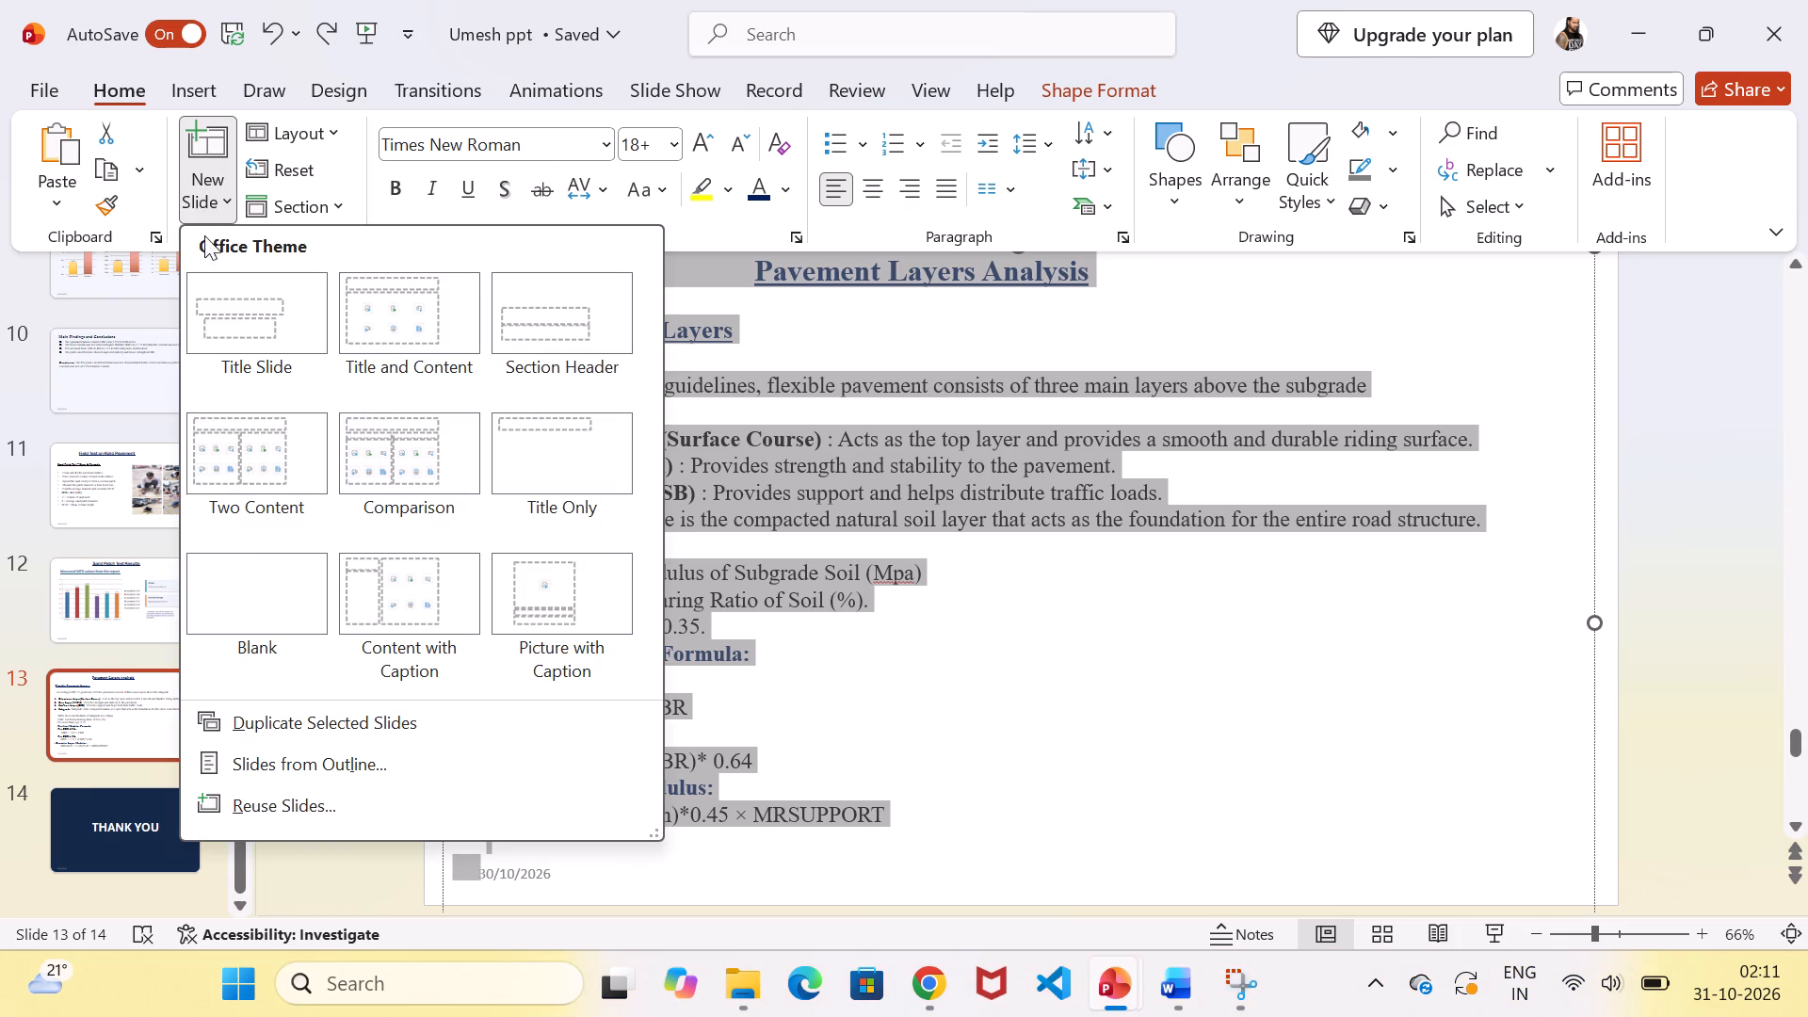
left_click(242, 594)
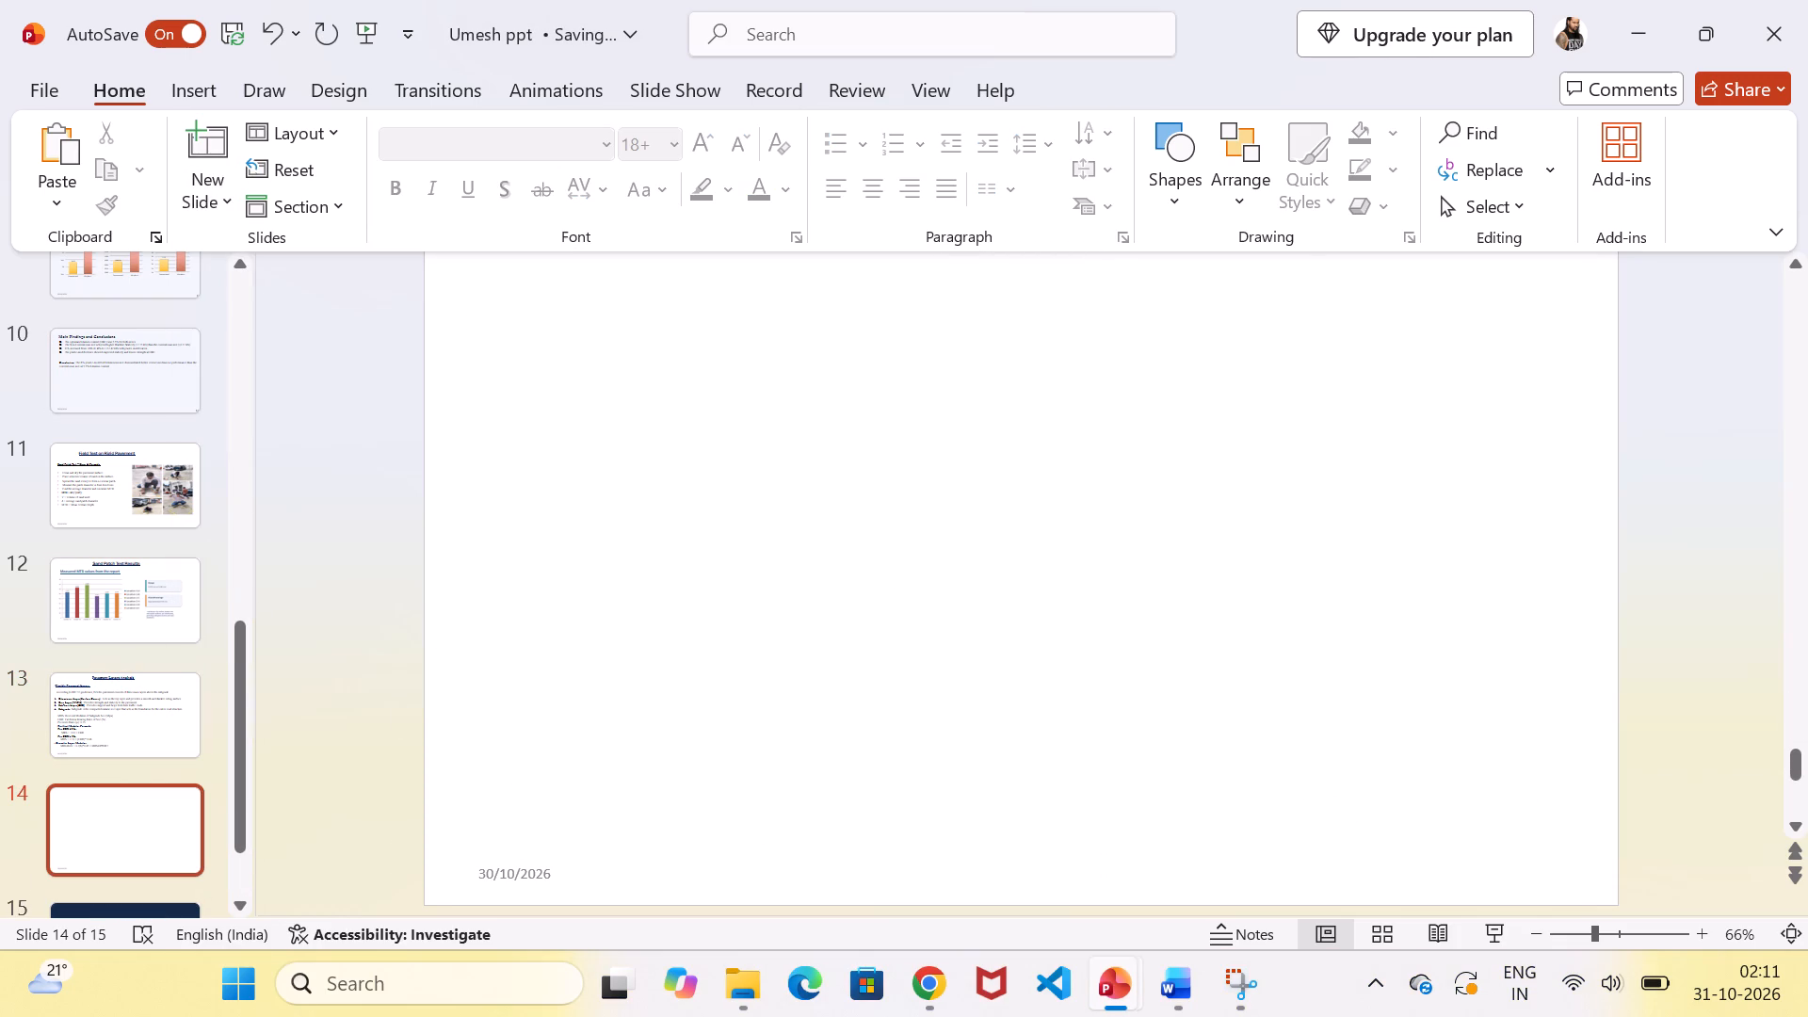
left_click(484, 870)
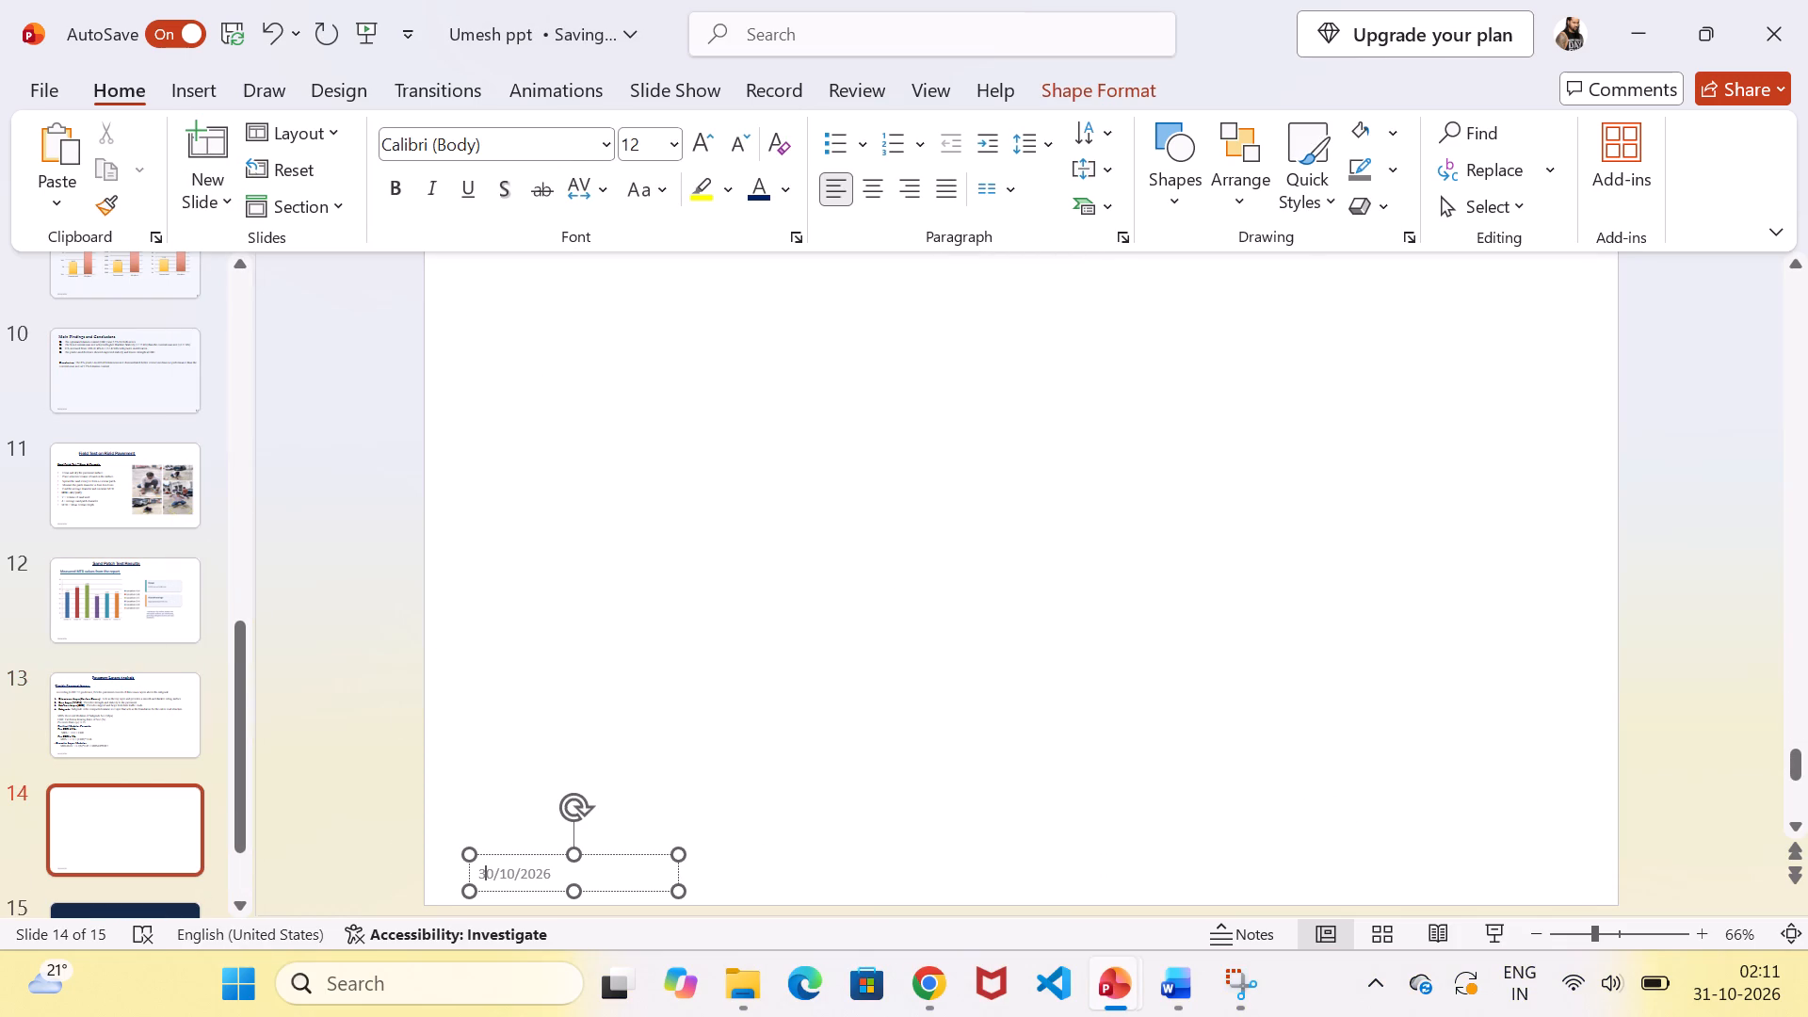
Paste the copied Pavement Layers Analysis text onto the new blank slide.
left_click(571, 300)
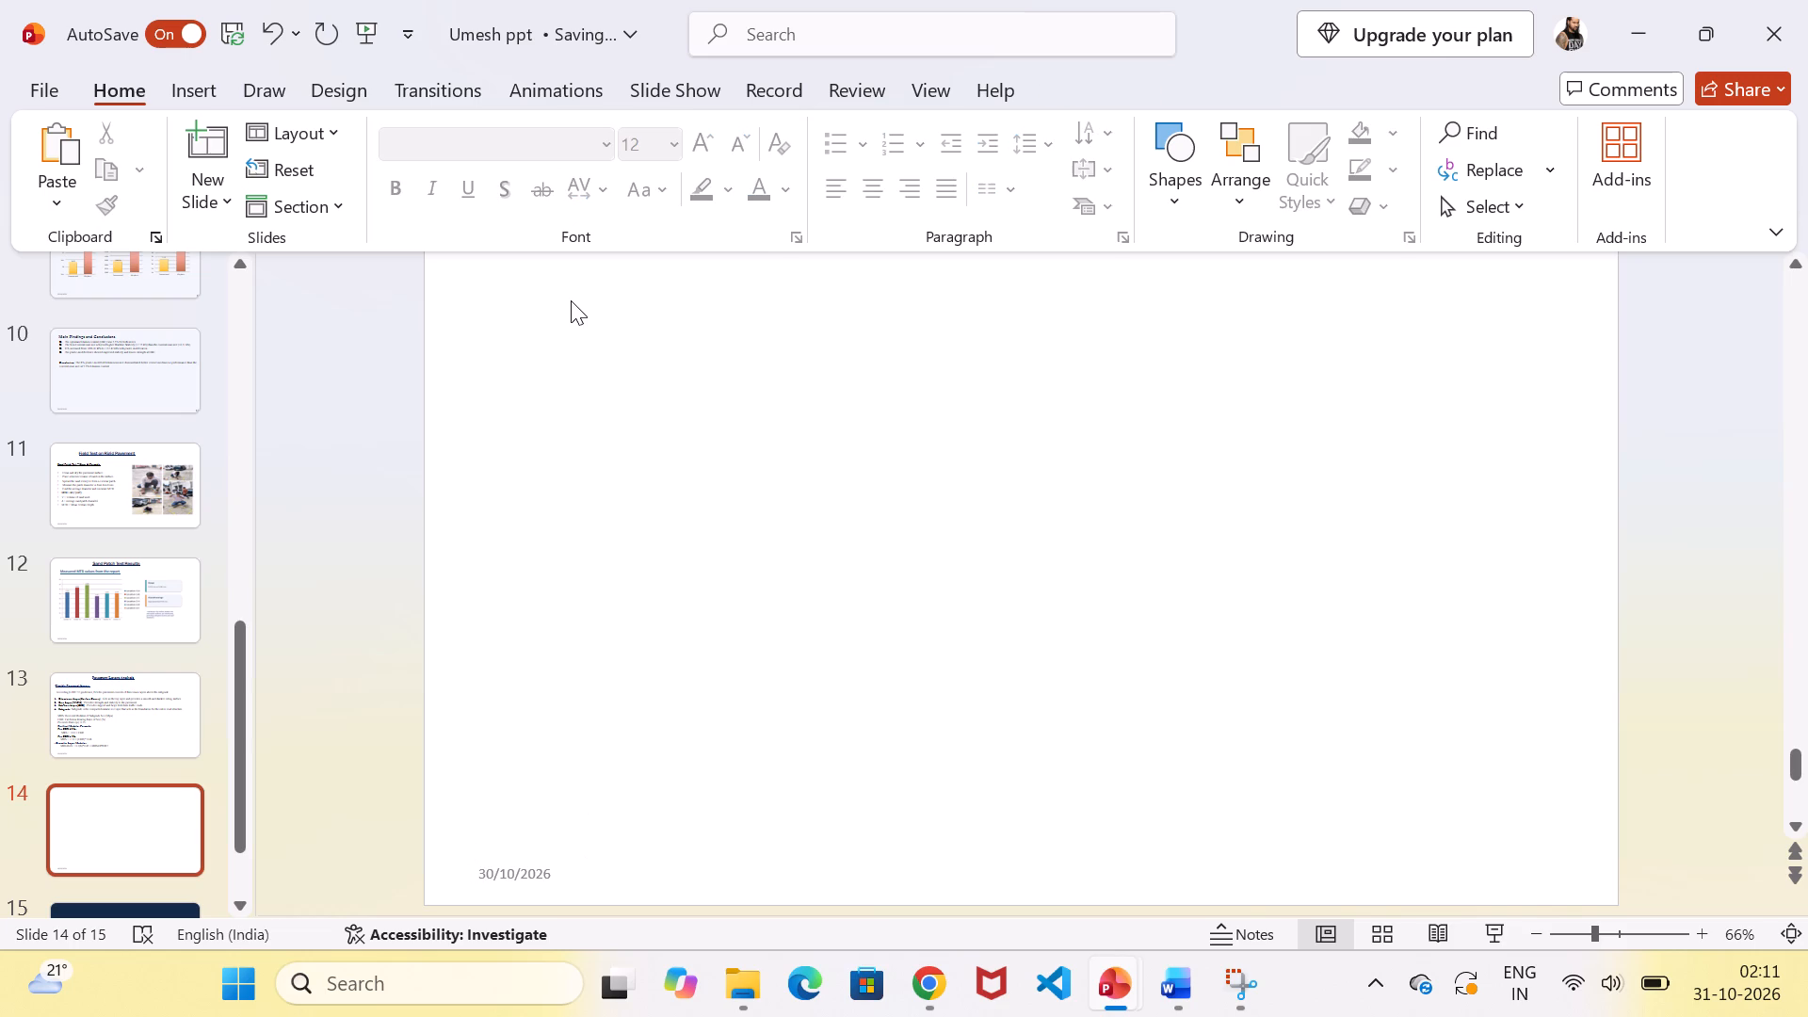
key("ctrl+v")
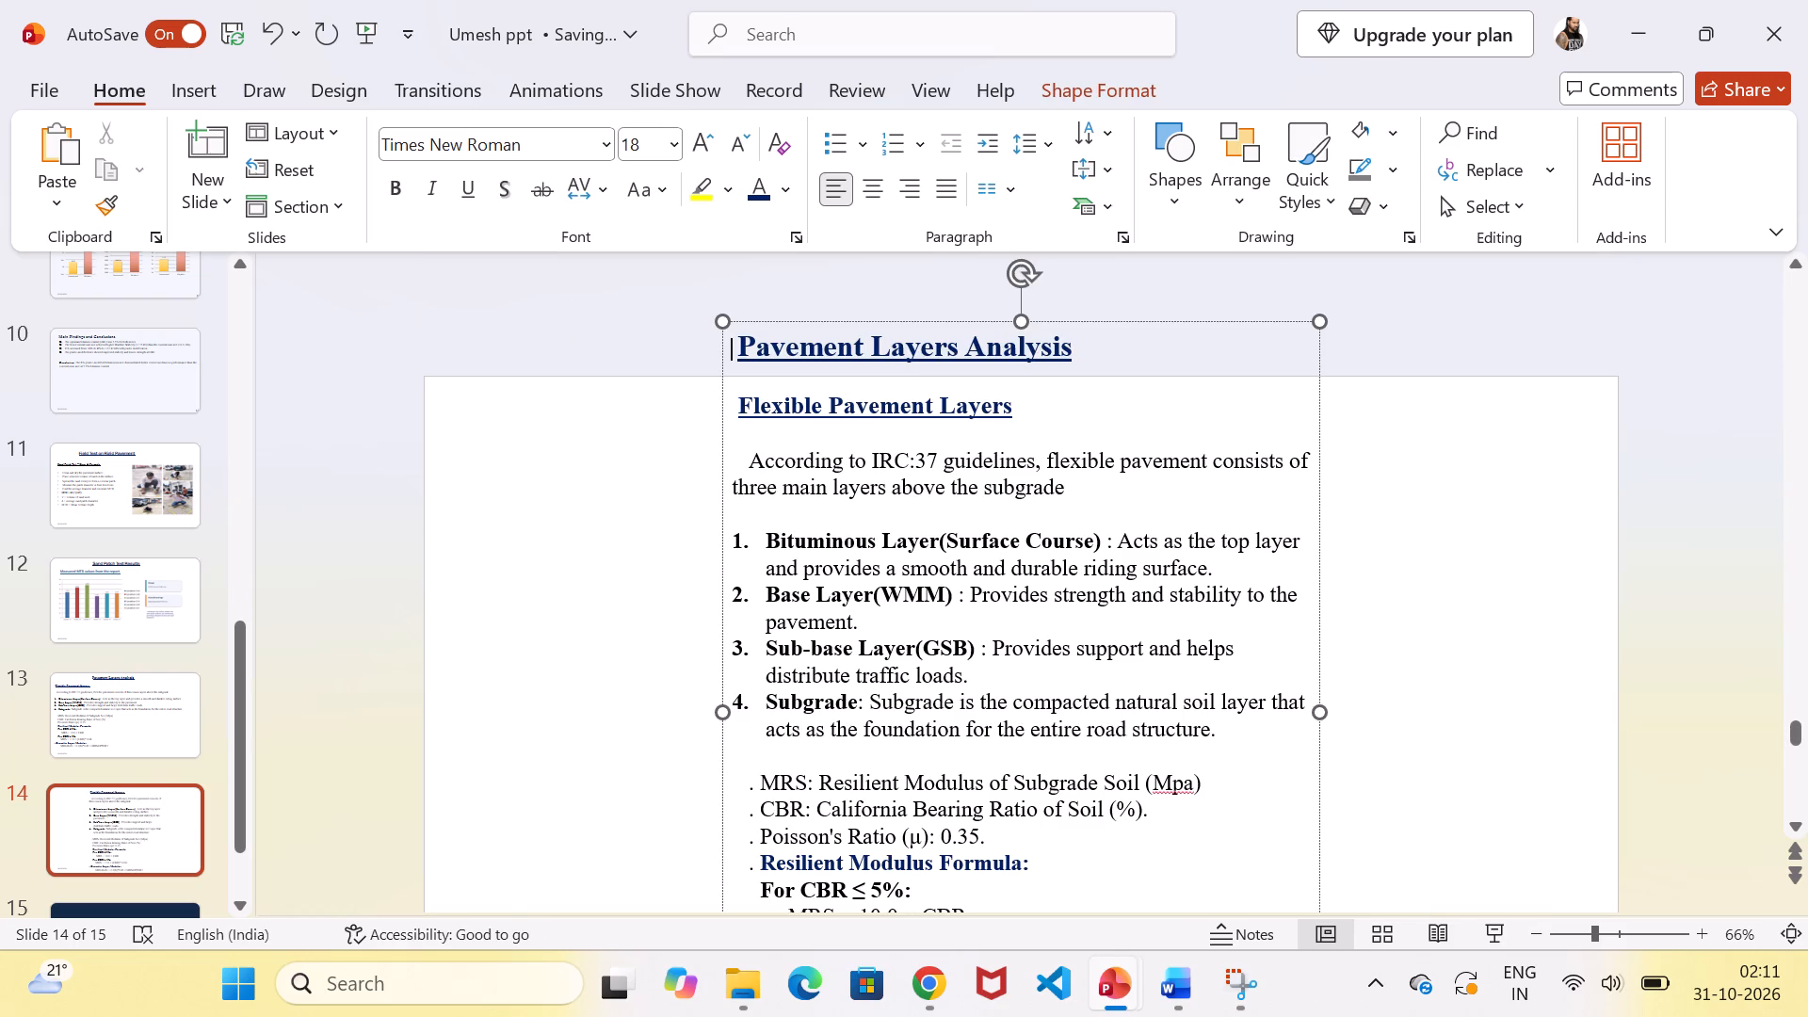
Widen the pasted text box on the new slide towards both slide edges so each numbered layer description fits on one line.
scroll(908, 549, "down", 1)
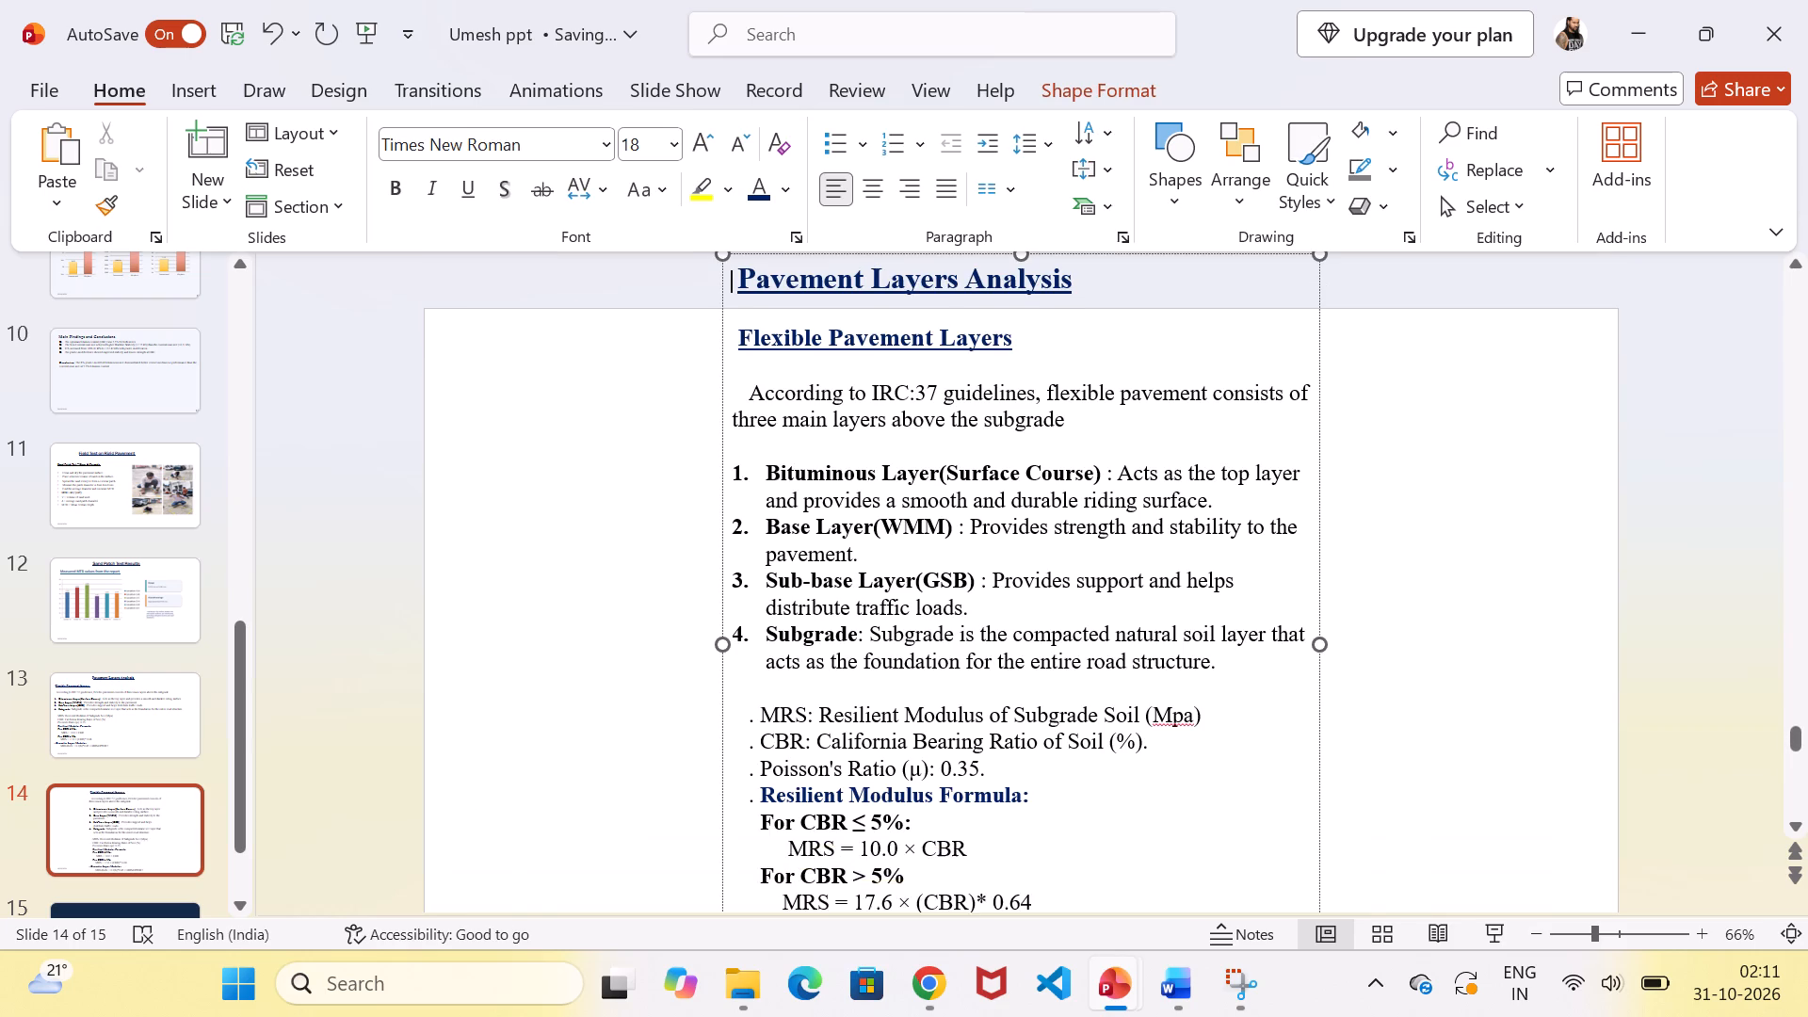
scroll(908, 549, "down", 1)
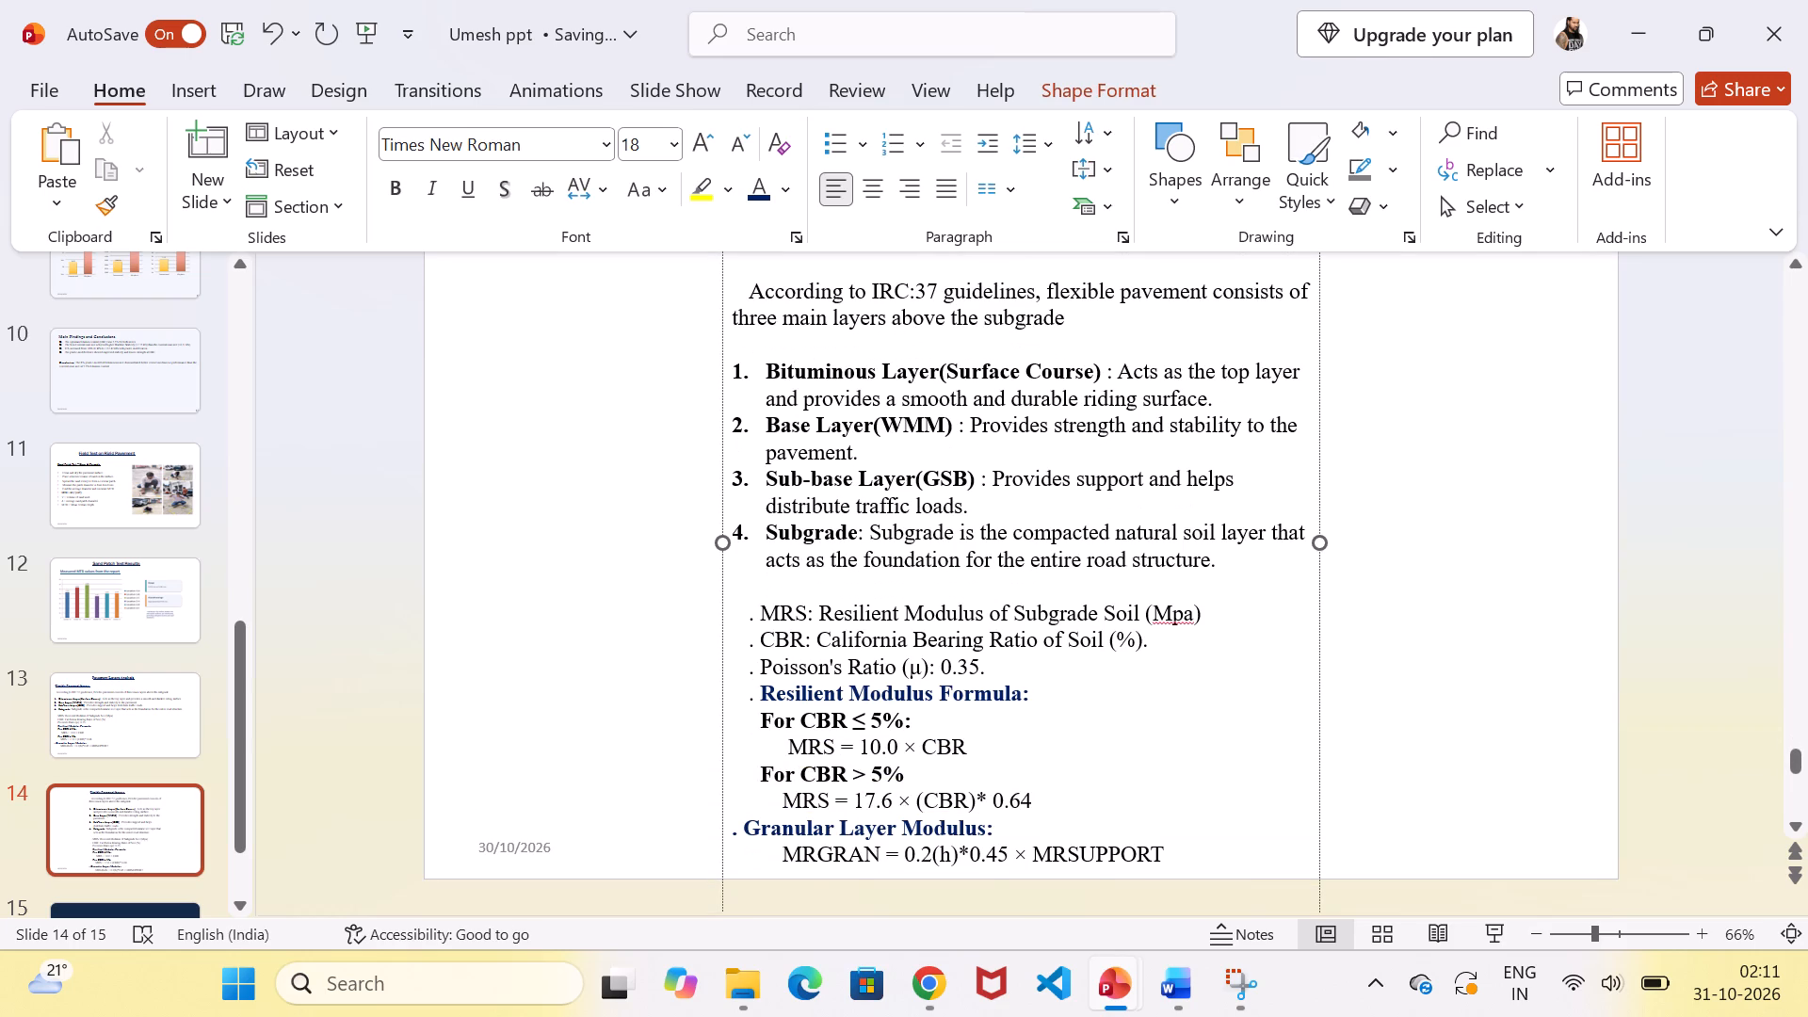
scroll(908, 549, "up", 2)
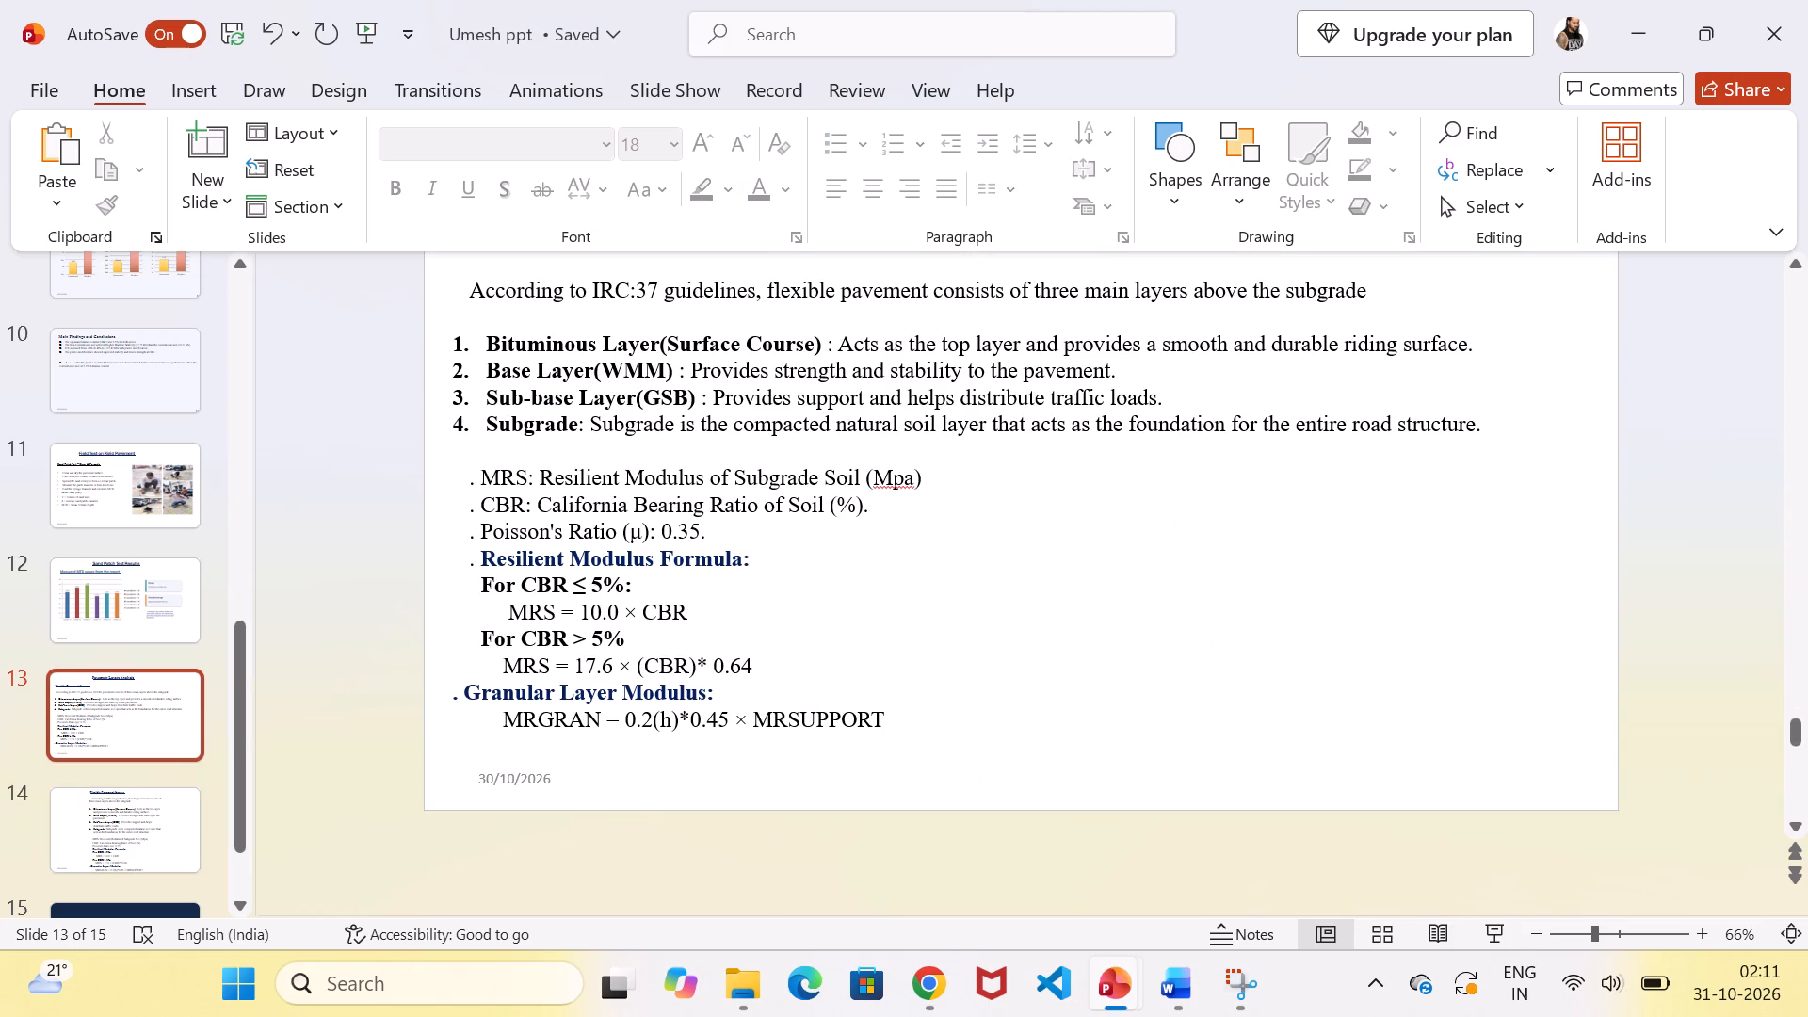
left_click(173, 796)
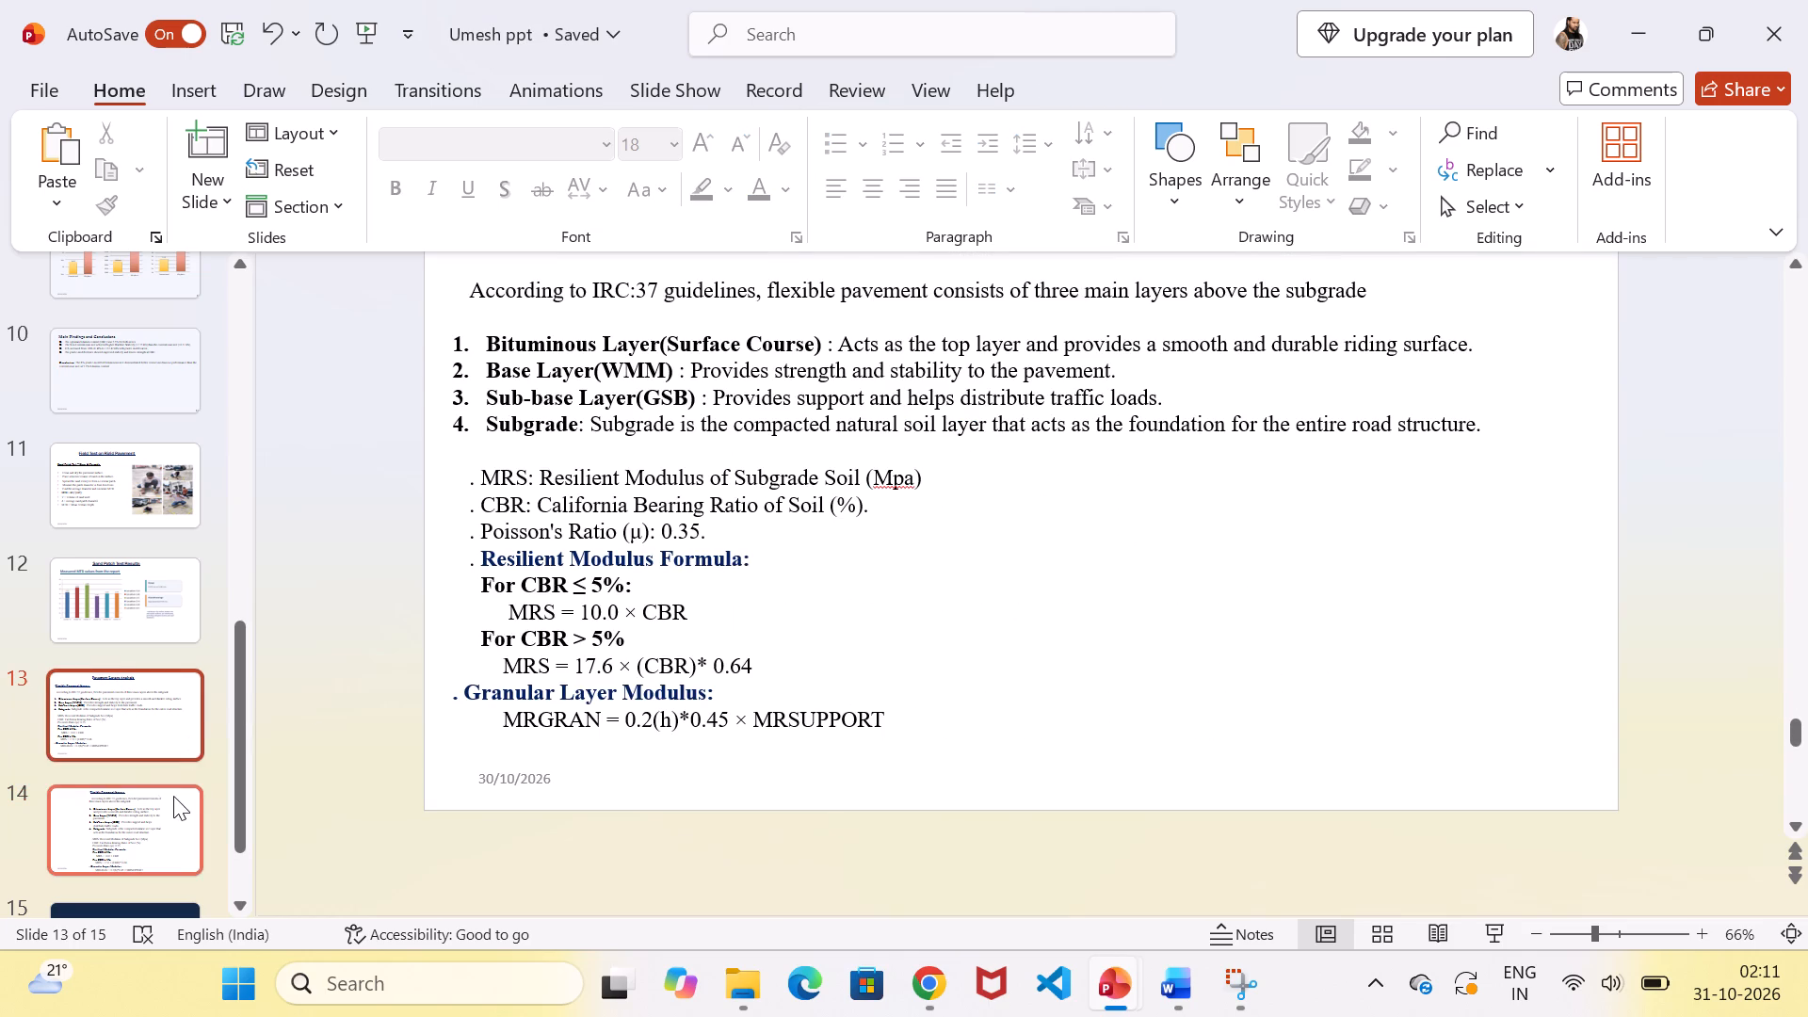
scroll(854, 463, "up", 1)
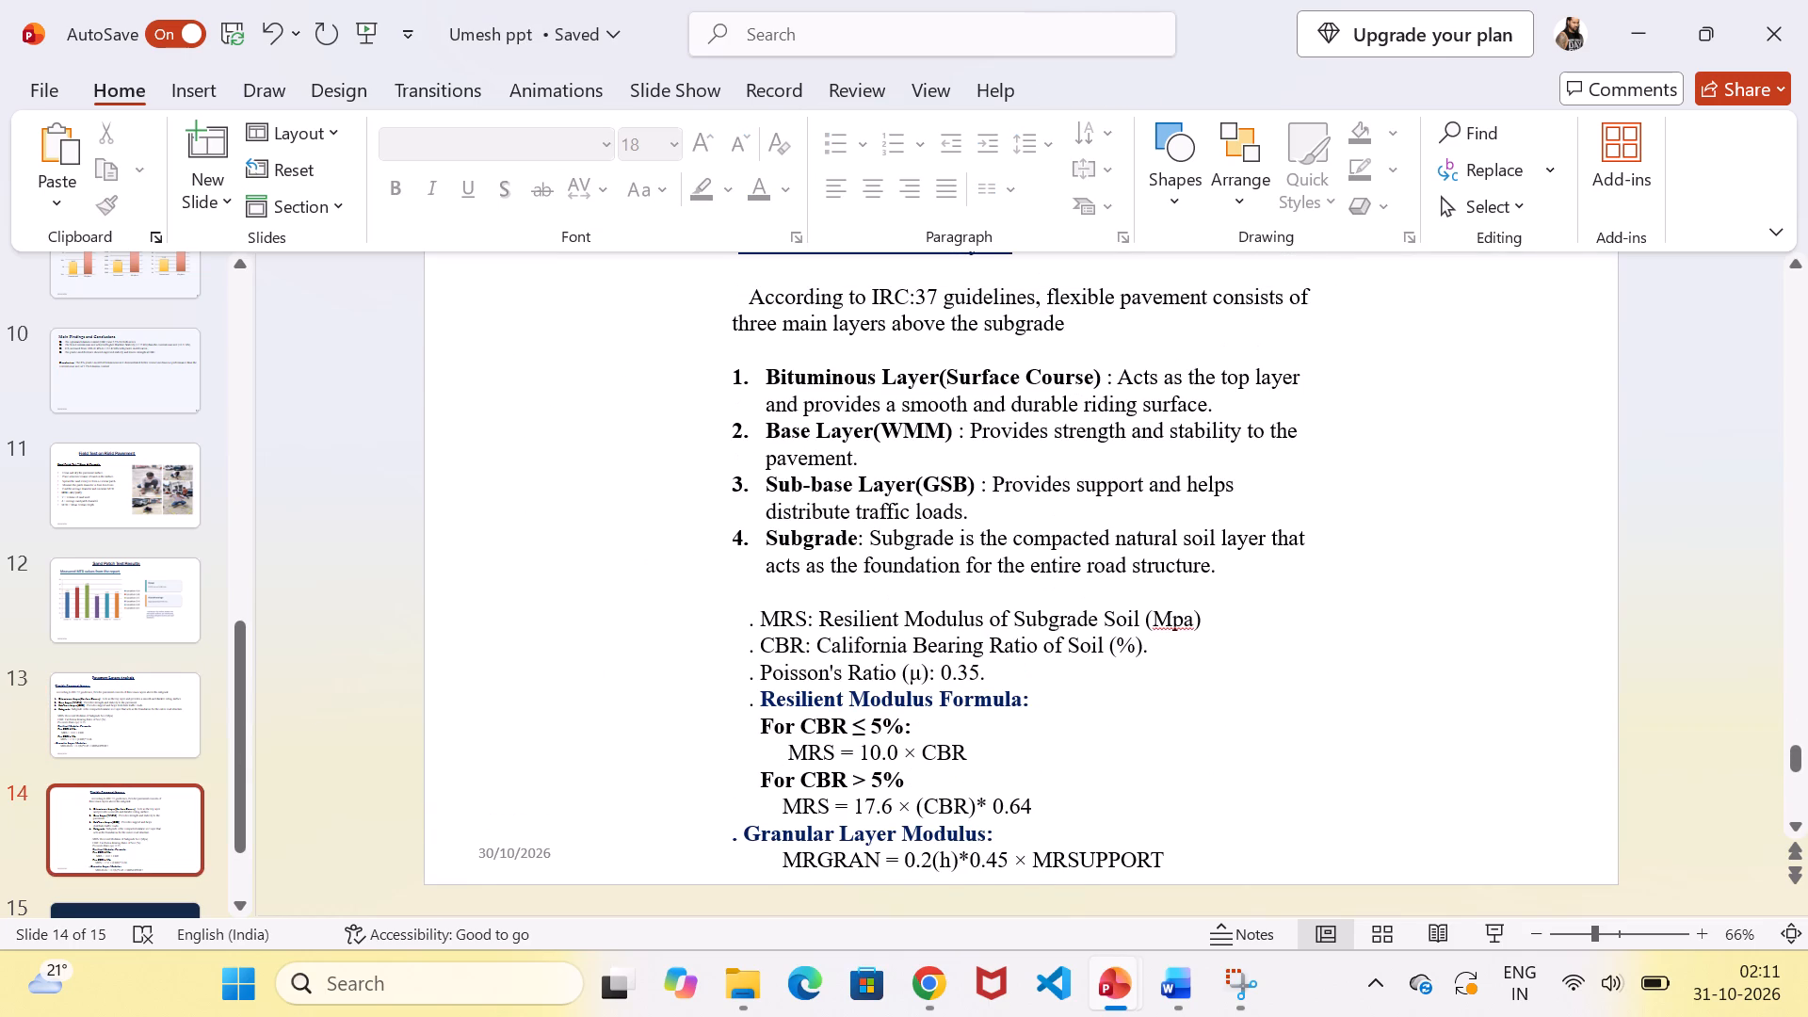
scroll(854, 463, "up", 1)
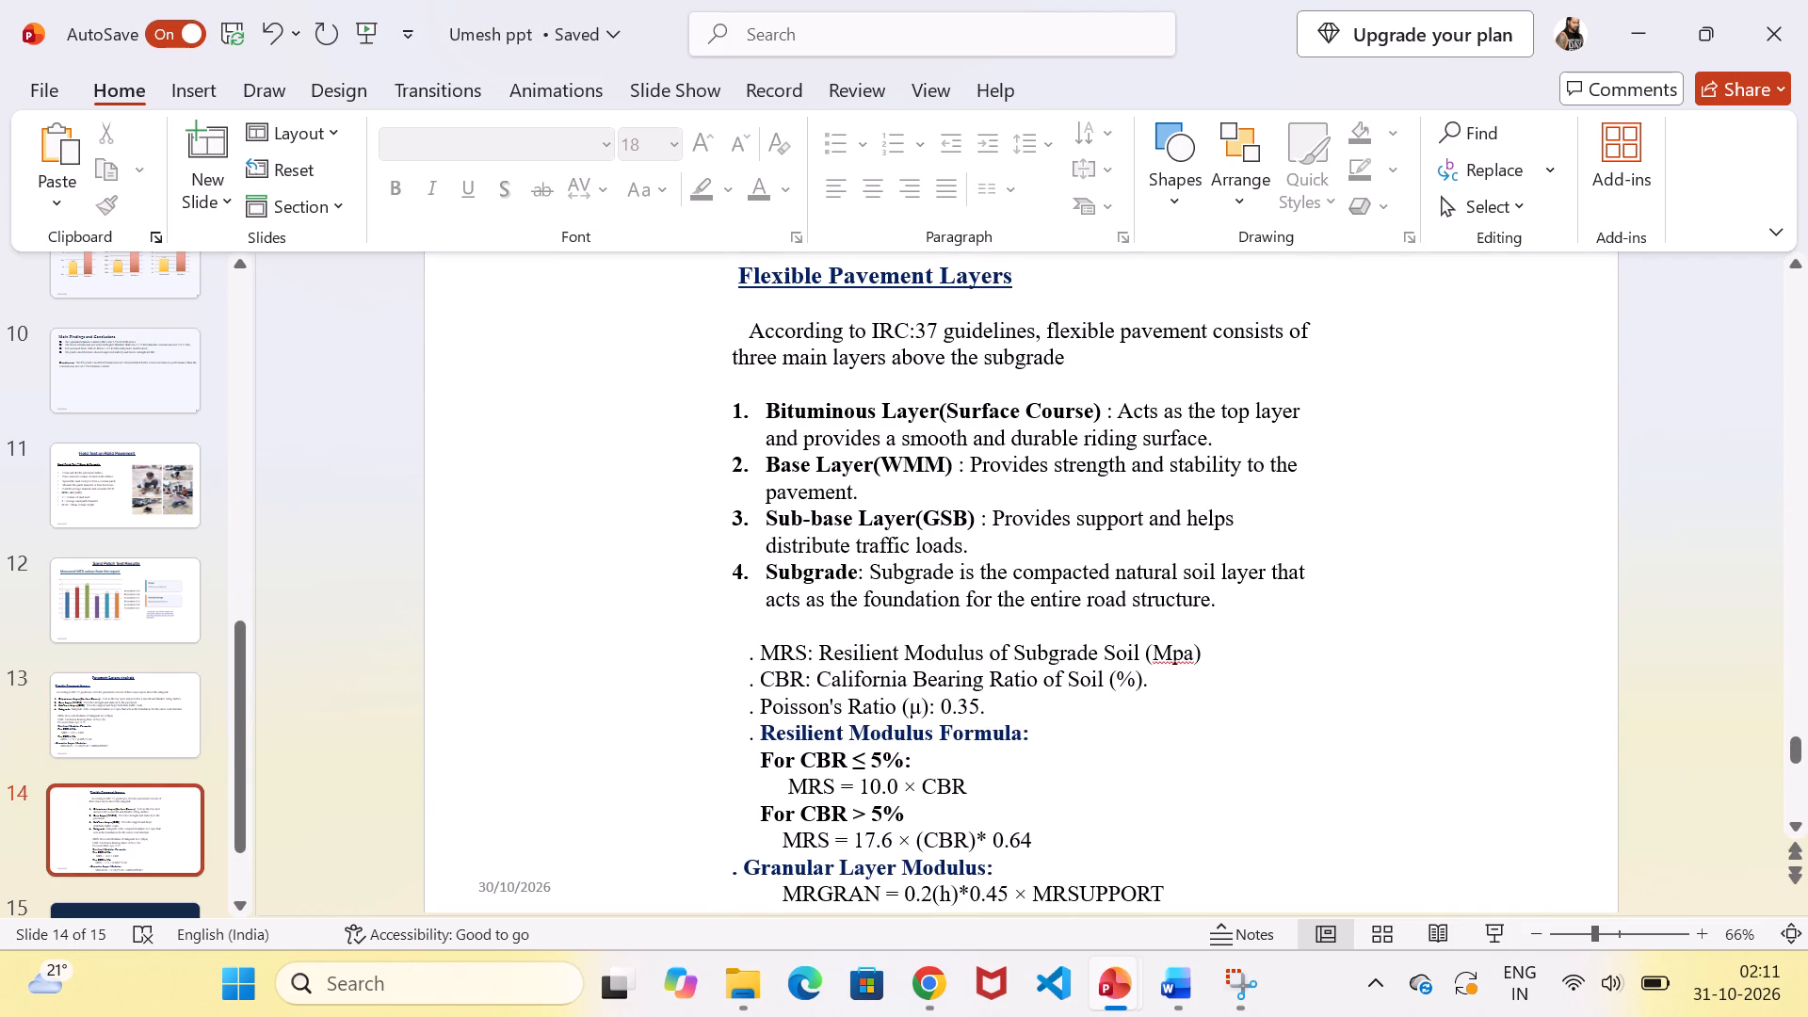
left_click(986, 331)
left_click_drag(726, 578, 441, 548)
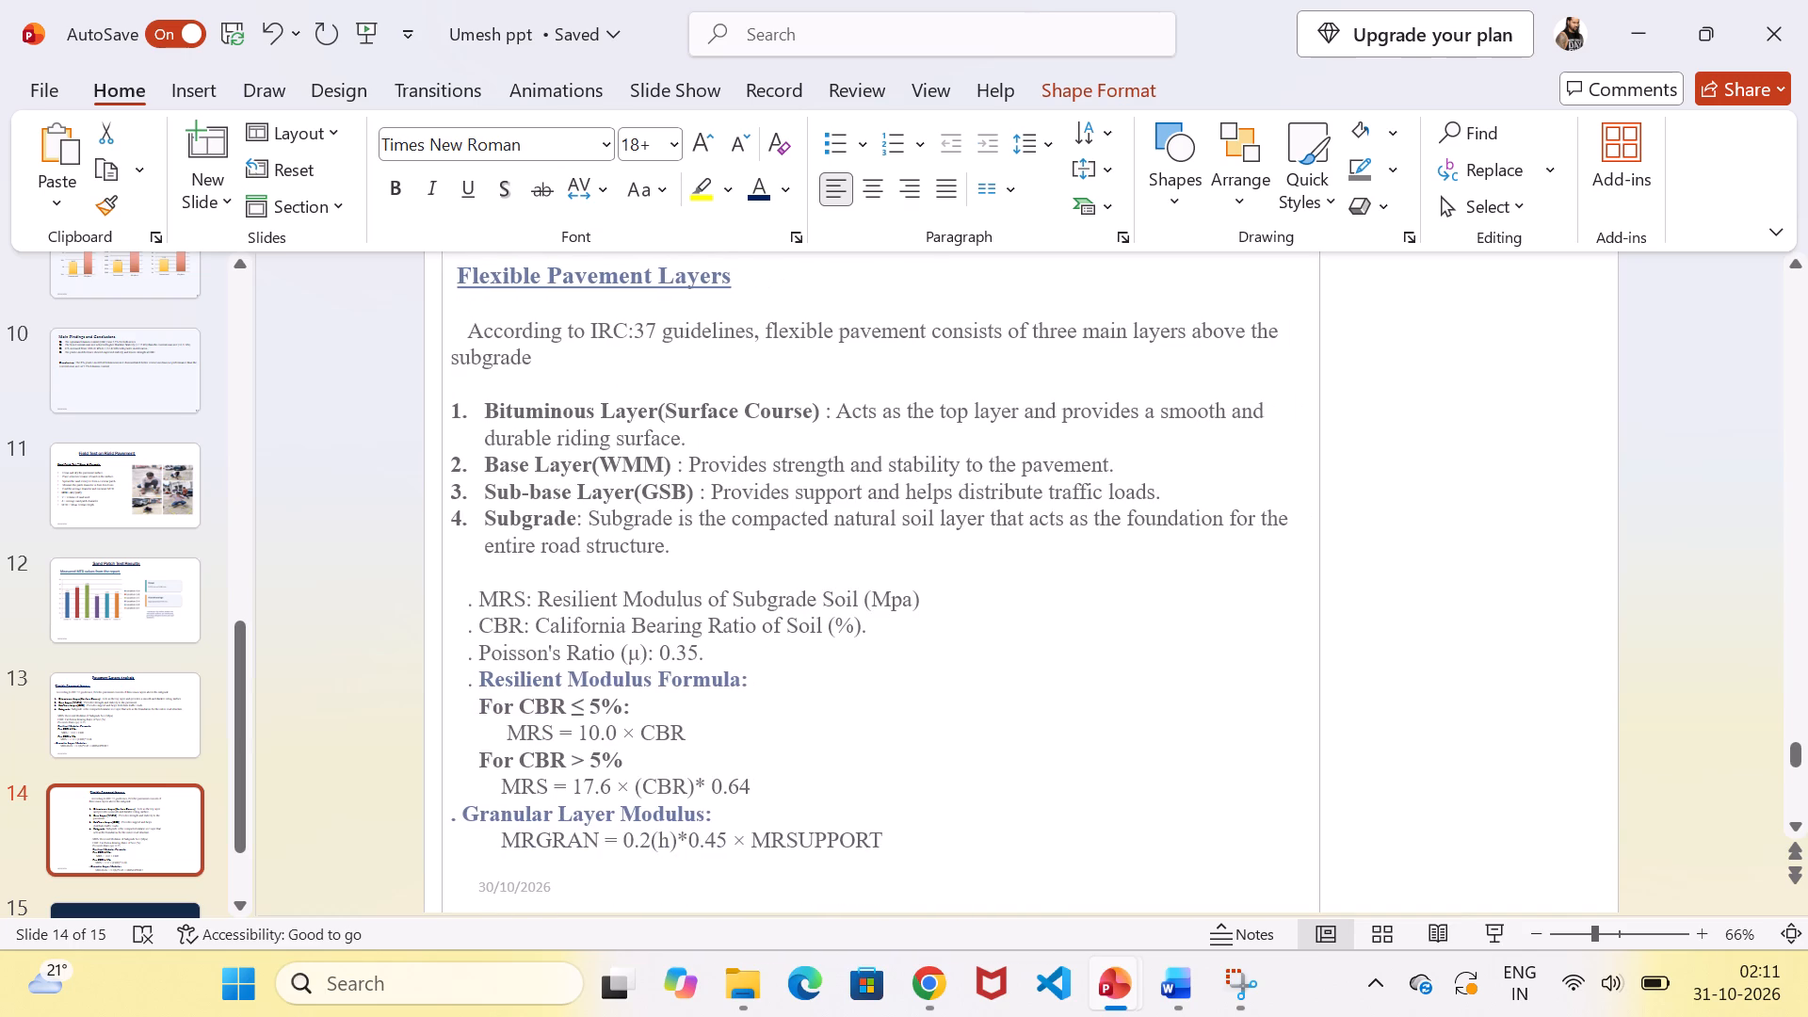
left_click_drag(441, 548, 456, 557)
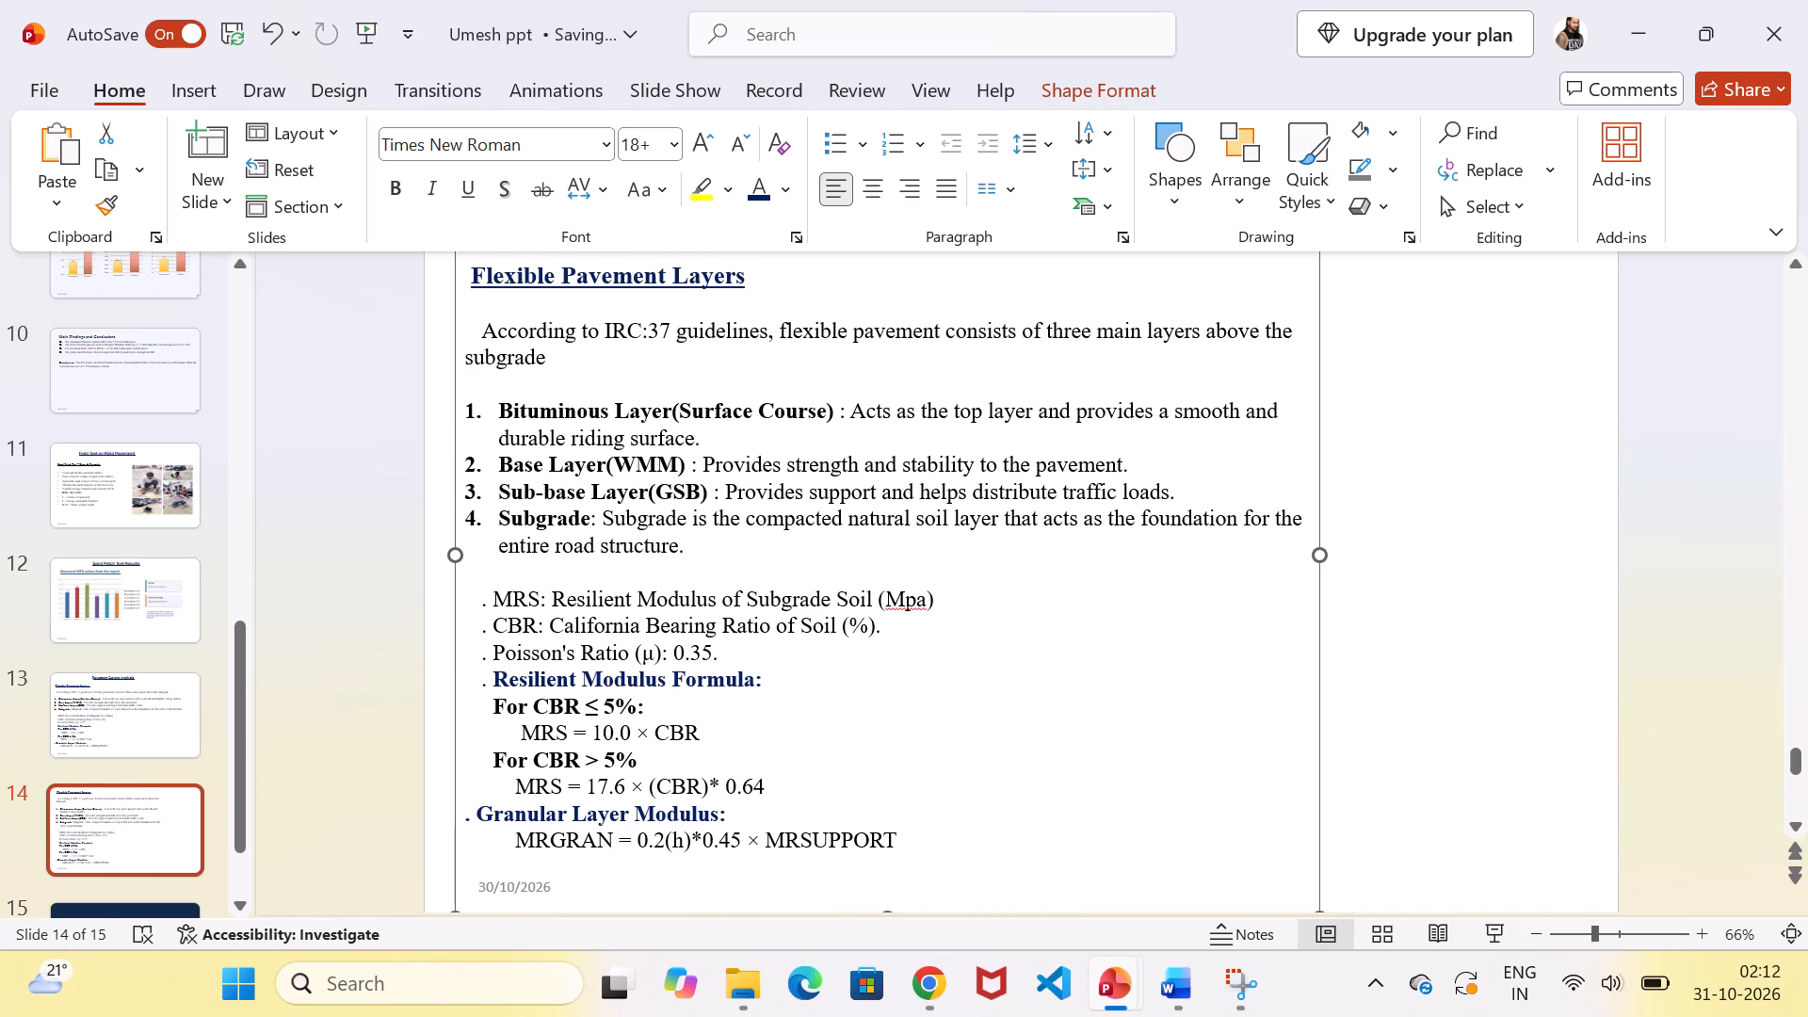
left_click_drag(1320, 557, 1509, 533)
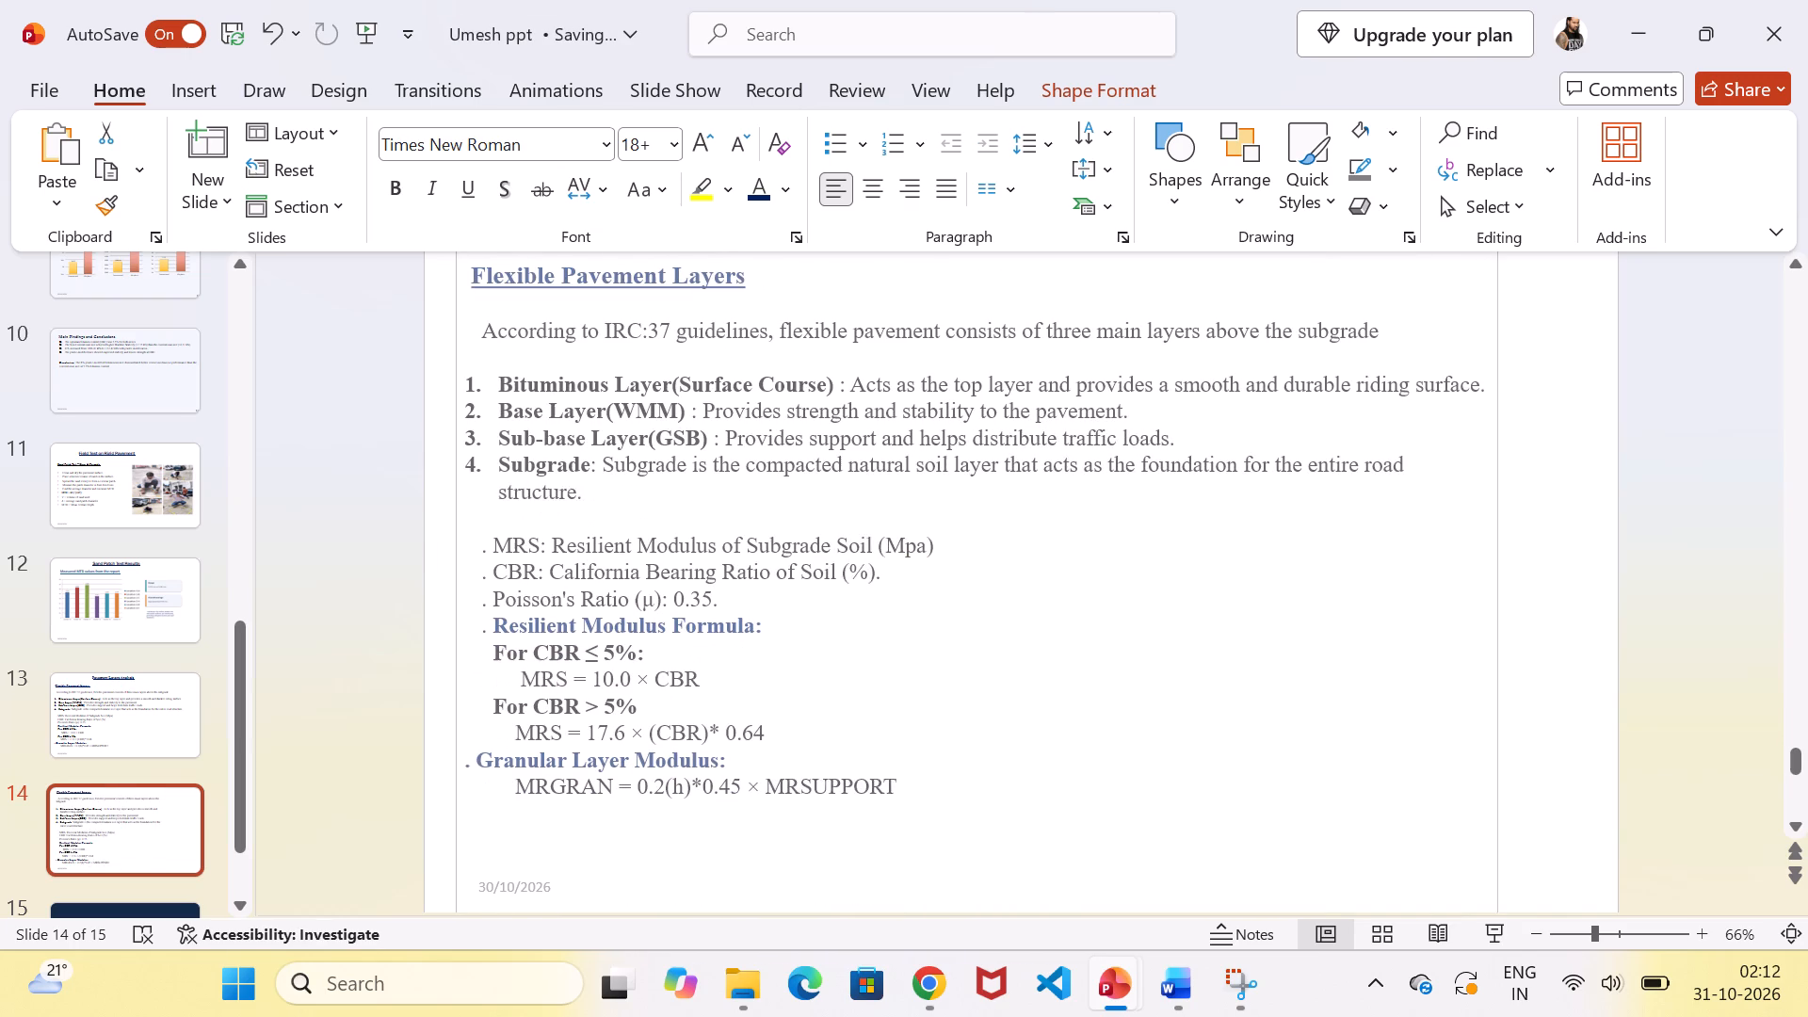
left_click_drag(1509, 533, 1558, 538)
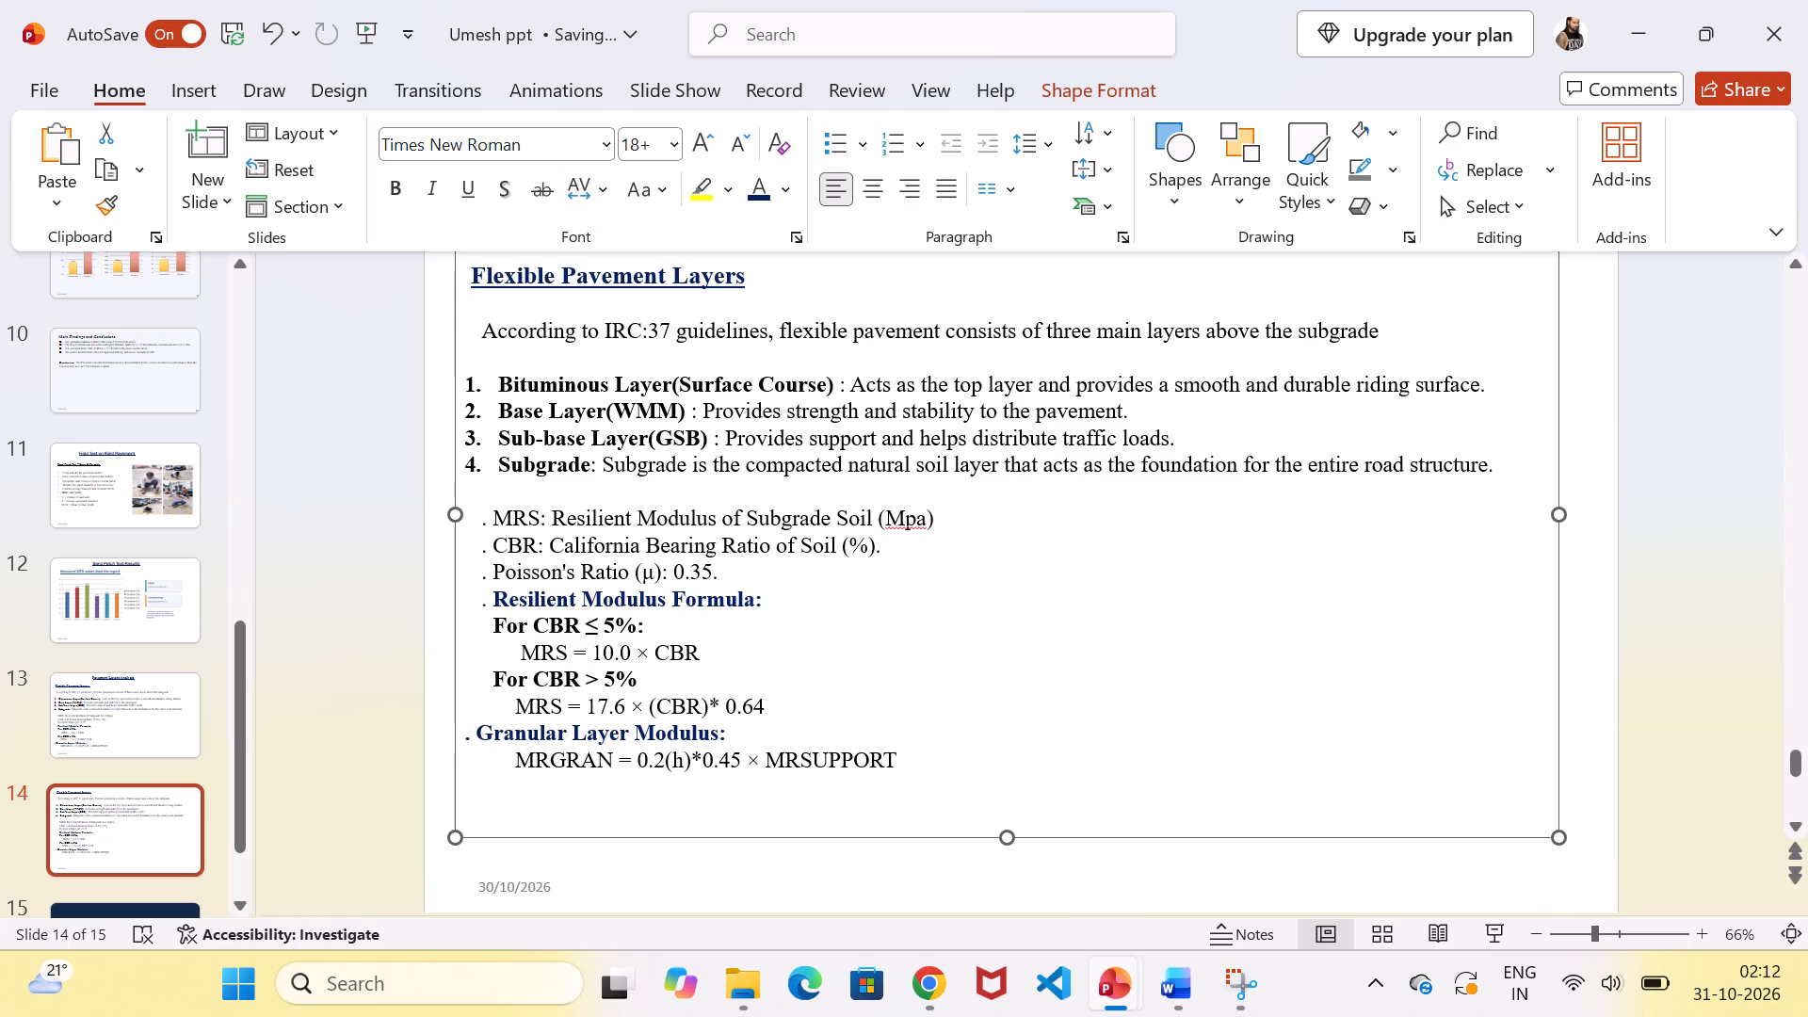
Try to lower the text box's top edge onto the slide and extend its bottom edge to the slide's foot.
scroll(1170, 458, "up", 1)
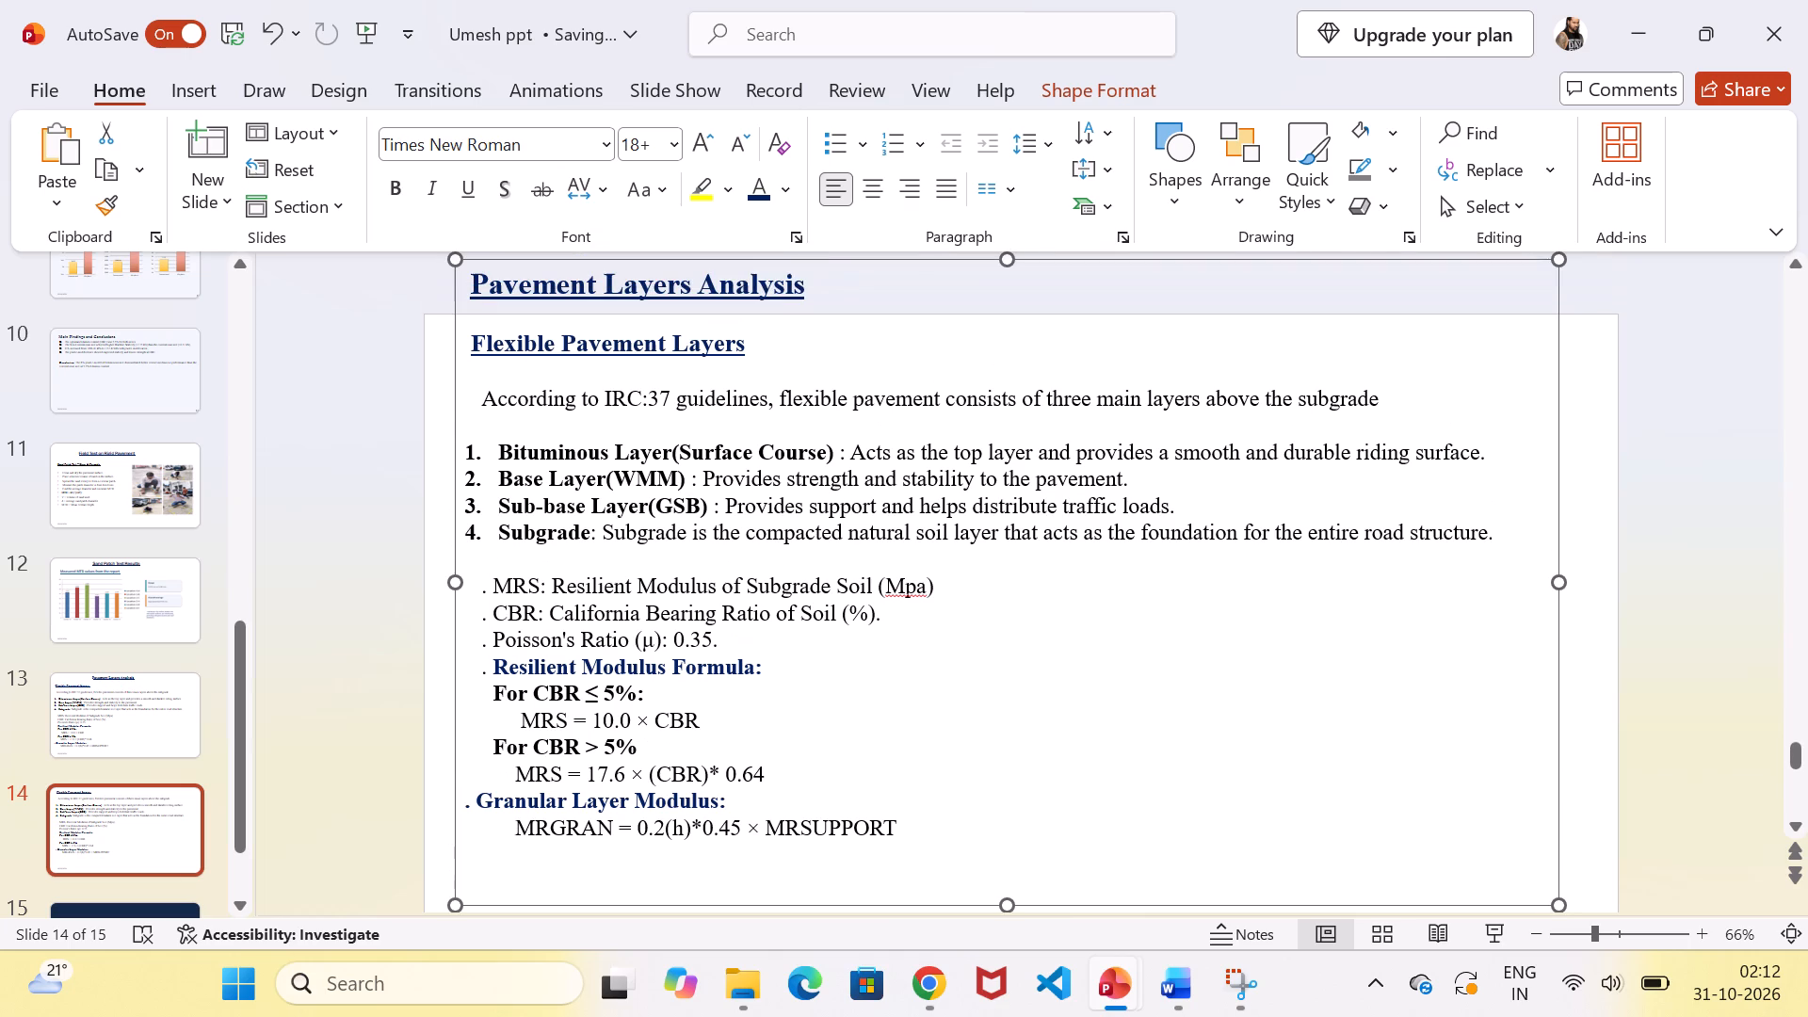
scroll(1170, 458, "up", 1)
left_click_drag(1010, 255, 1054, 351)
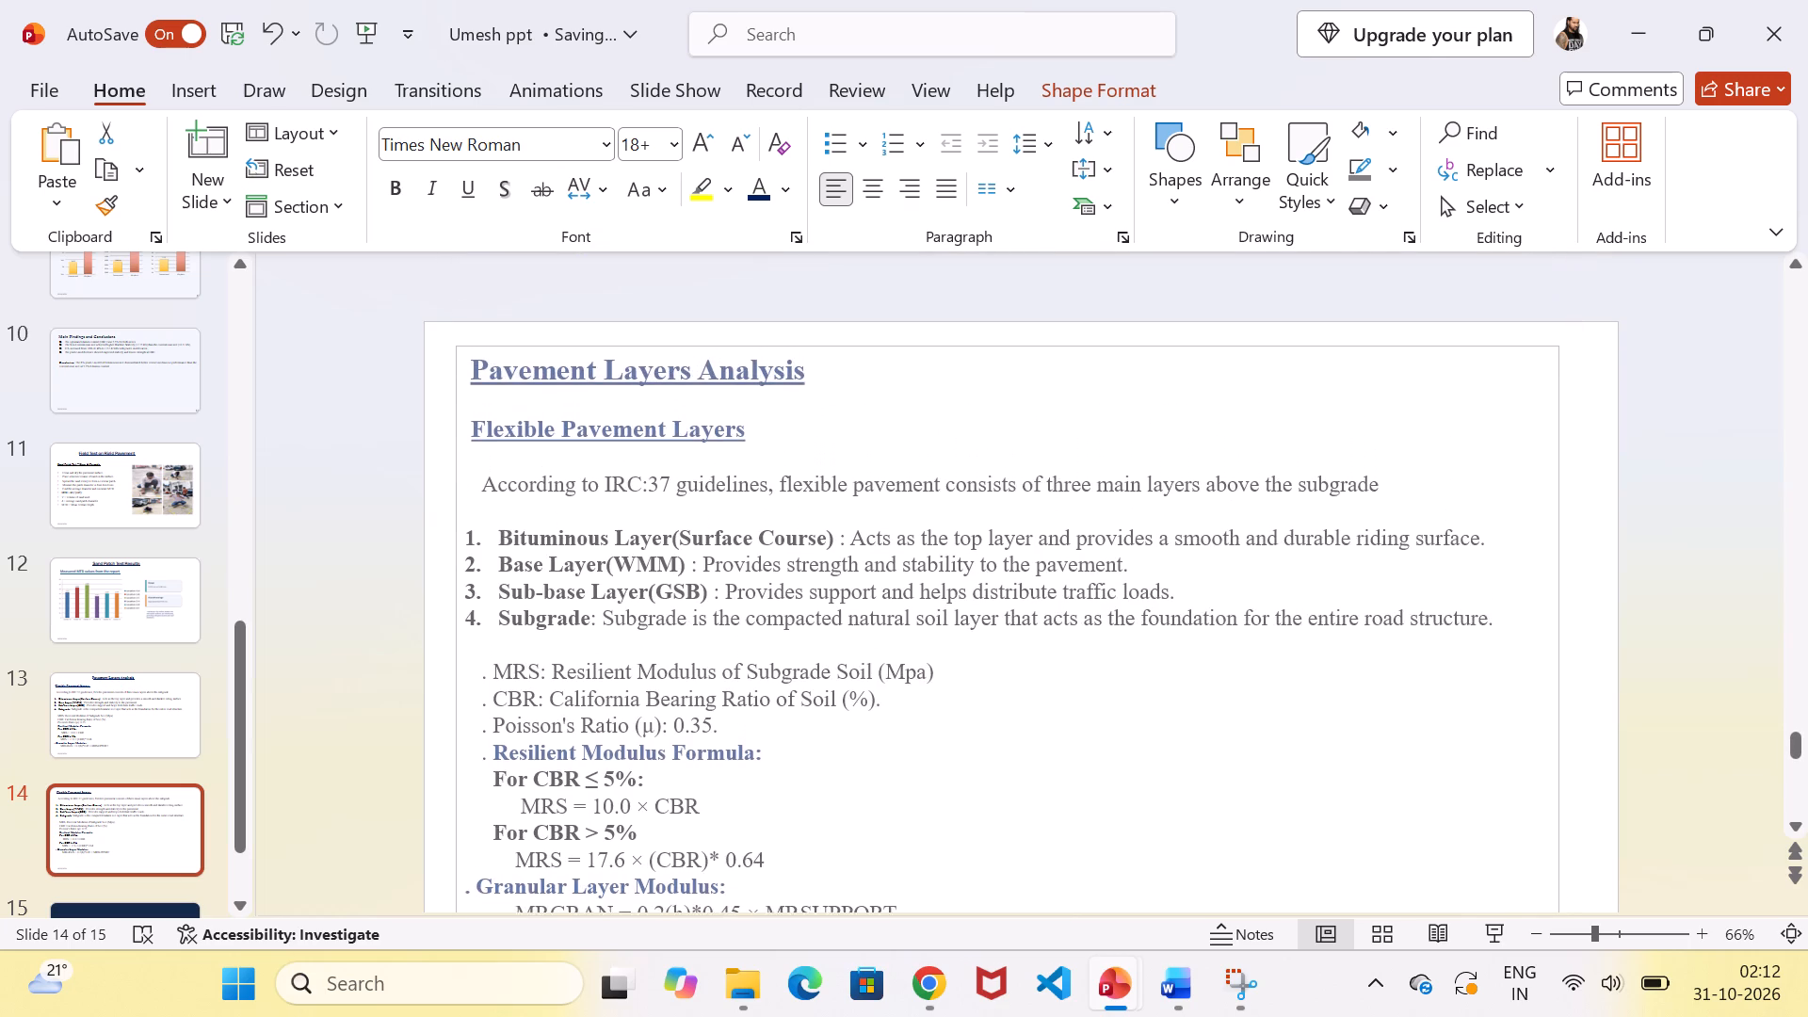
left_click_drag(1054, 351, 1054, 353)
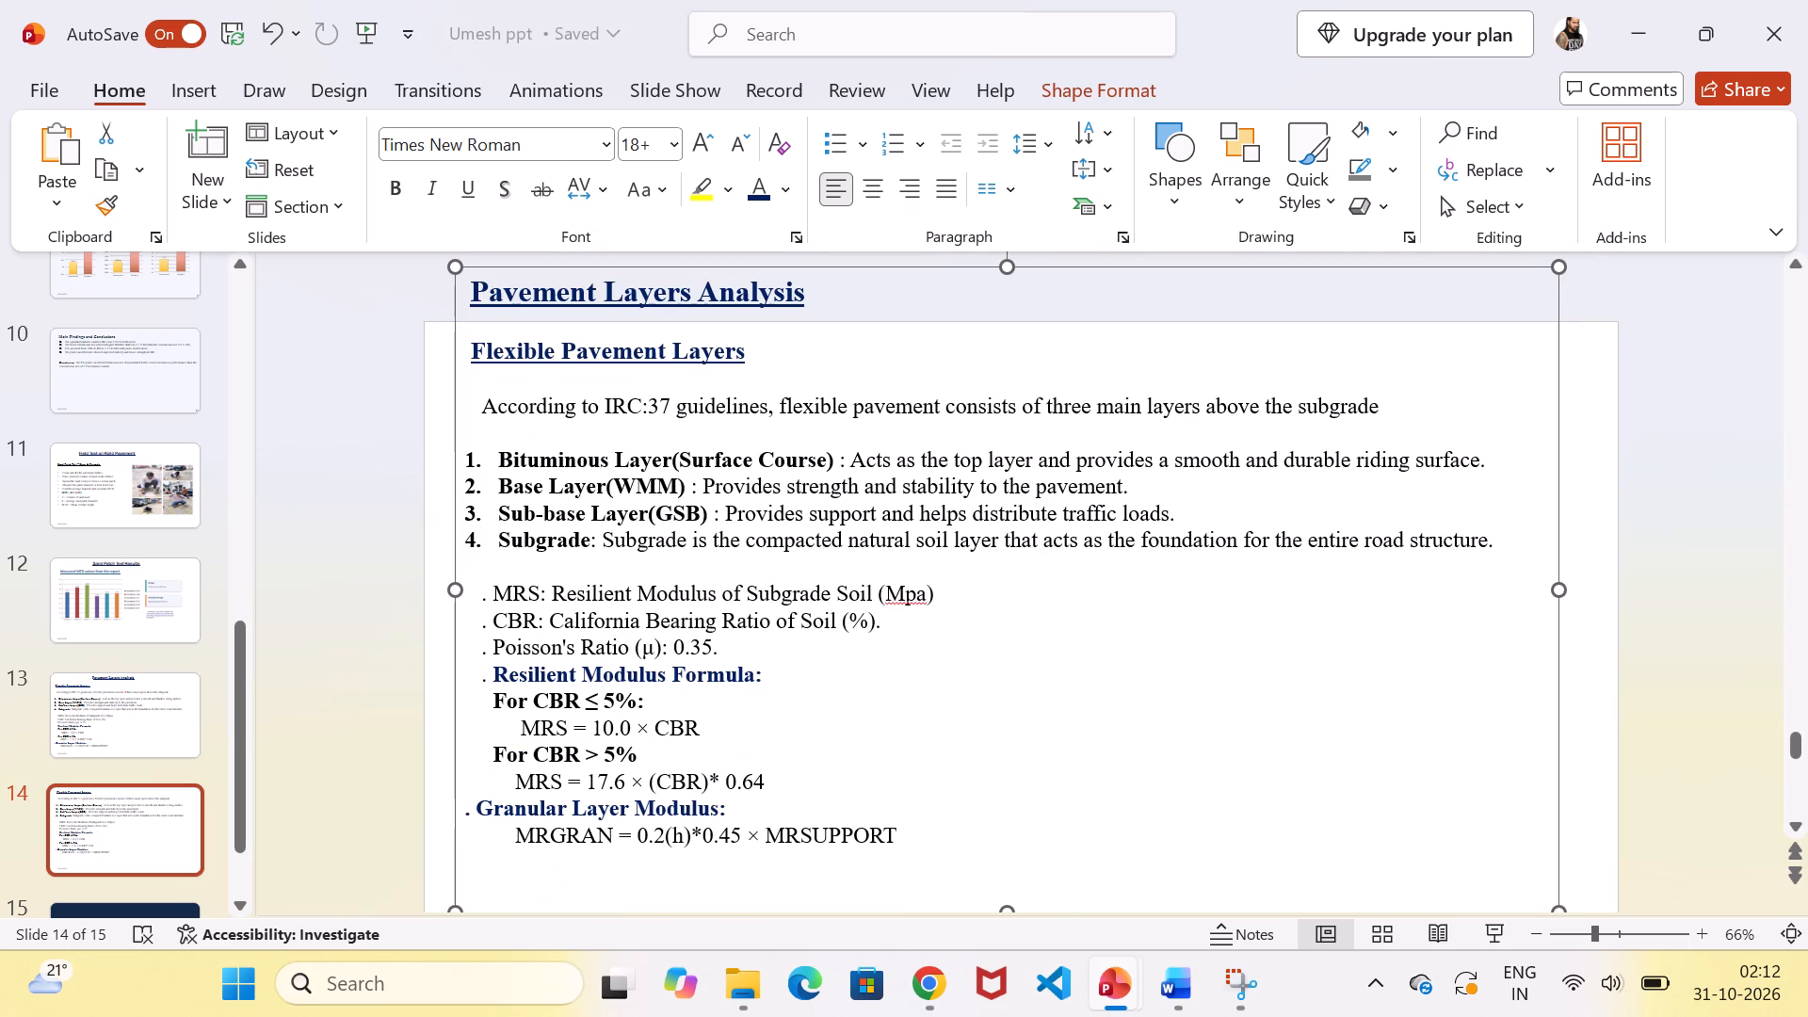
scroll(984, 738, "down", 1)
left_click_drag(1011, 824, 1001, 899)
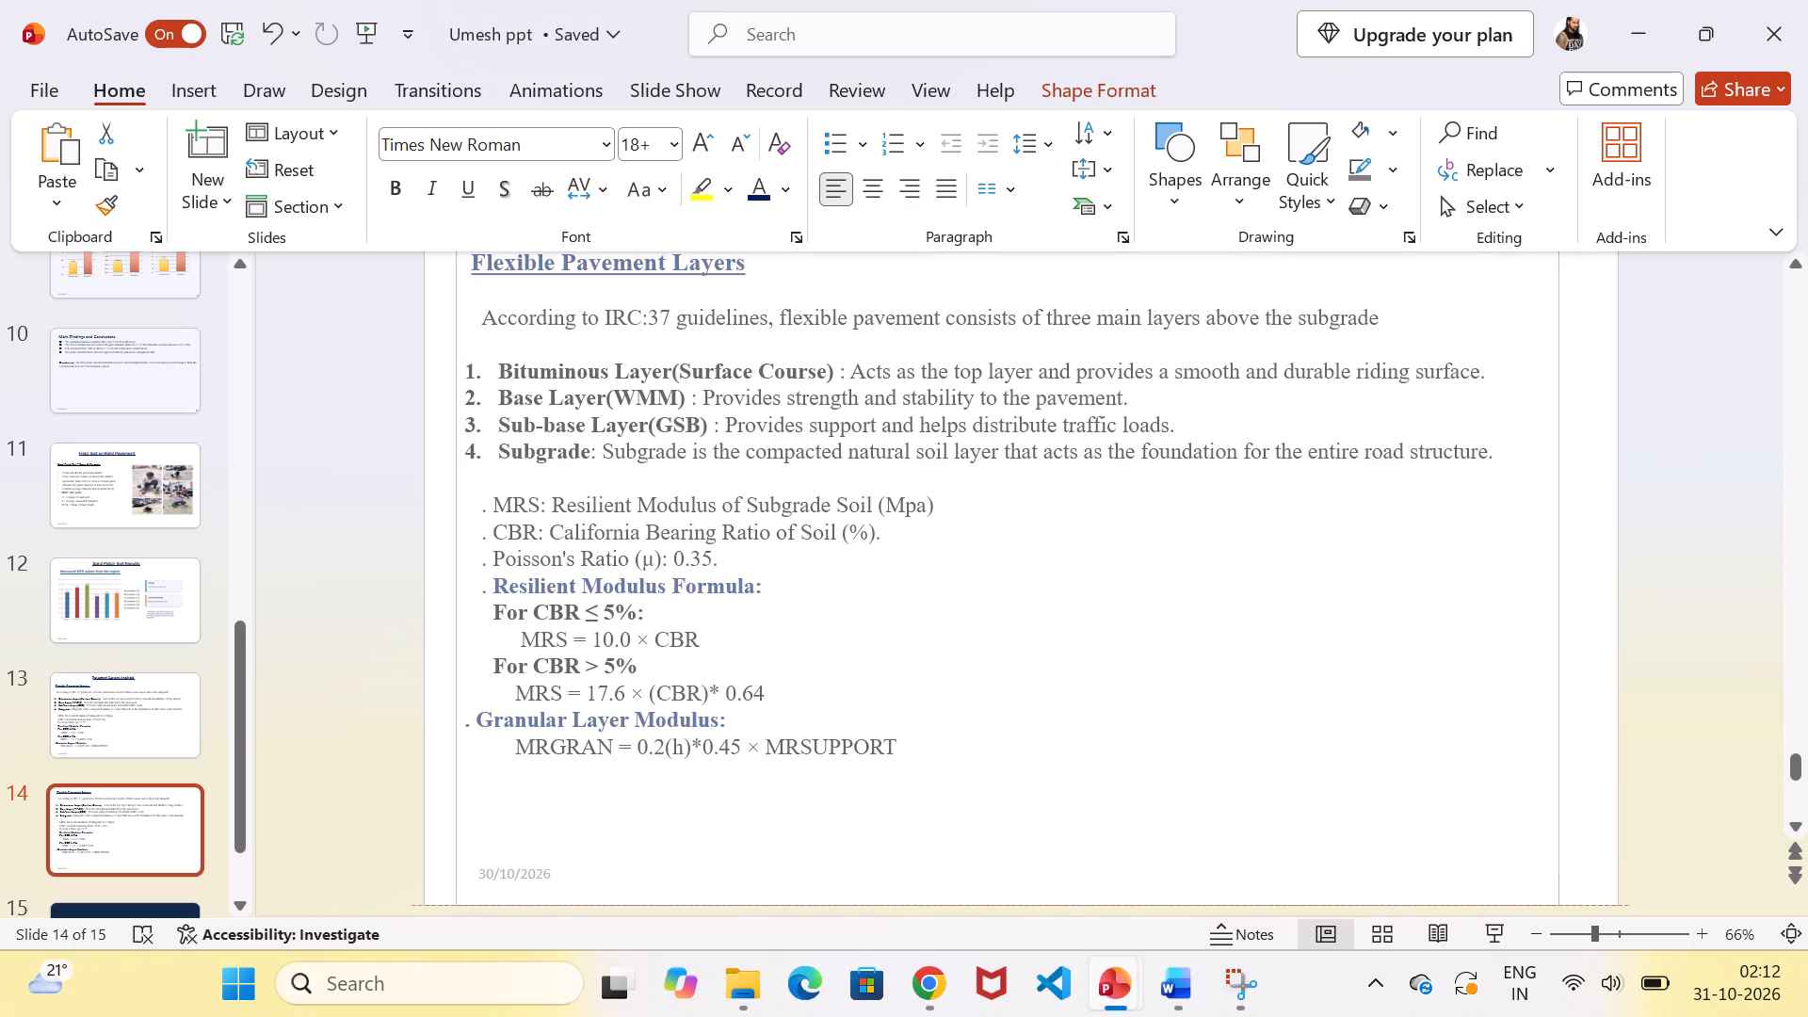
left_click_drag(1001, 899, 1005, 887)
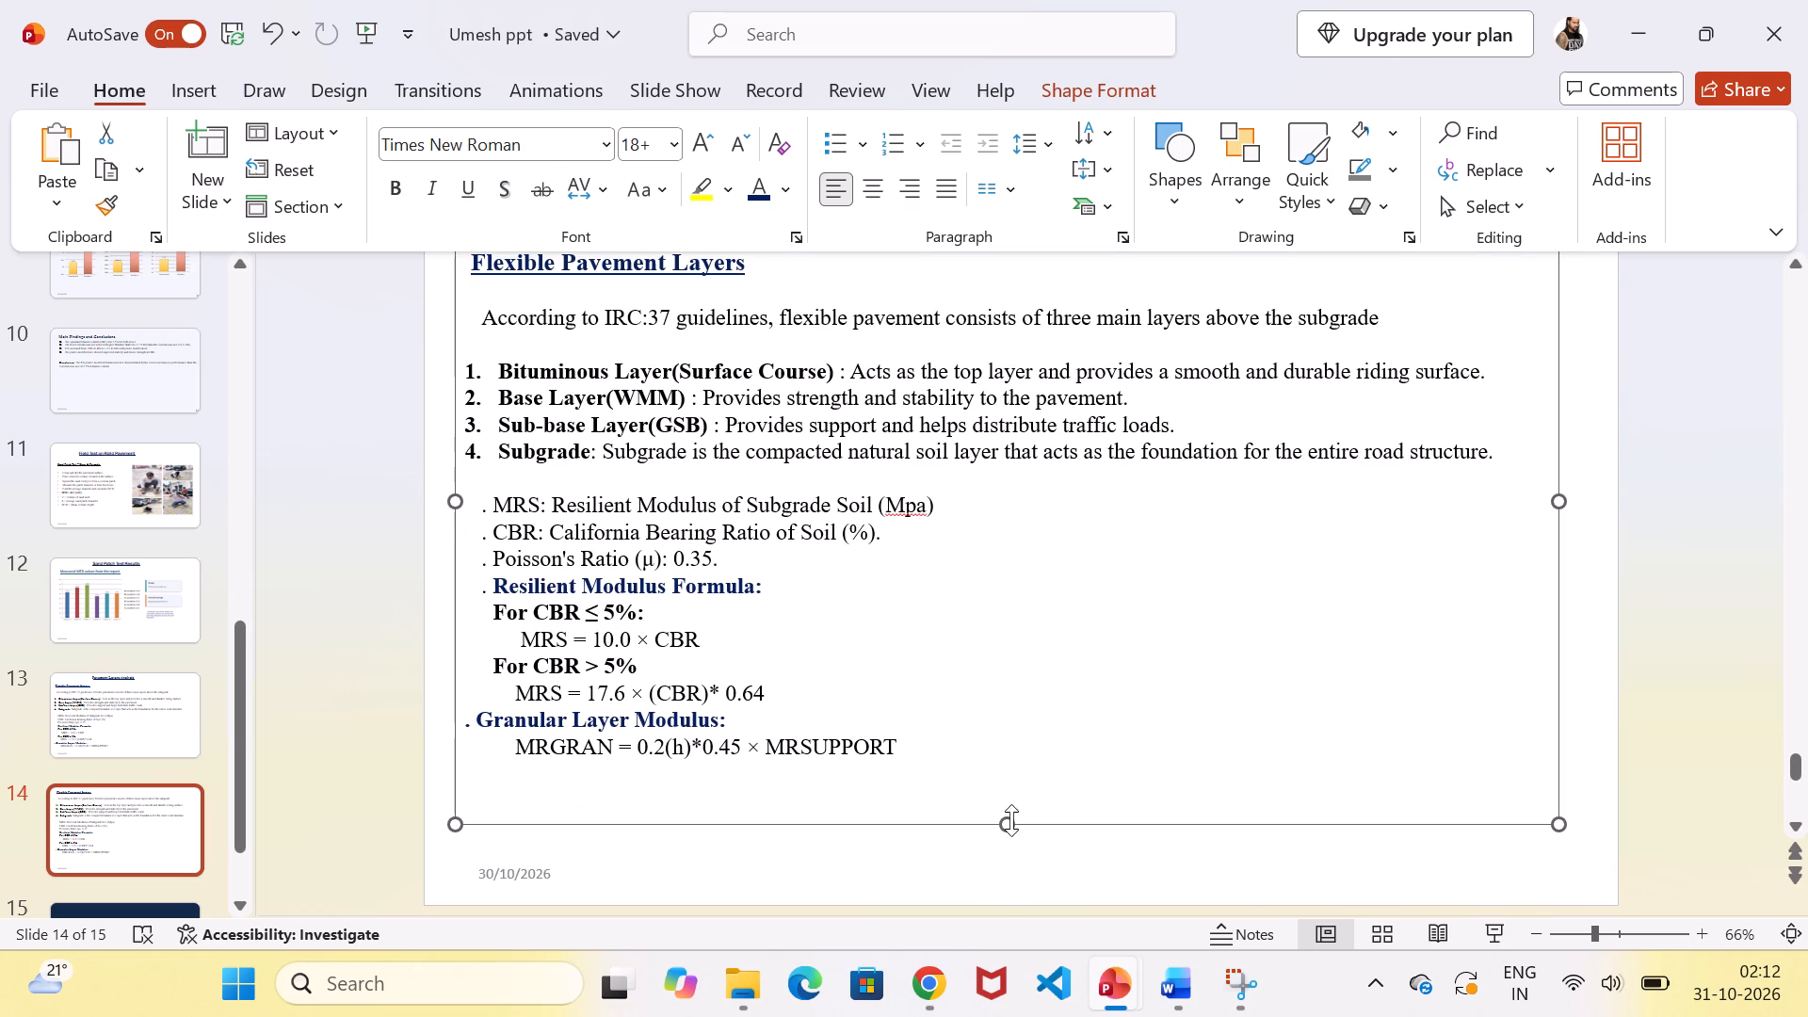
Insert three blank lines above the Pavement Layers Analysis title to bring it down onto the slide.
scroll(823, 562, "up", 1)
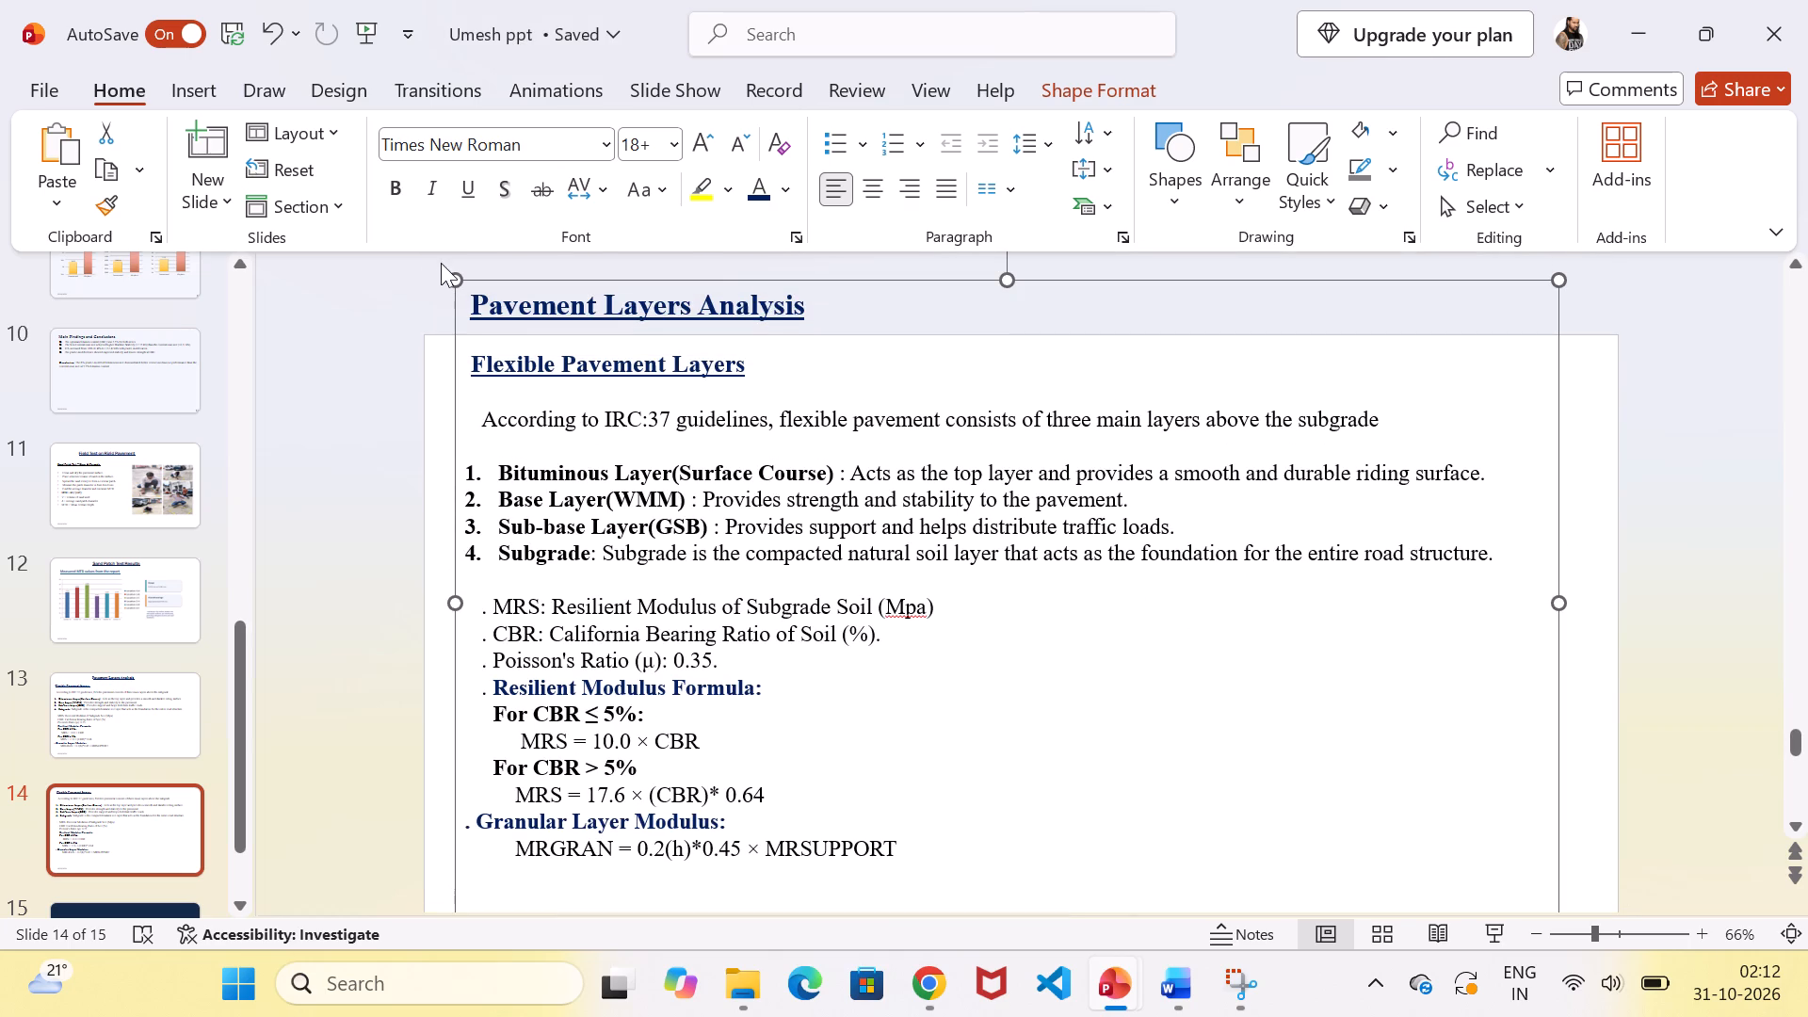
left_click(465, 303)
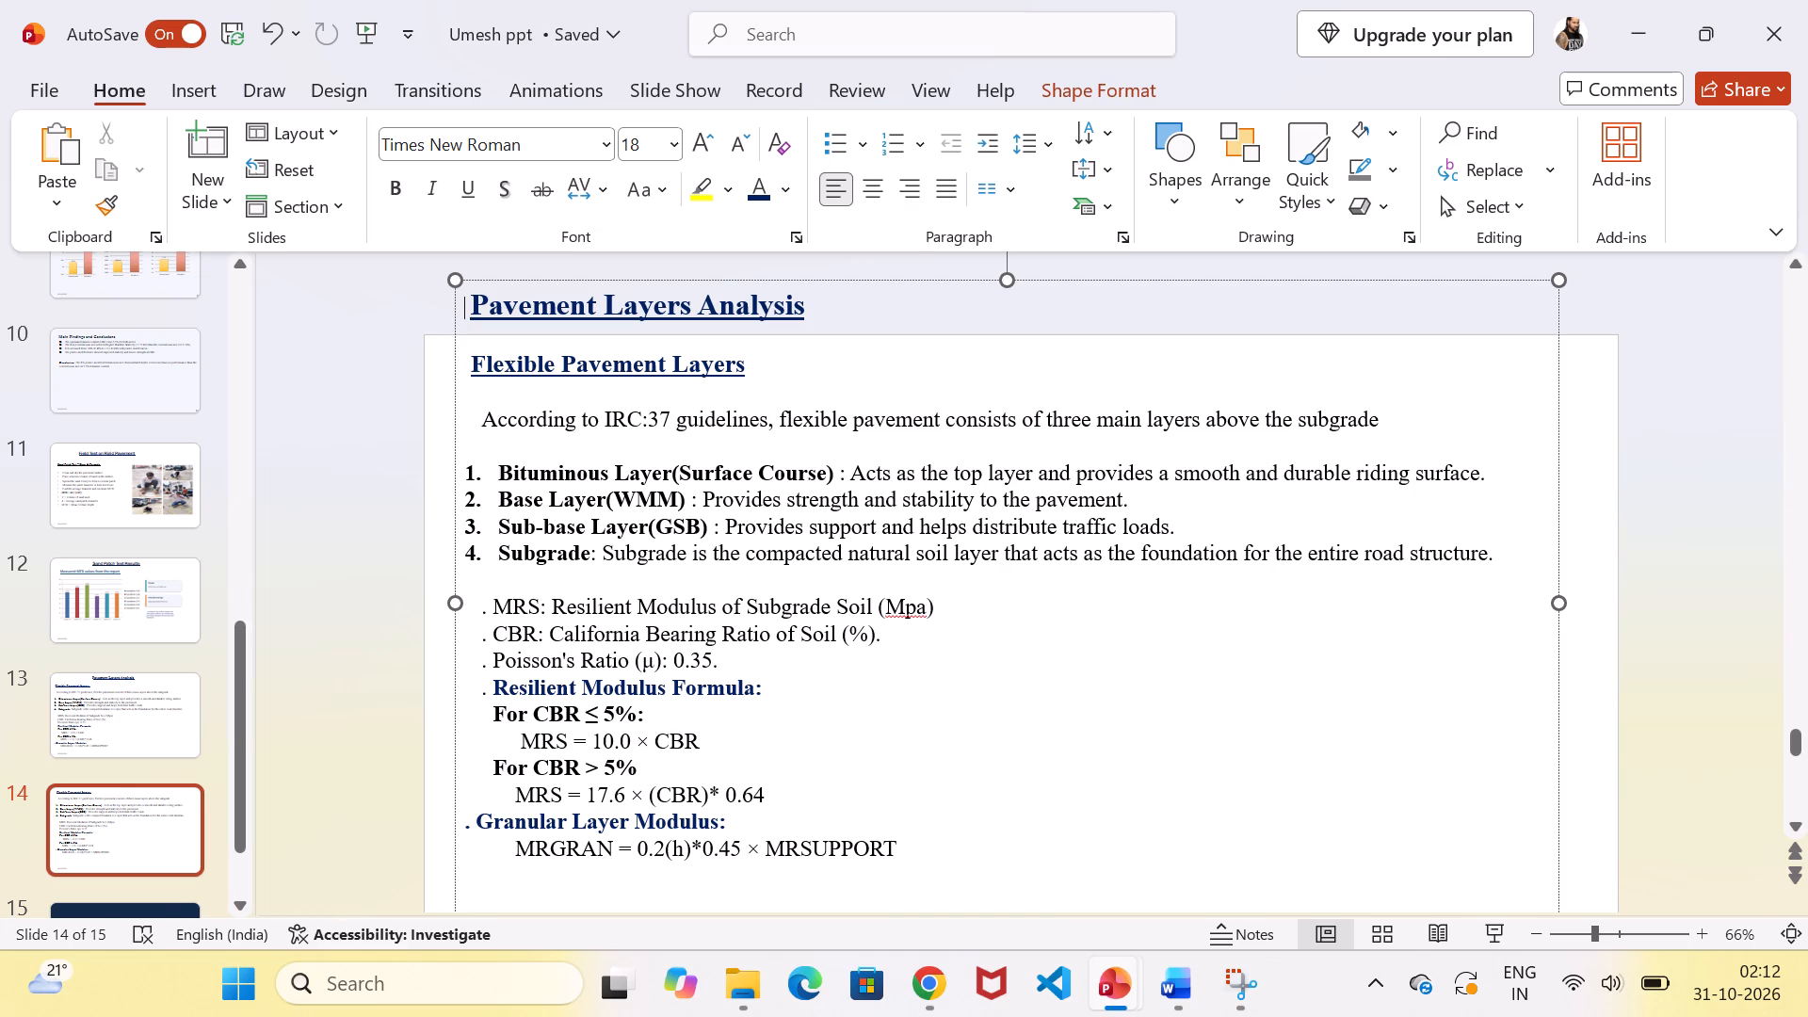
key("BackSpace")
key("Return")
key("Return")
key("Return")
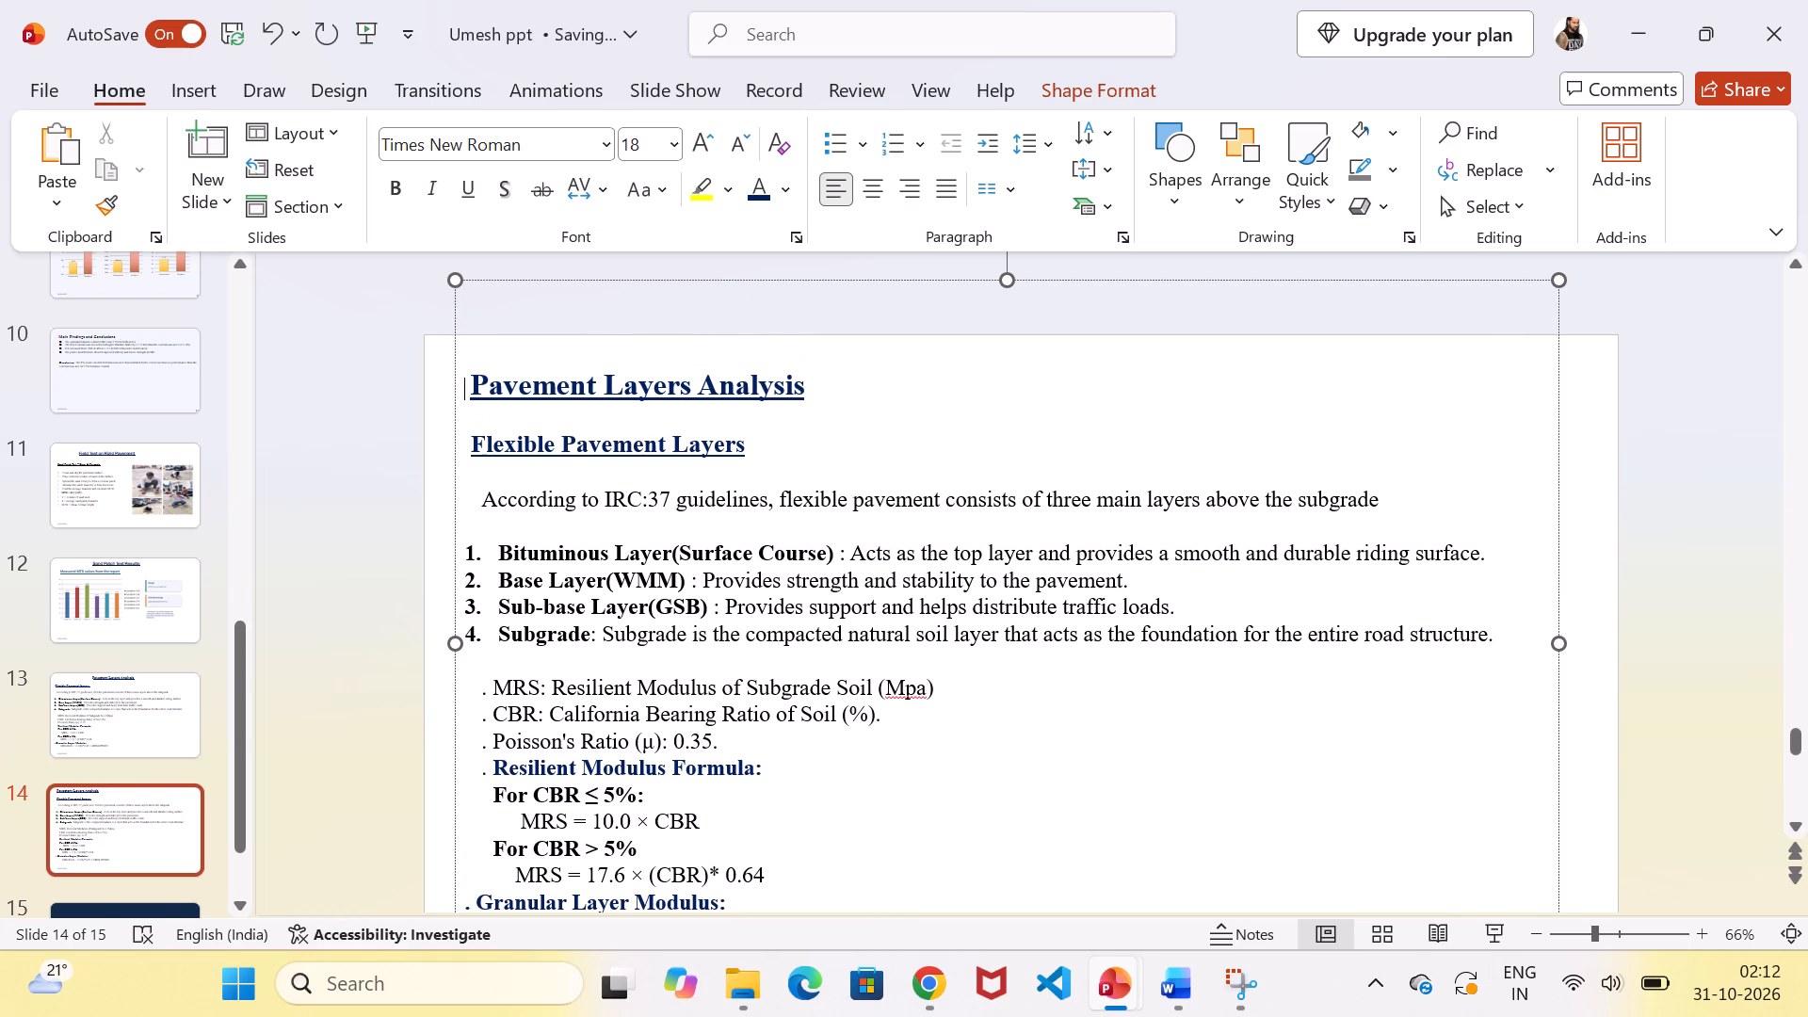
Indent the Pavement Layers Analysis title with leading spaces until it sits roughly centred above the text.
key("space")
key("space")
key("space")
key("space")
key("space")
key("space")
key("space")
key("space")
key("space")
key("space")
key("space")
key("space")
key("space")
key("space")
key("space")
key("space")
key("space")
key("space")
key("space")
key("space")
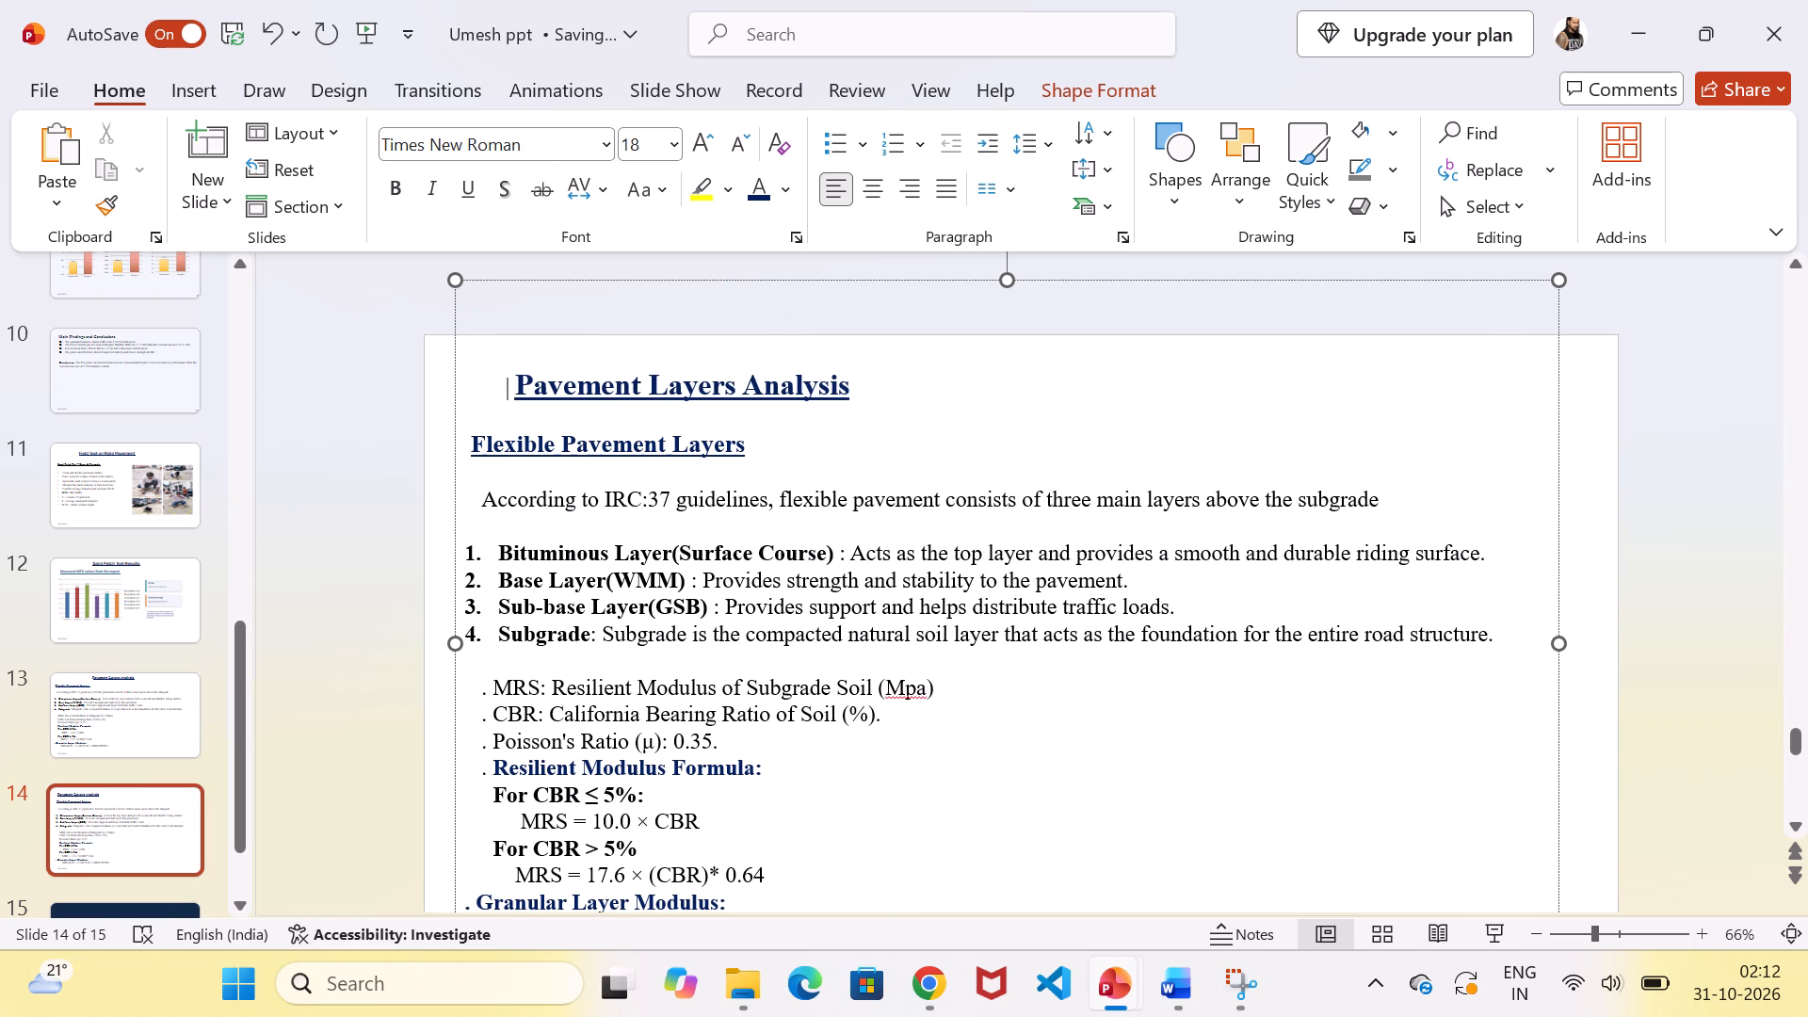
key("space")
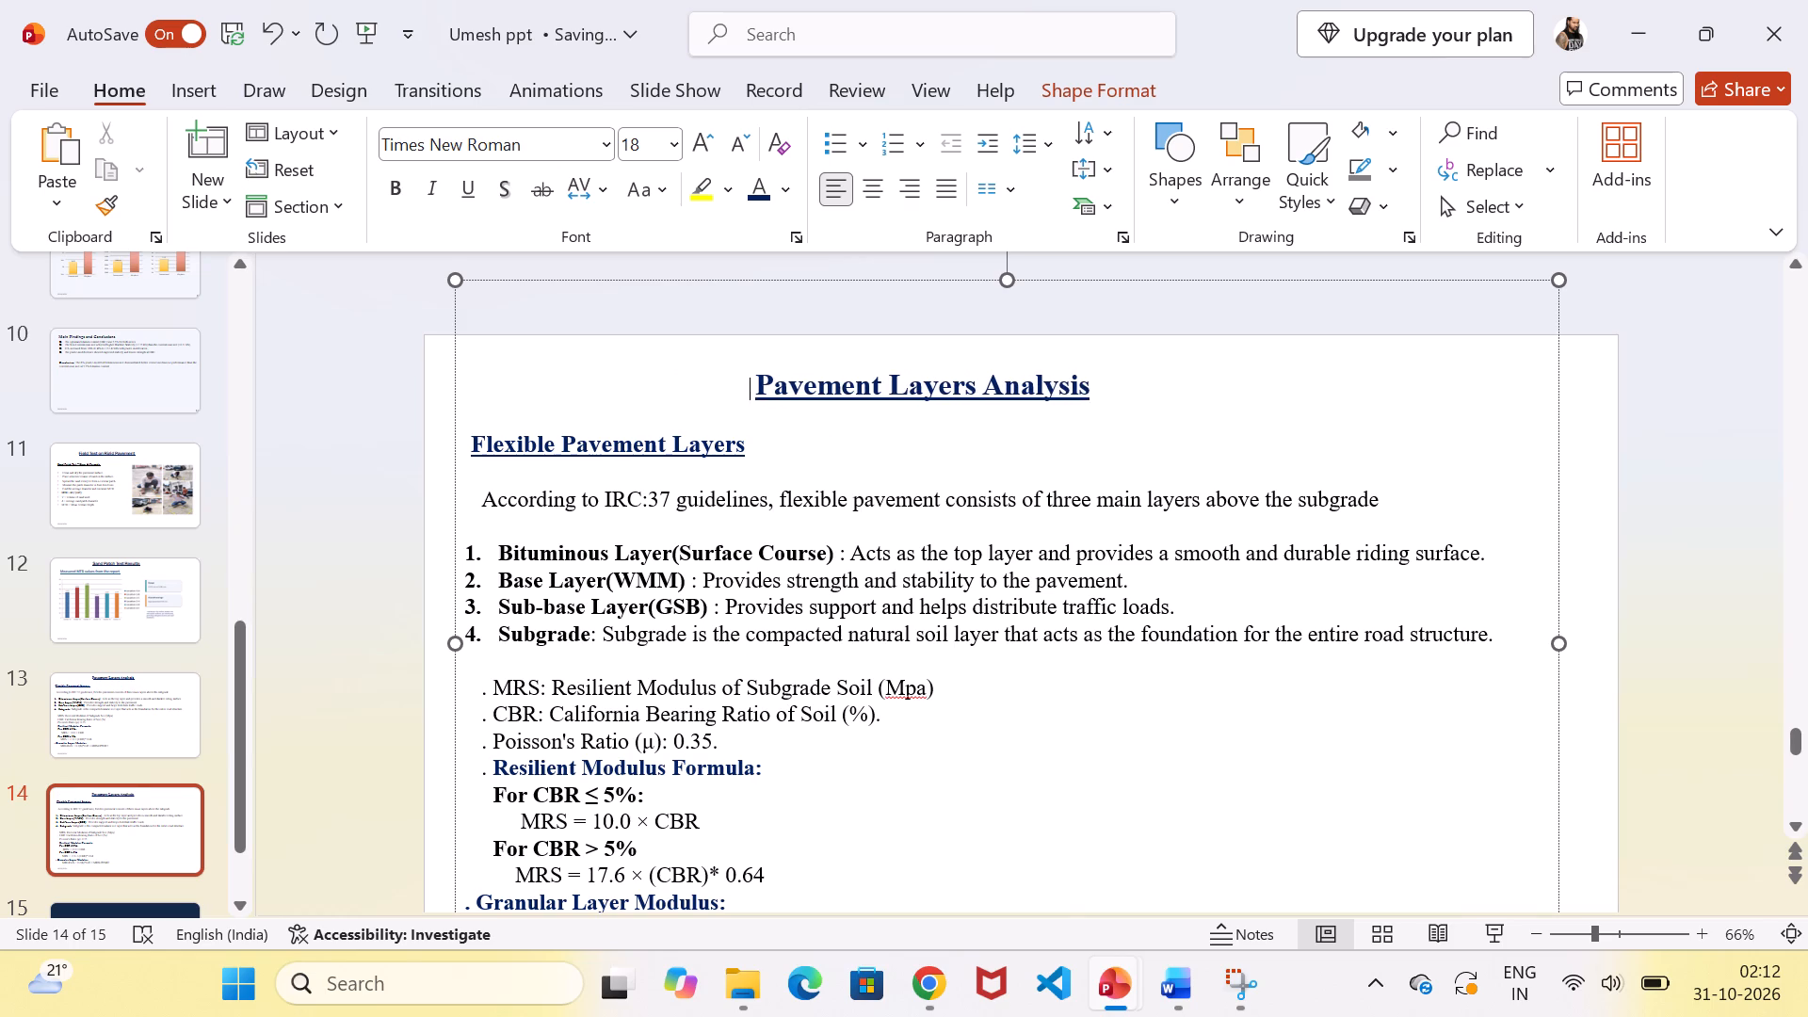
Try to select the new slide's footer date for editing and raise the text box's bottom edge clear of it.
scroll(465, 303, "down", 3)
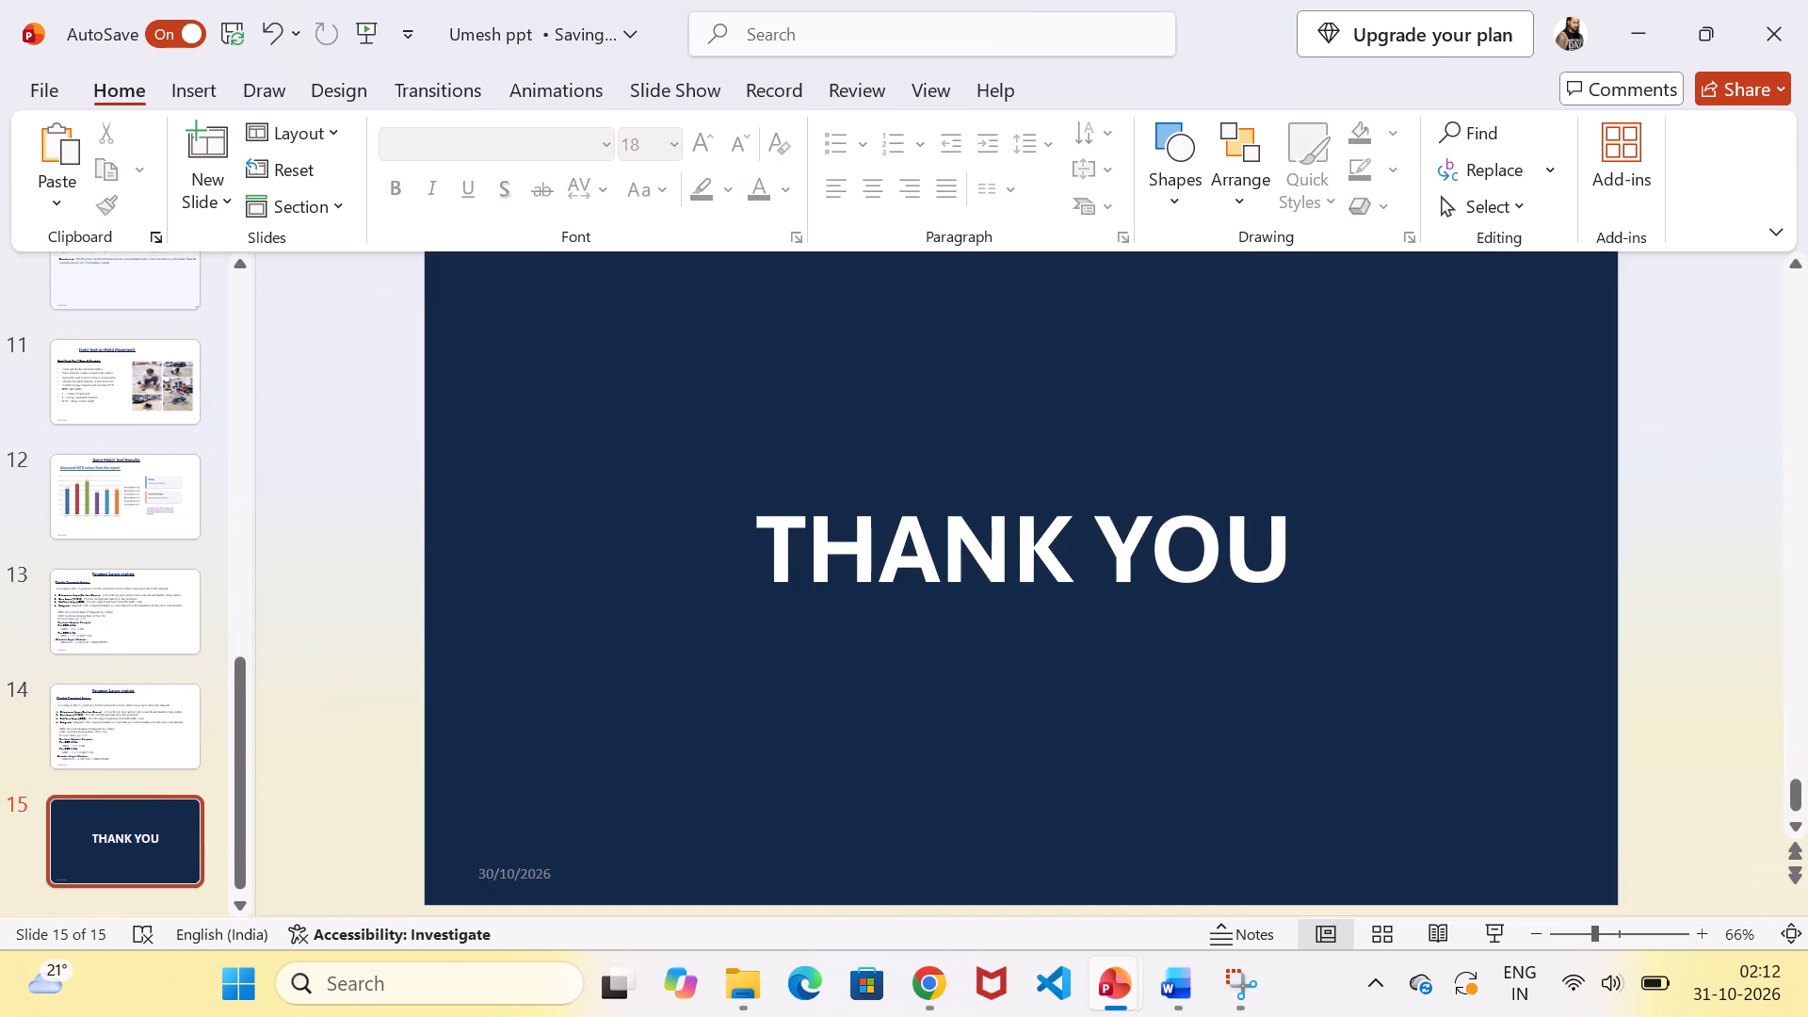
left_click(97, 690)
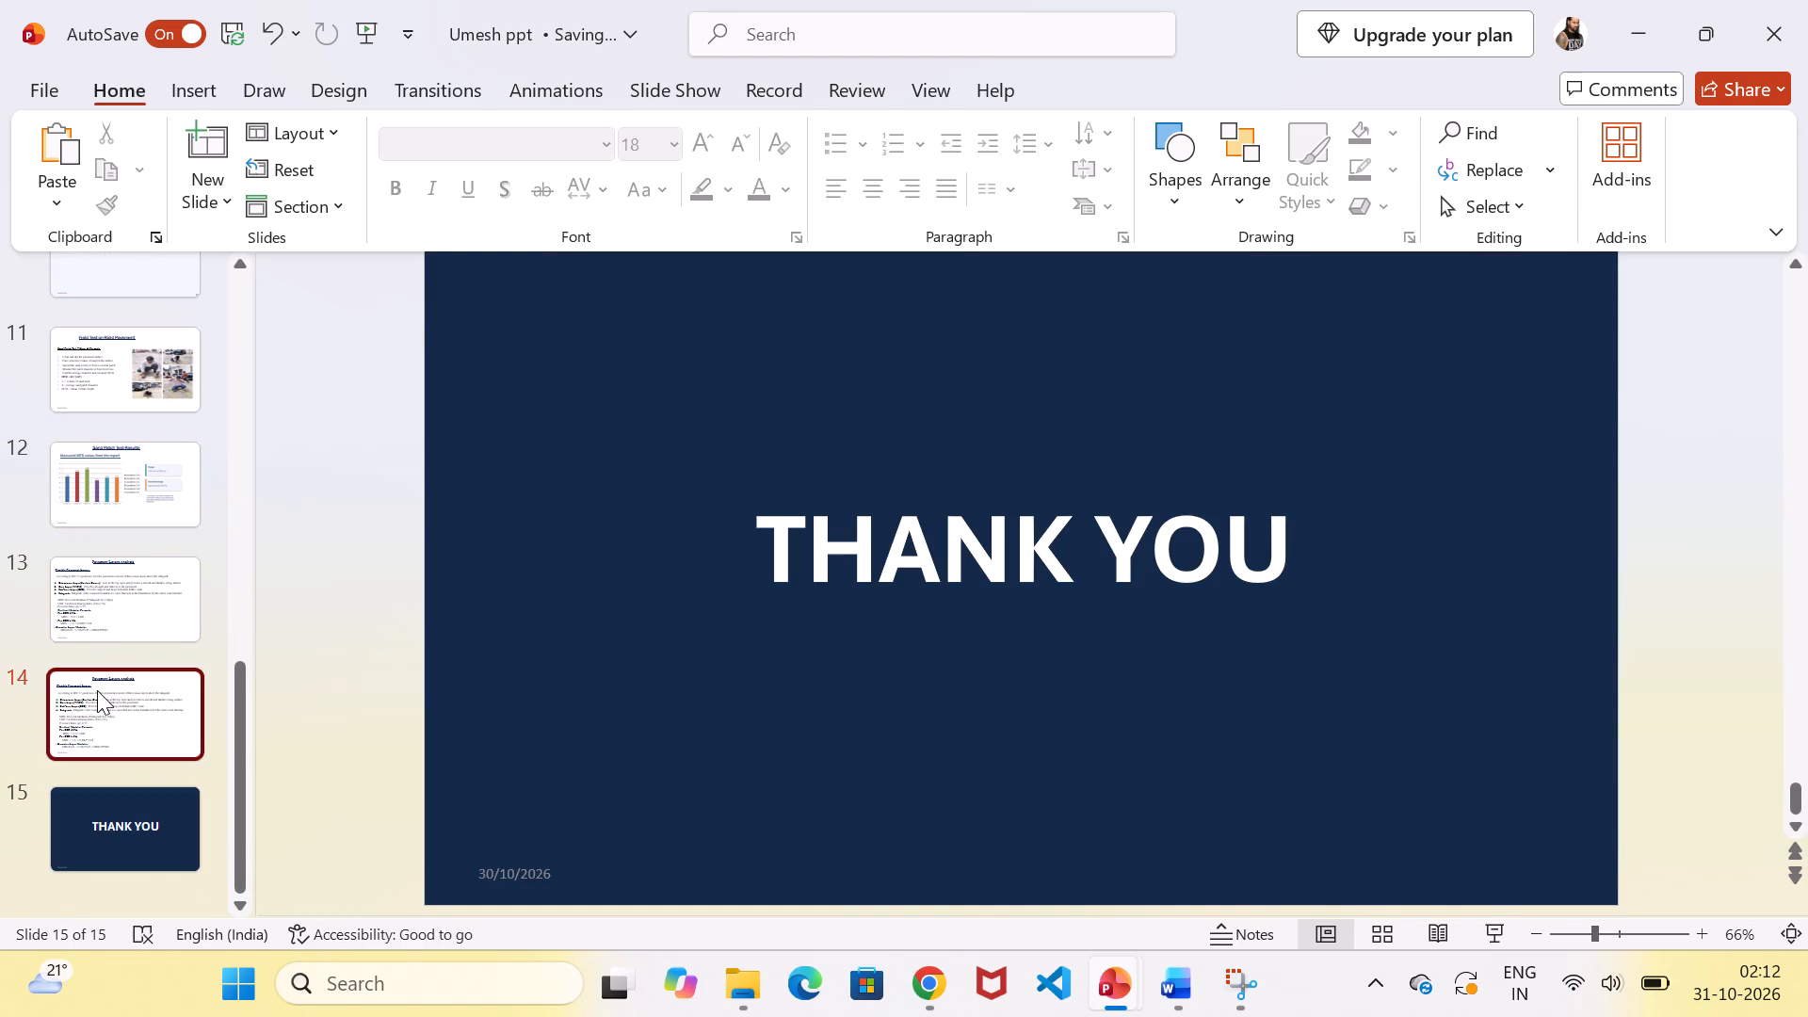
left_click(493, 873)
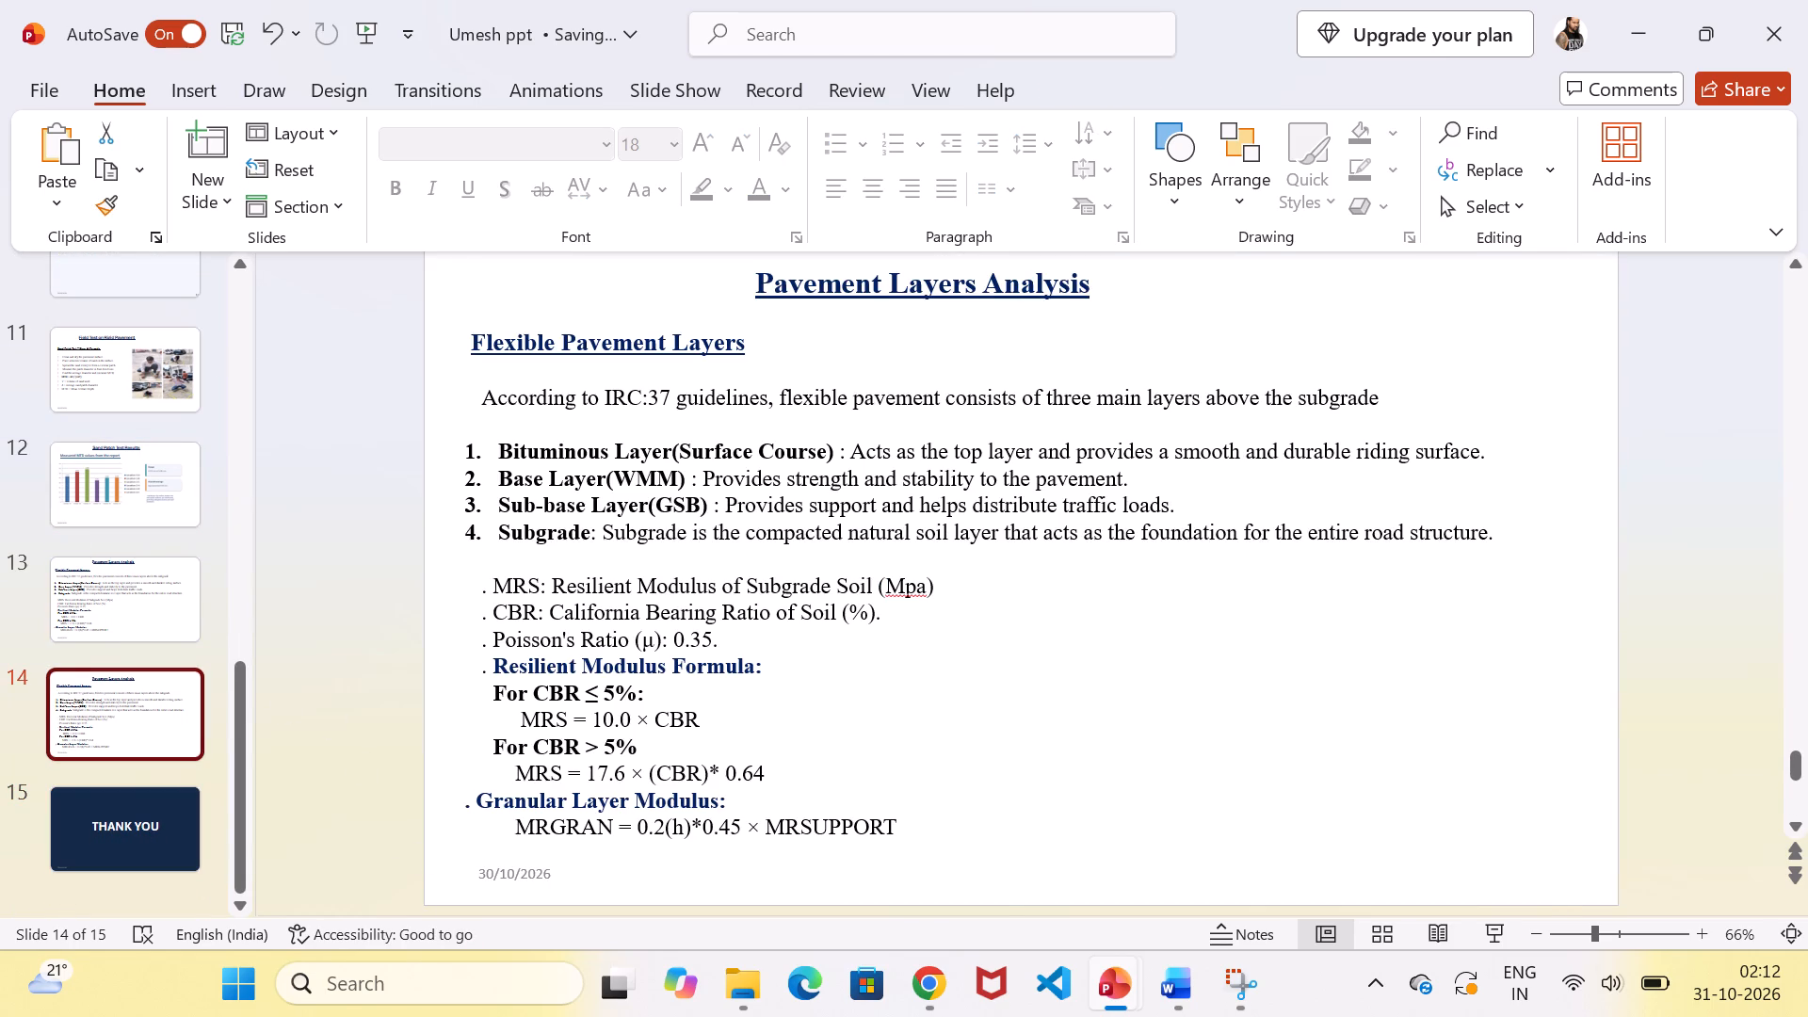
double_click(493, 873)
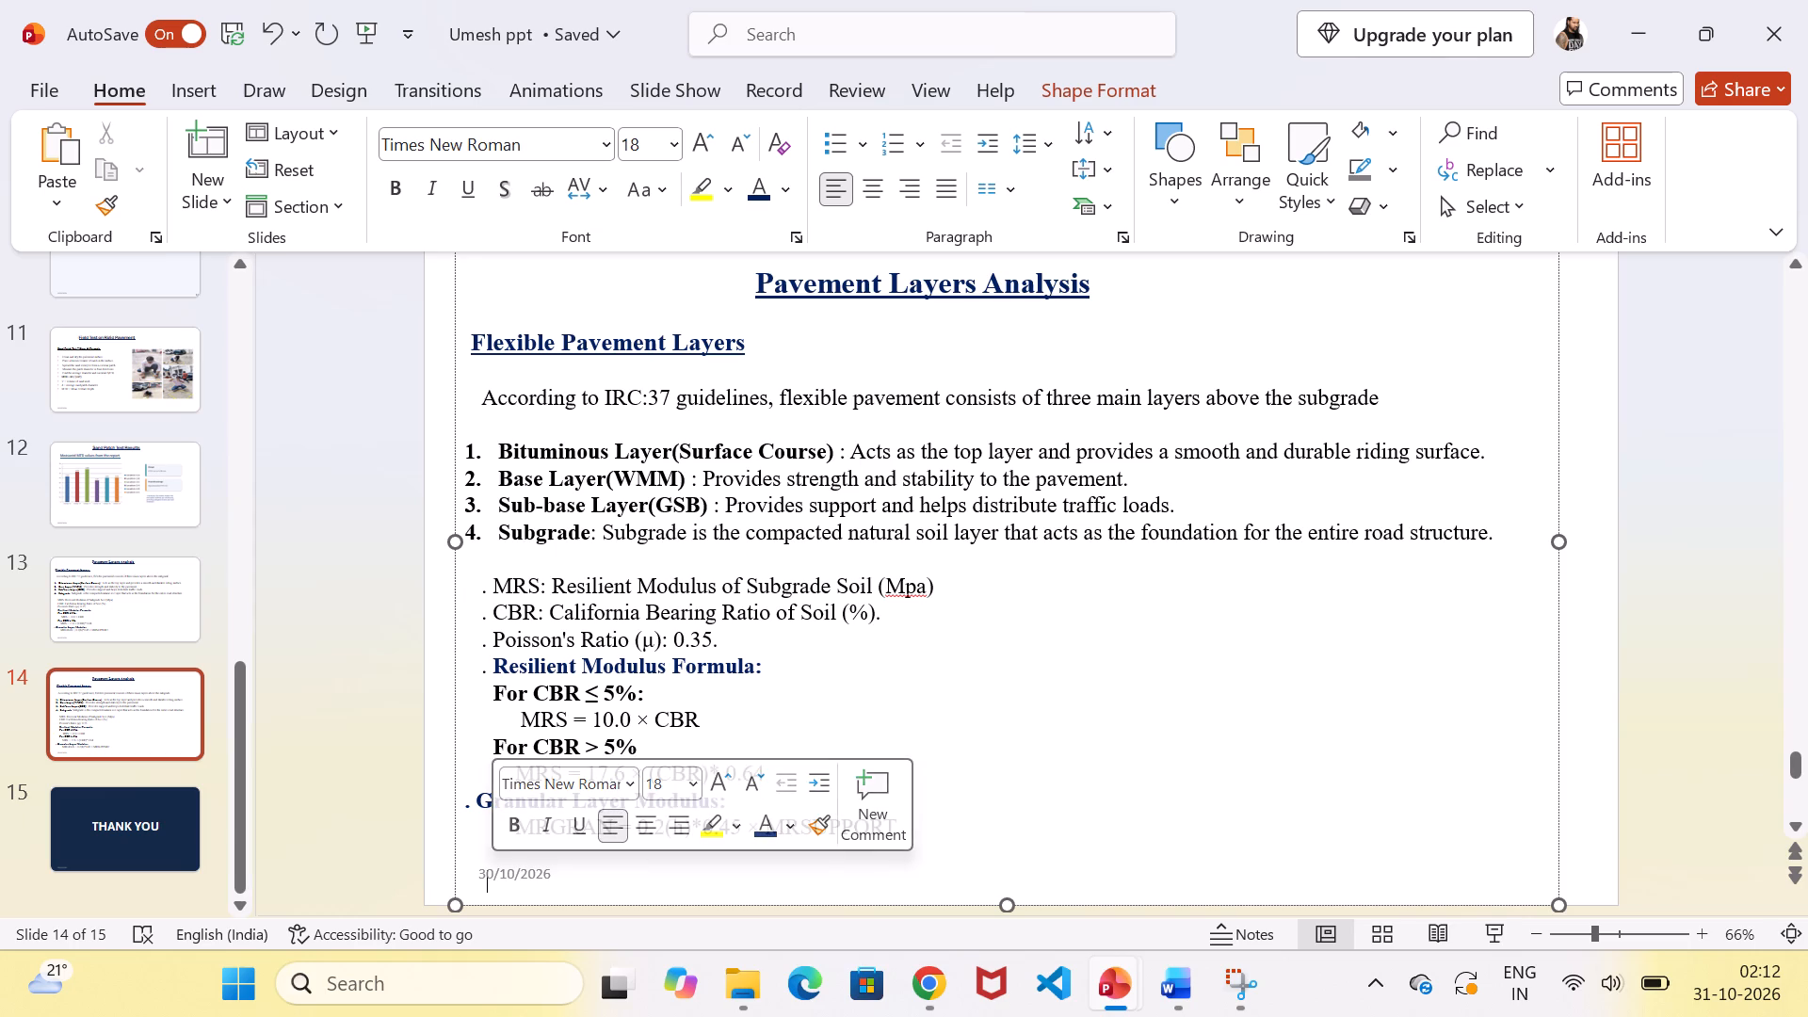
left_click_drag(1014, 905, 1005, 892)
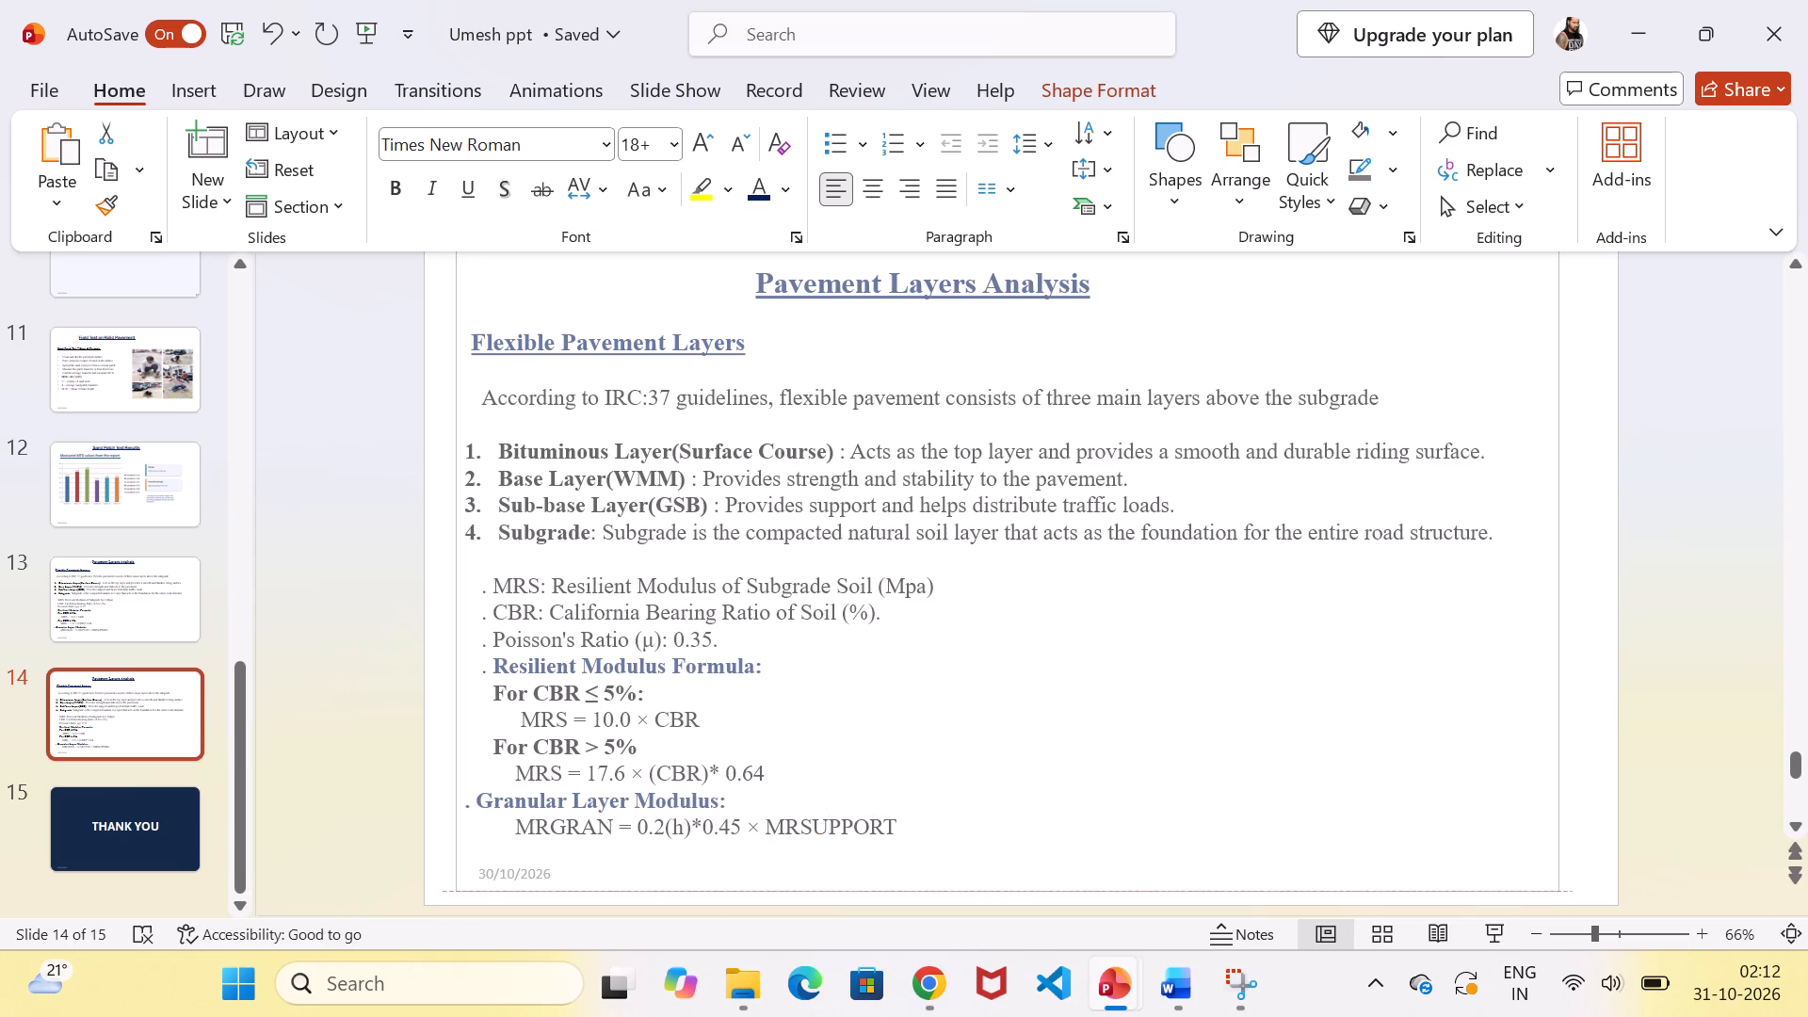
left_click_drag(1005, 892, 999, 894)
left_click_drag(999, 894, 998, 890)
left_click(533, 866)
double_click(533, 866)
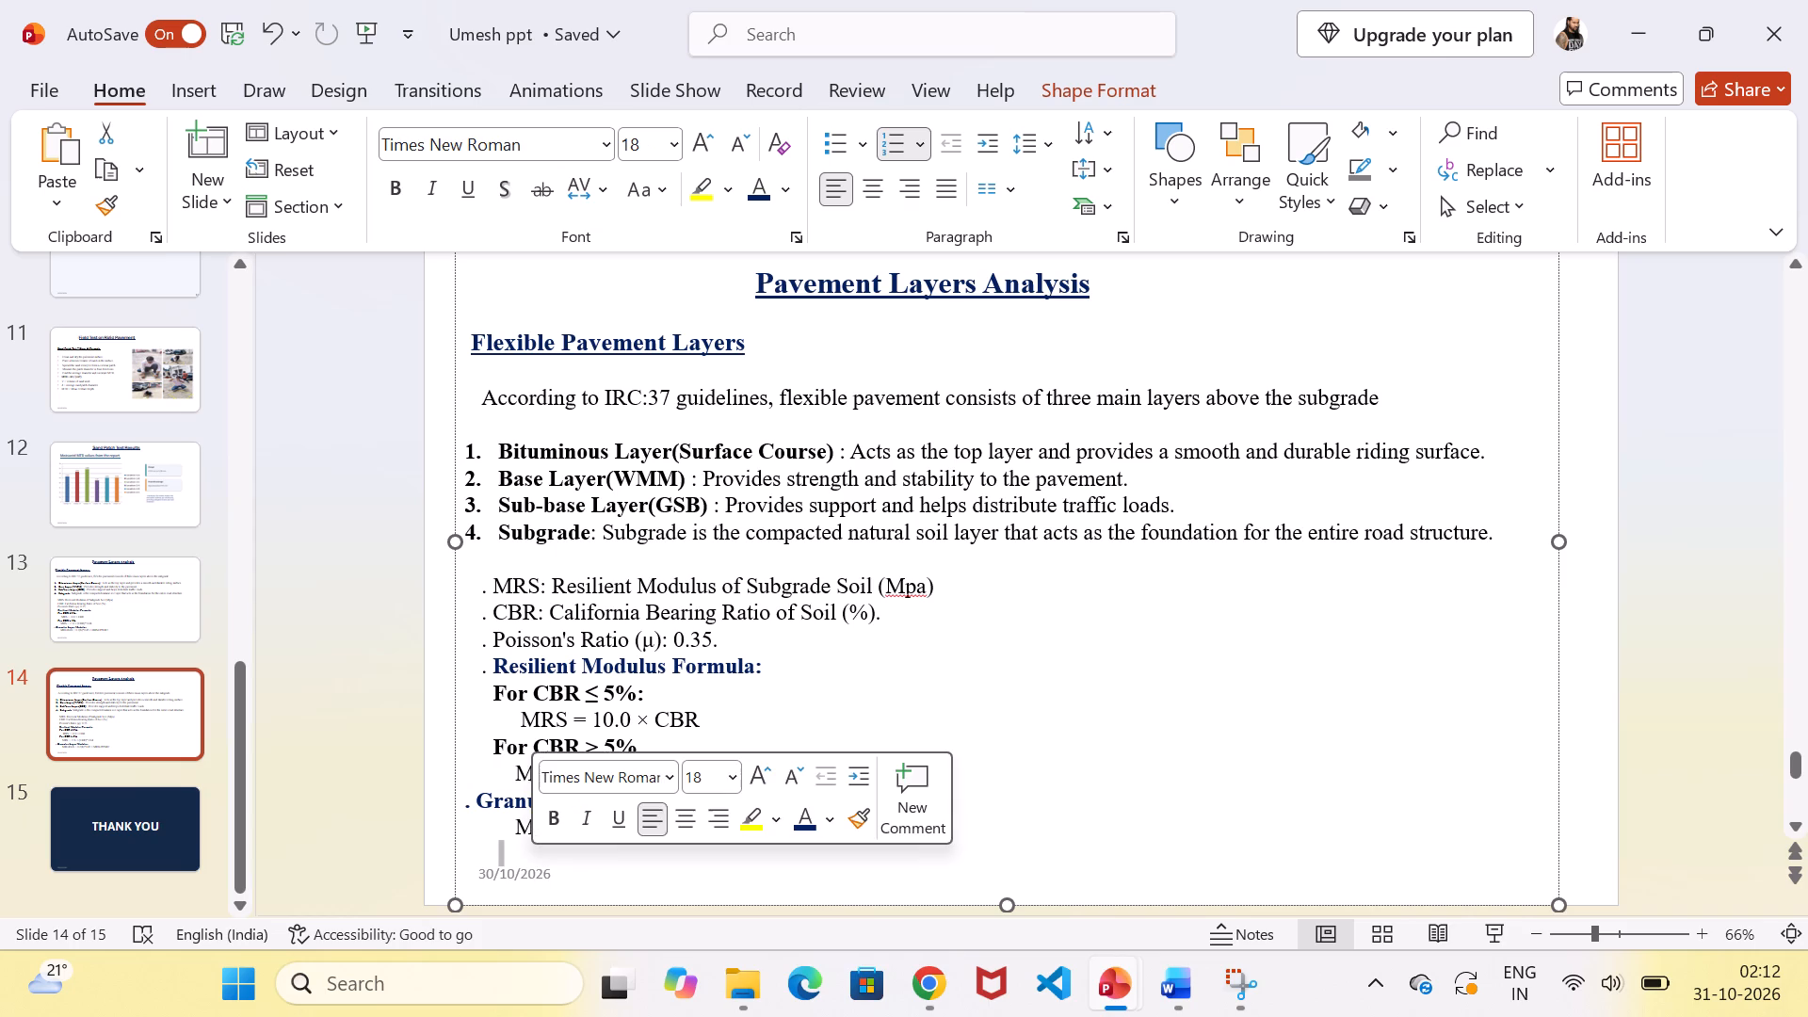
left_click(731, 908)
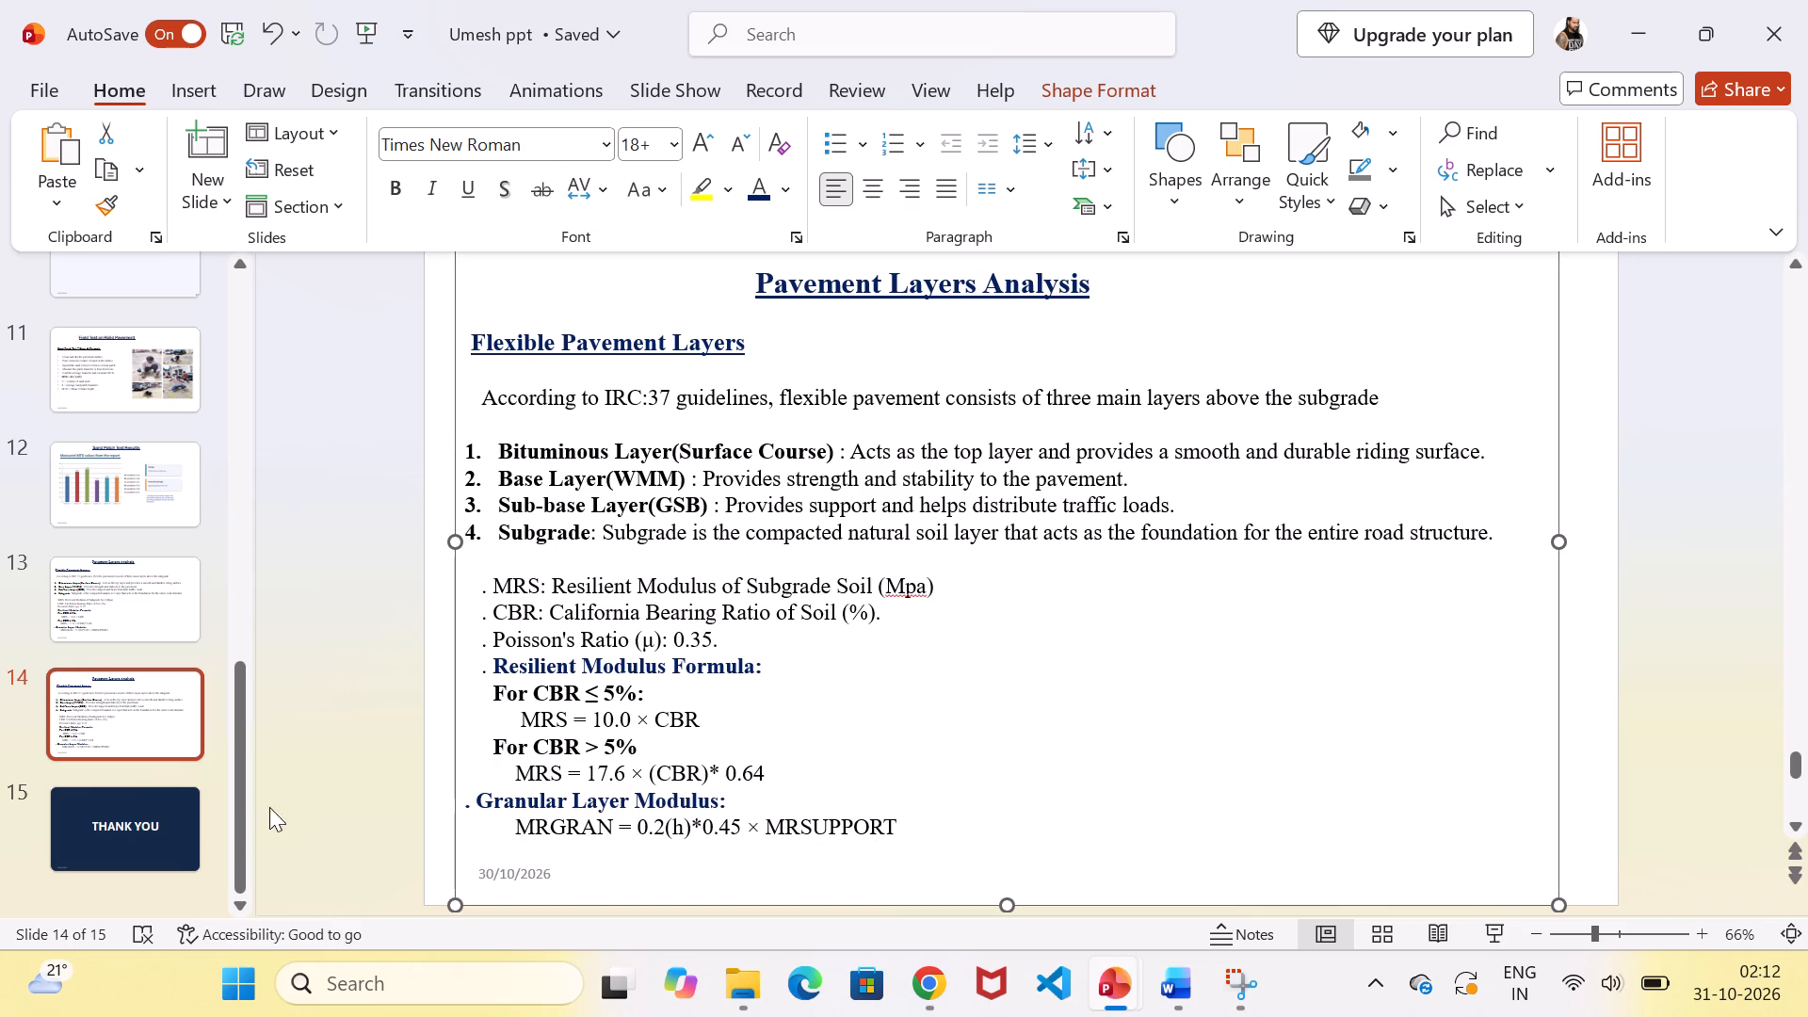
Insert a new blank slide after slide 14, the last Pavement Layers Analysis slide.
left_click(164, 596)
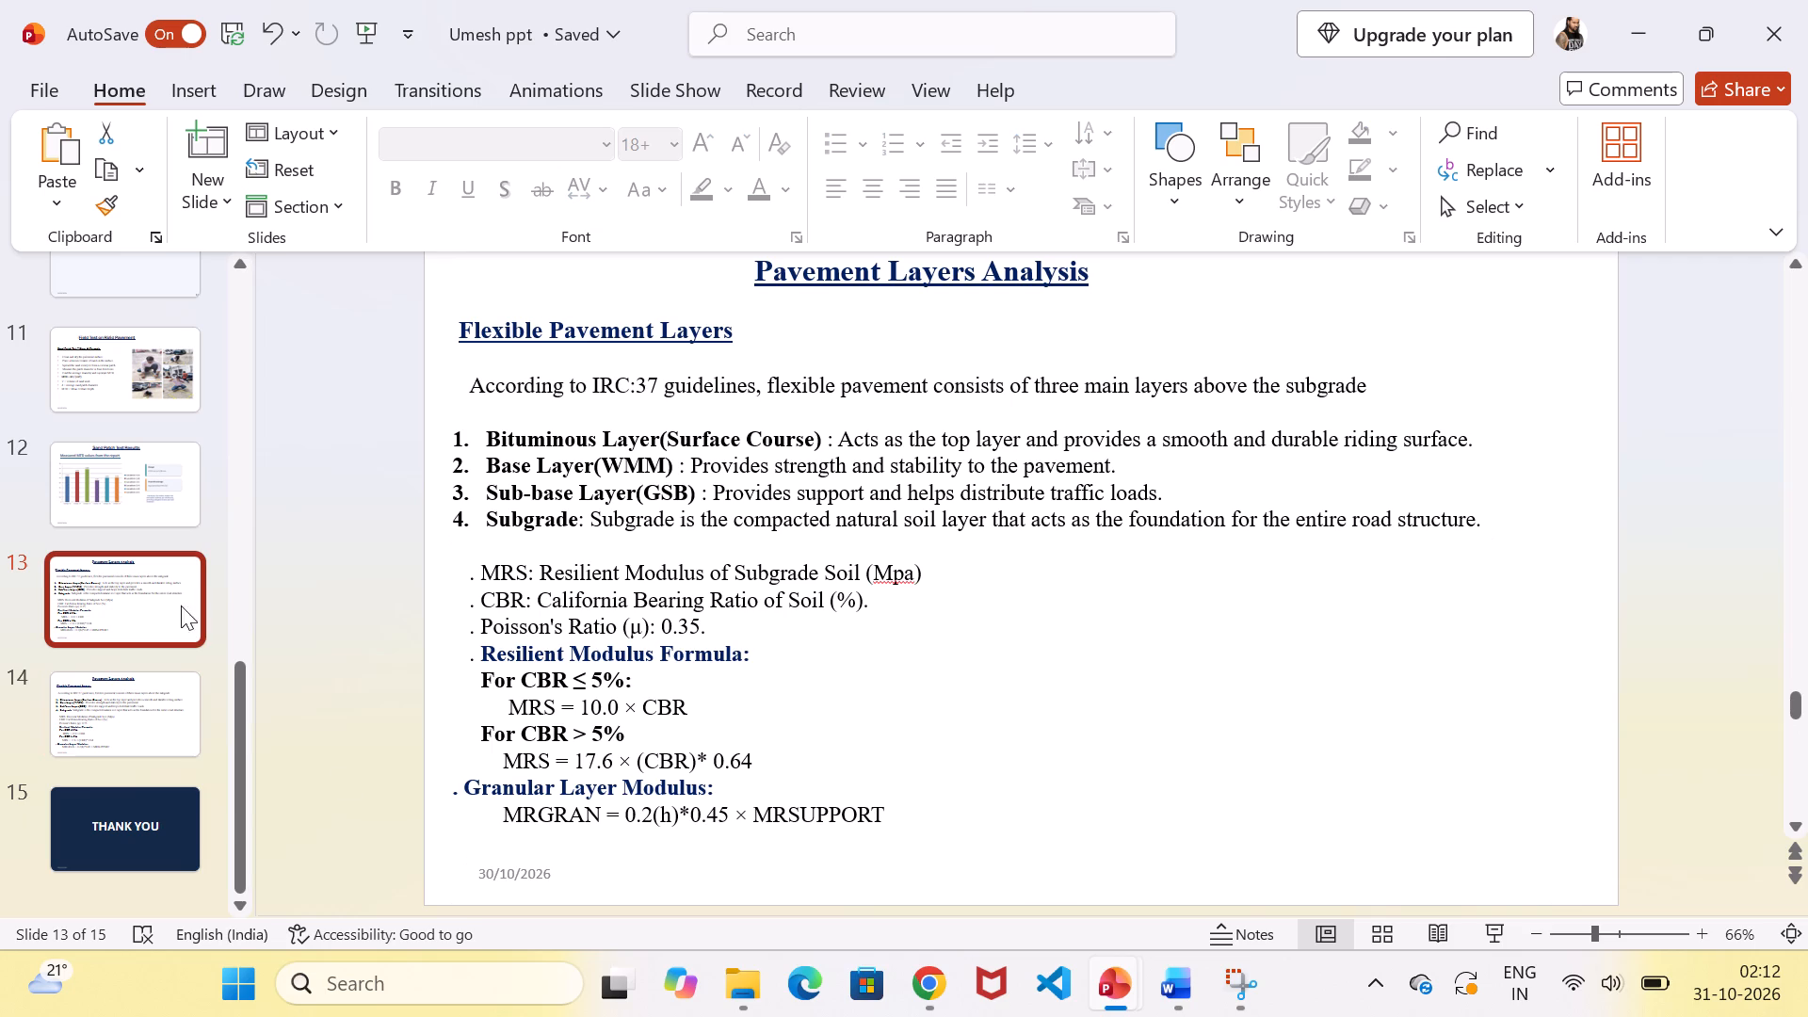
scroll(1048, 692, "up", 1)
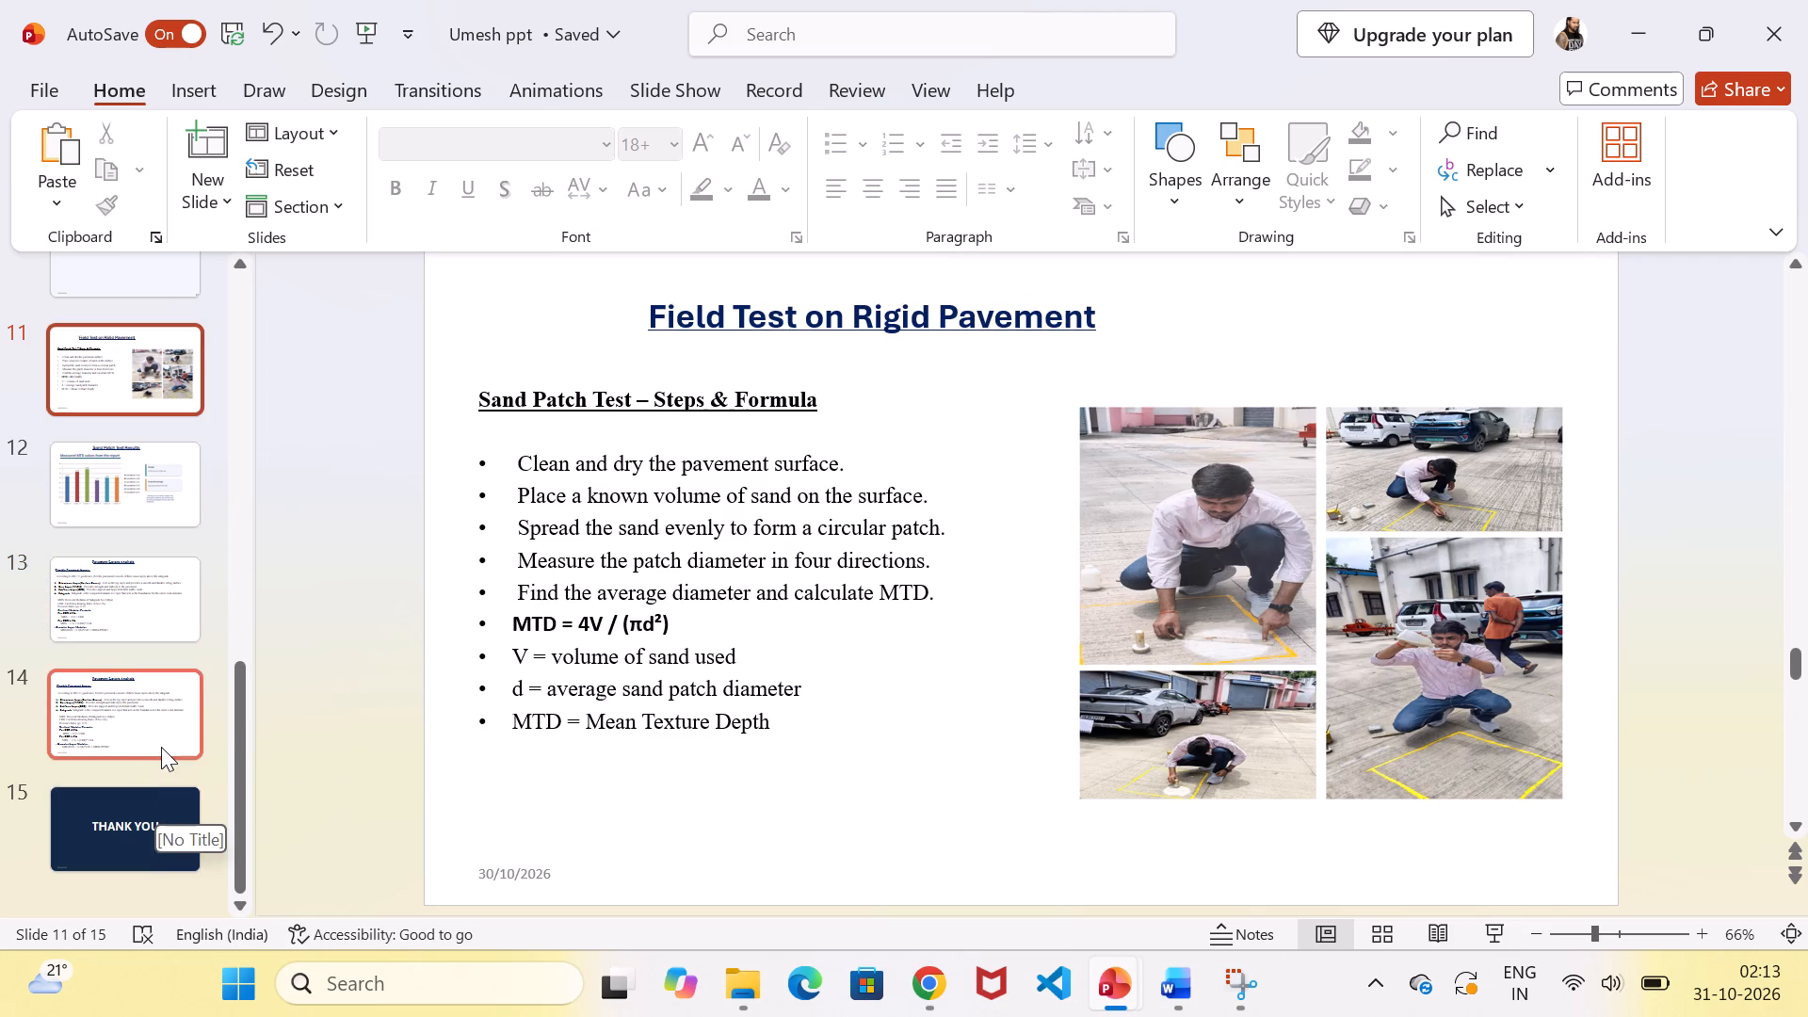
left_click(169, 509)
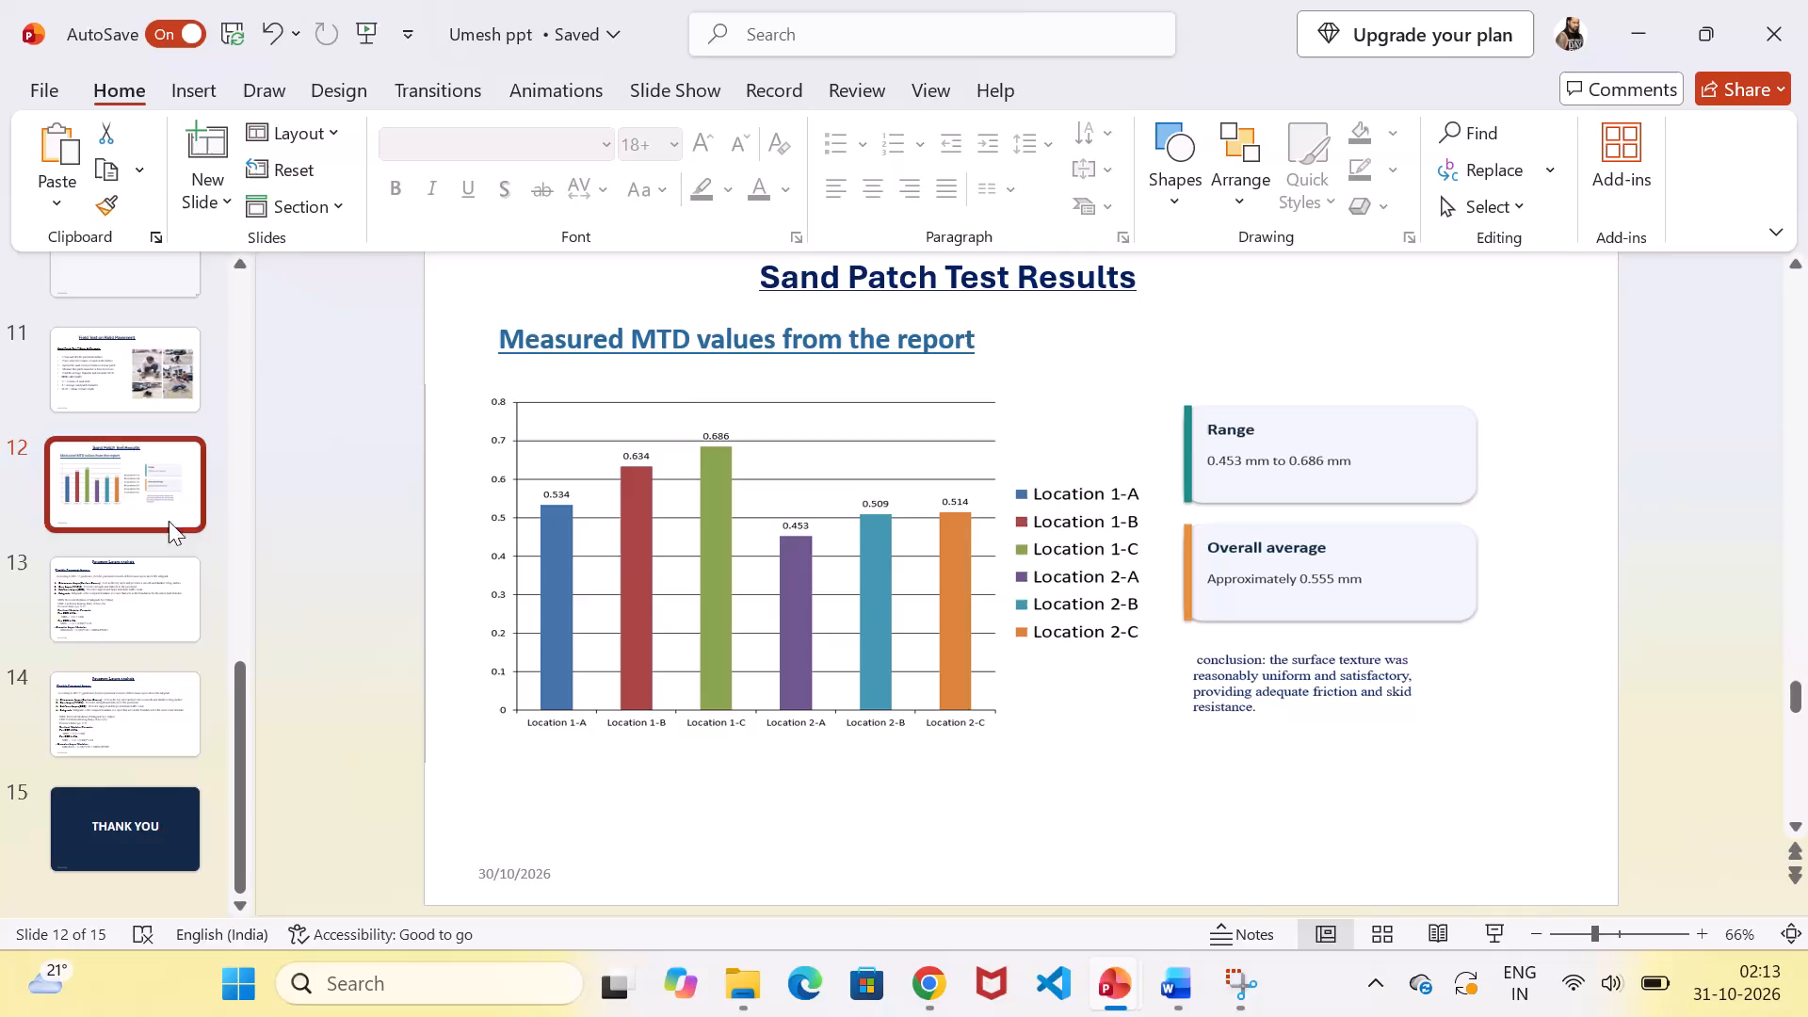
left_click(170, 591)
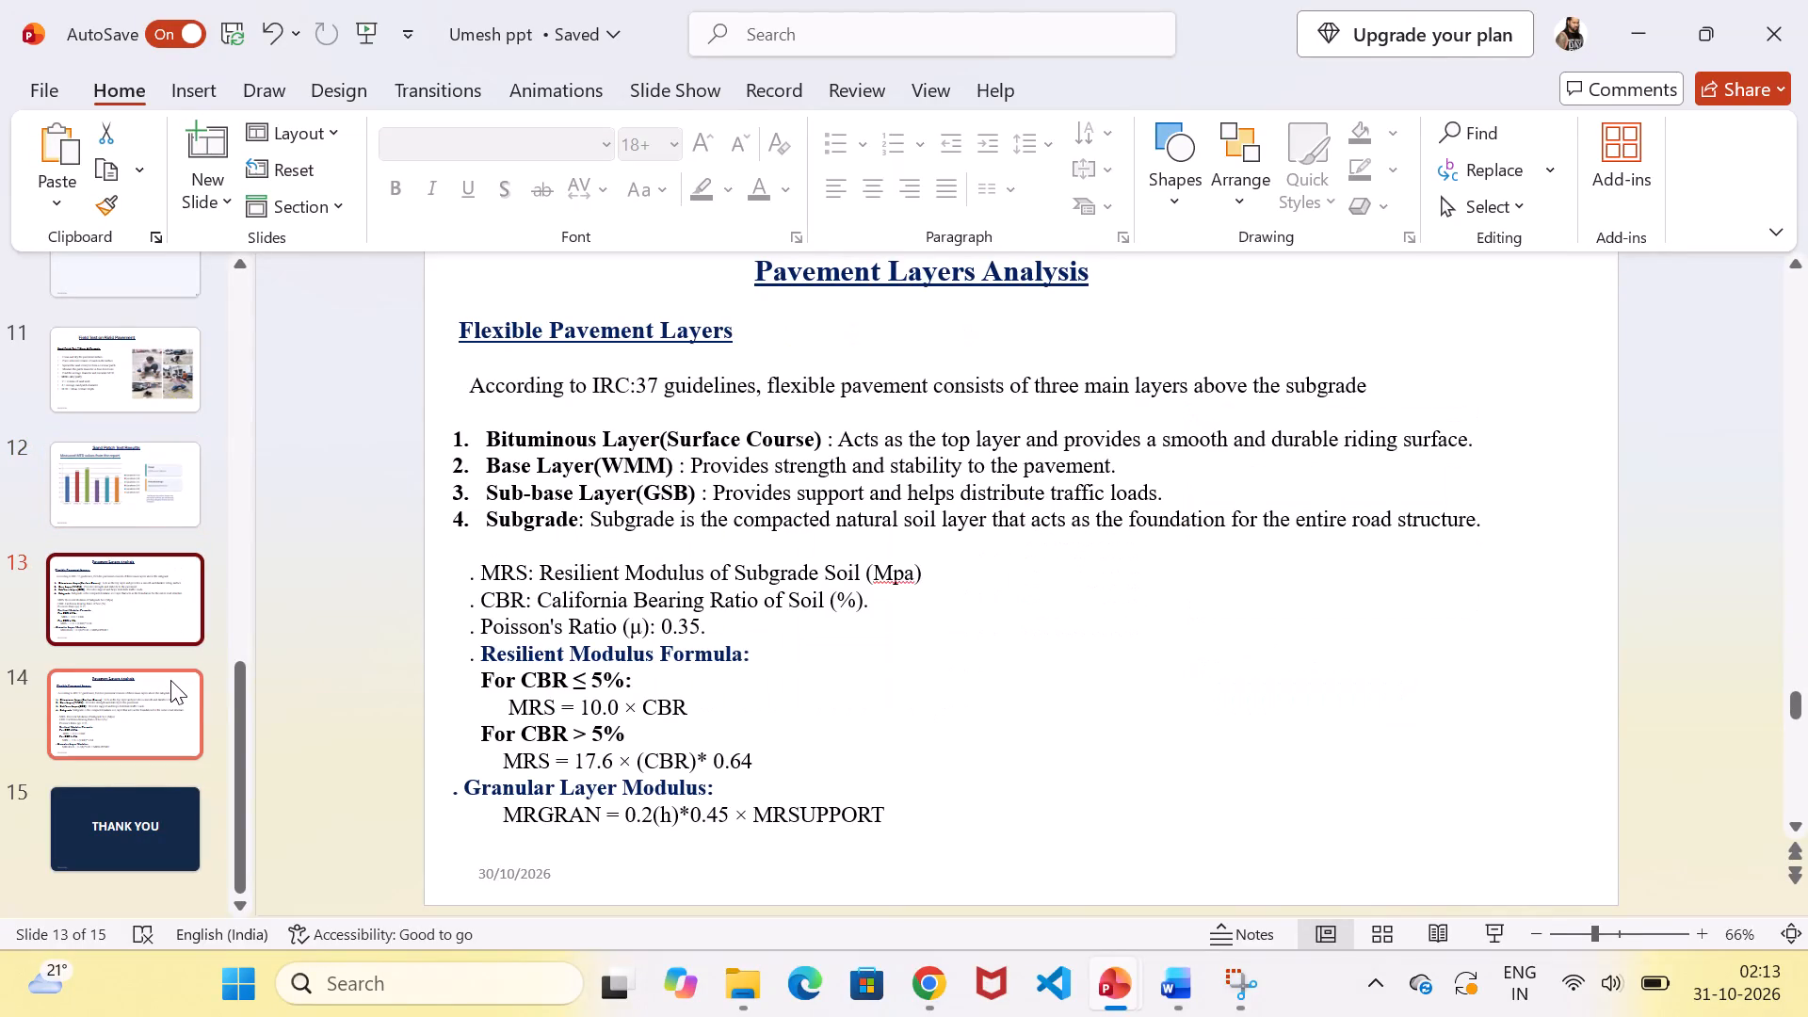
left_click(170, 680)
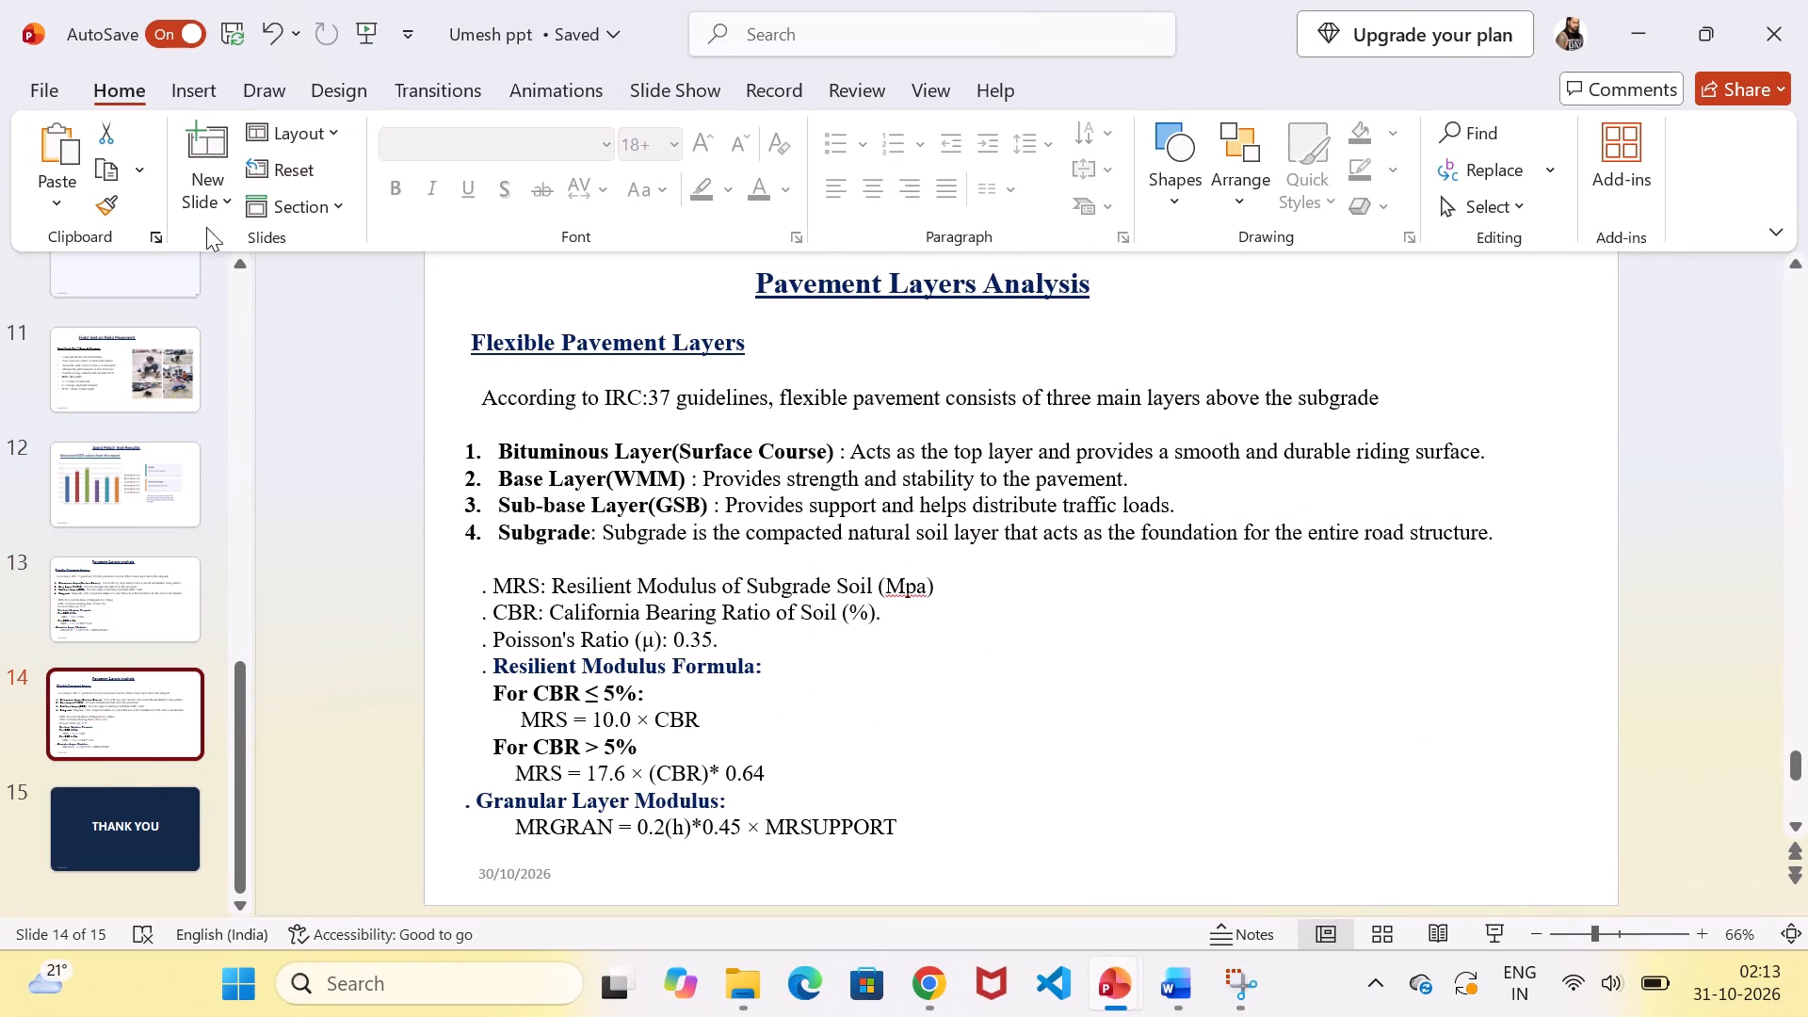
left_click(209, 199)
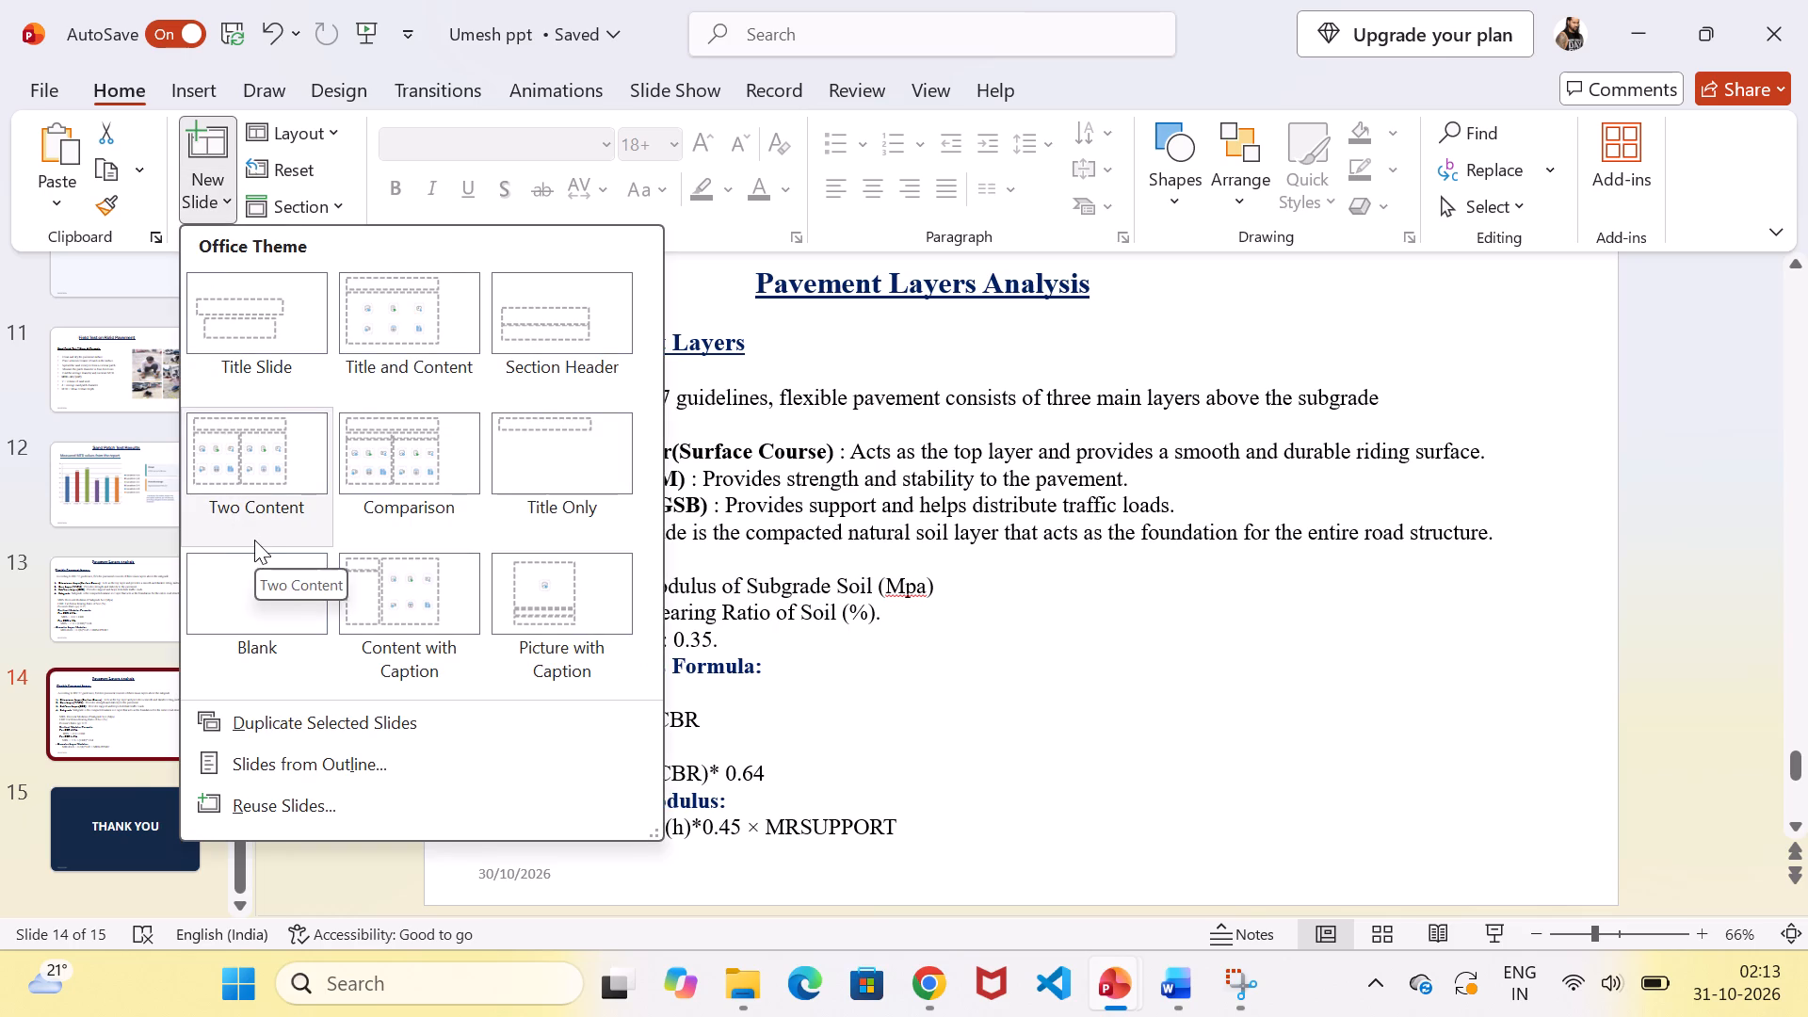
left_click(173, 161)
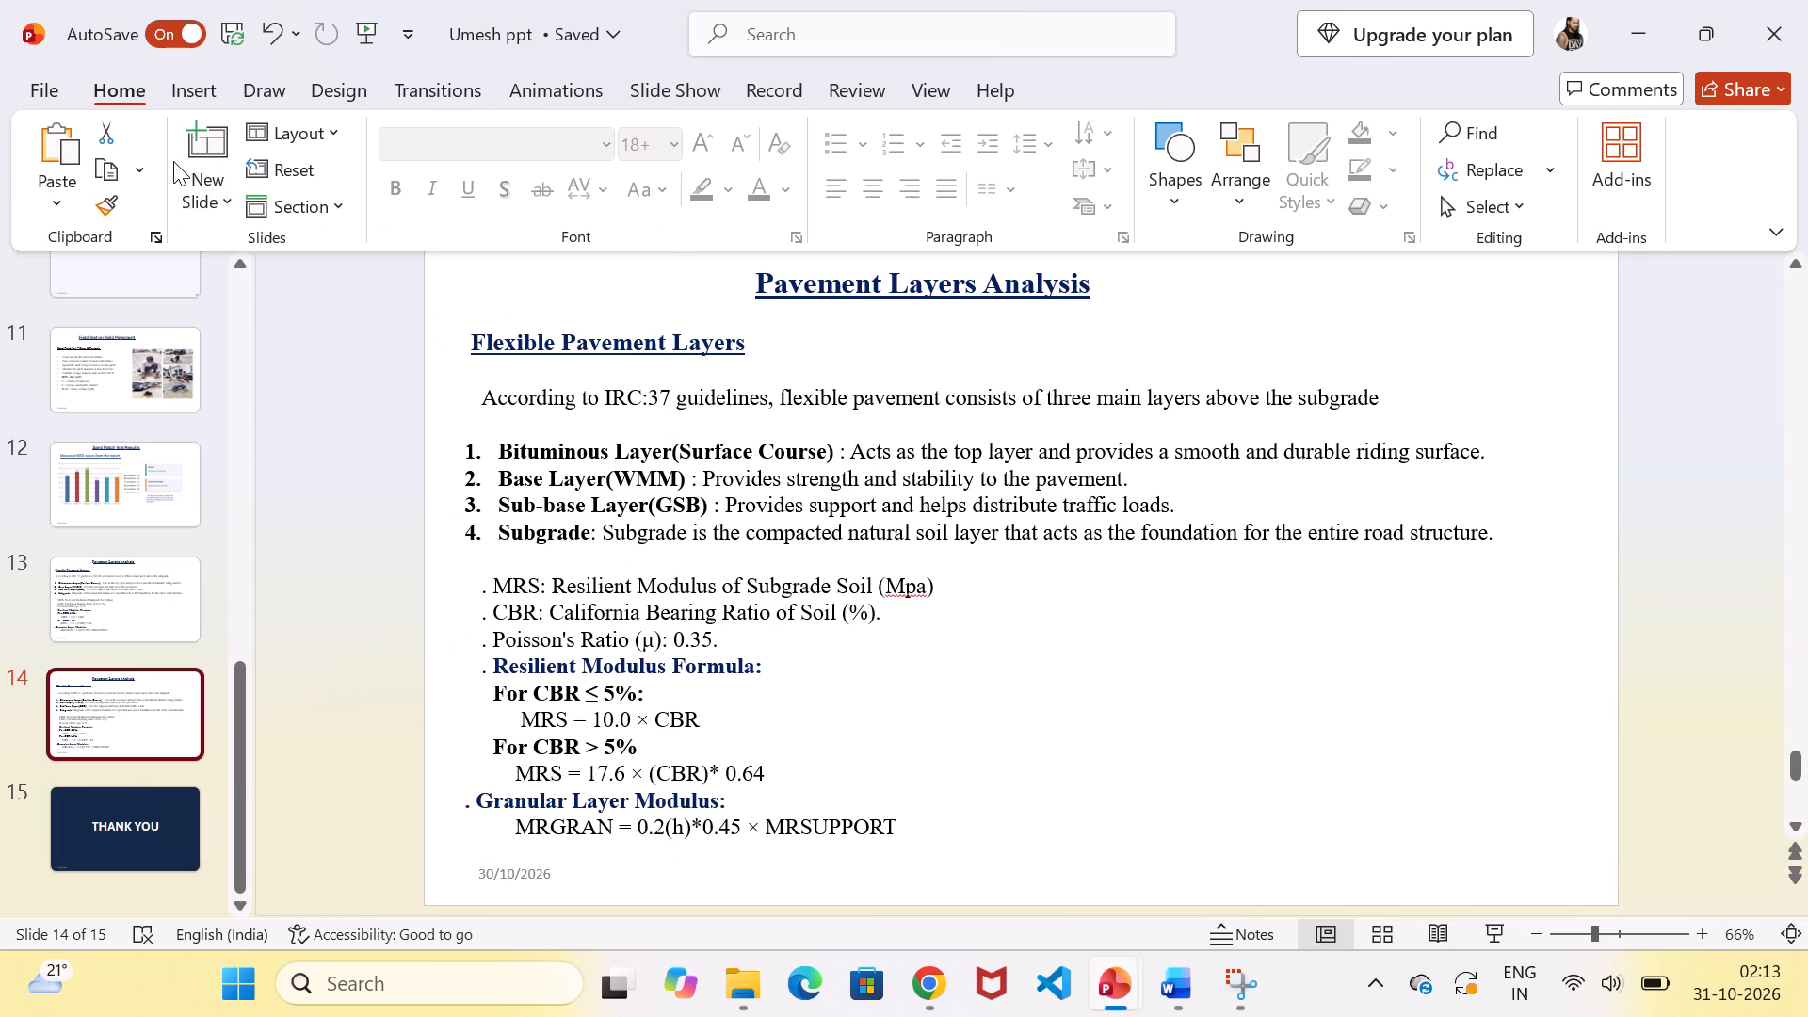
left_click(213, 198)
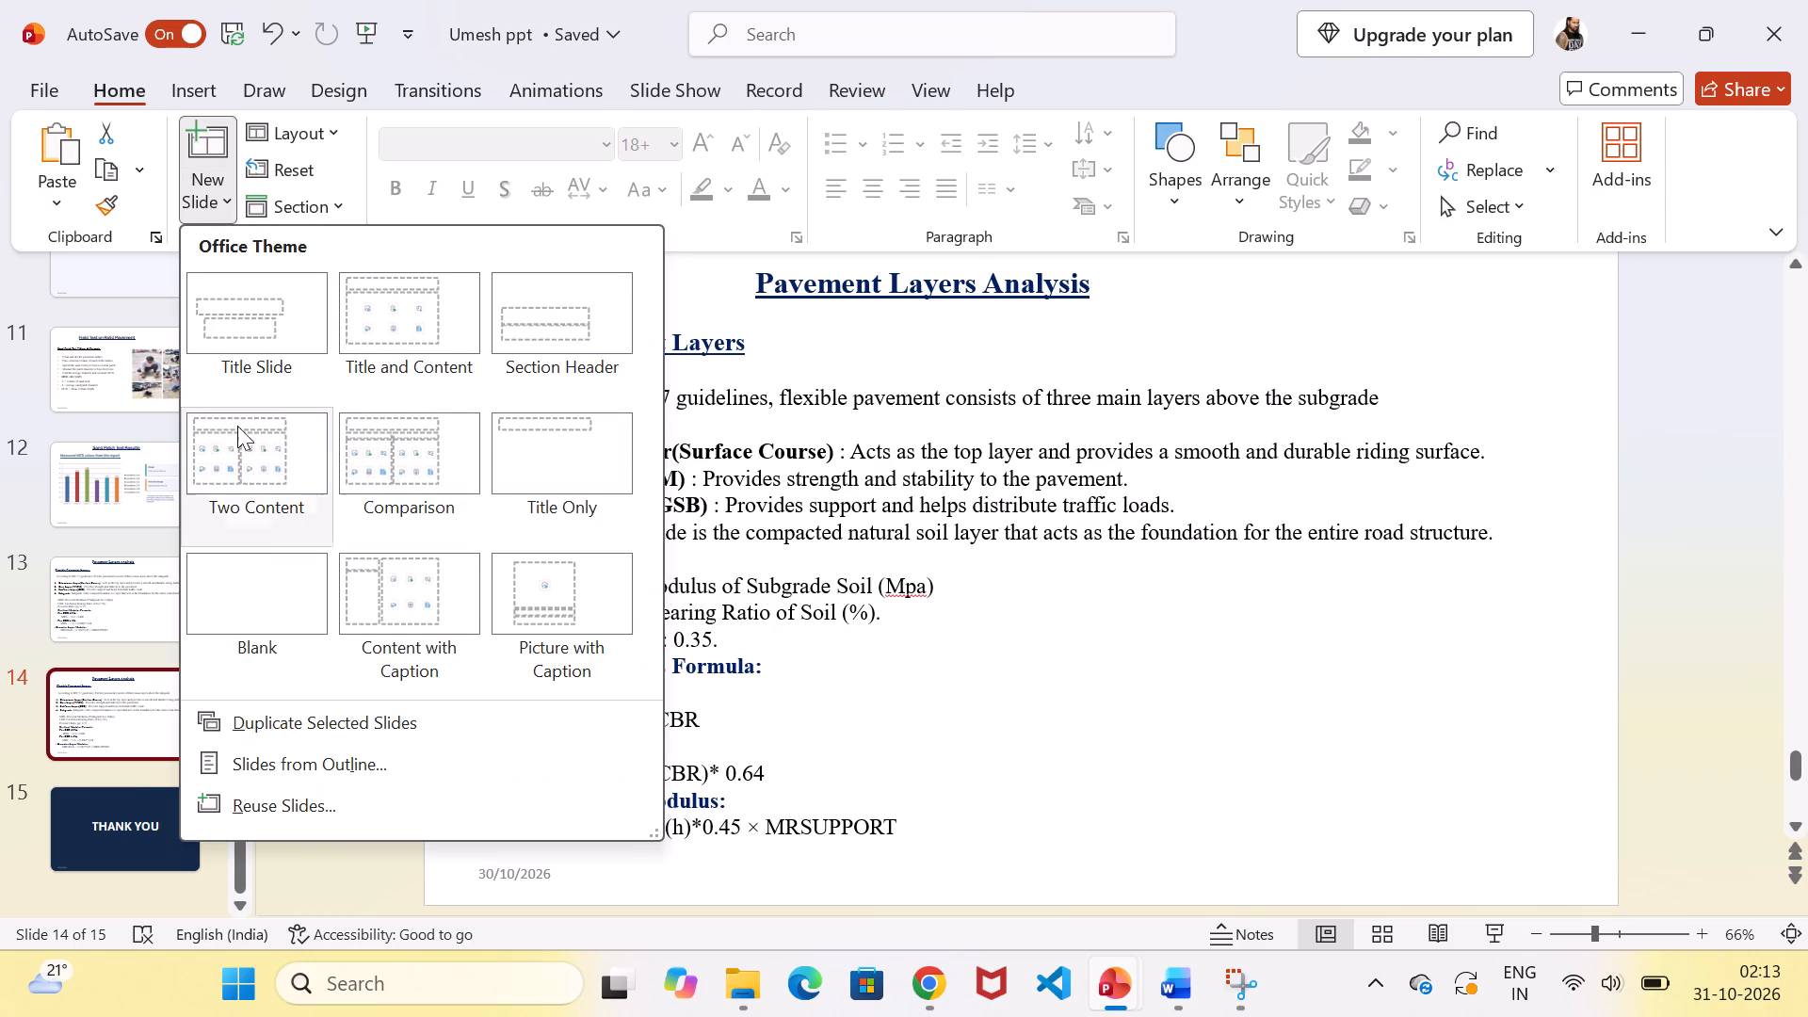
left_click(262, 559)
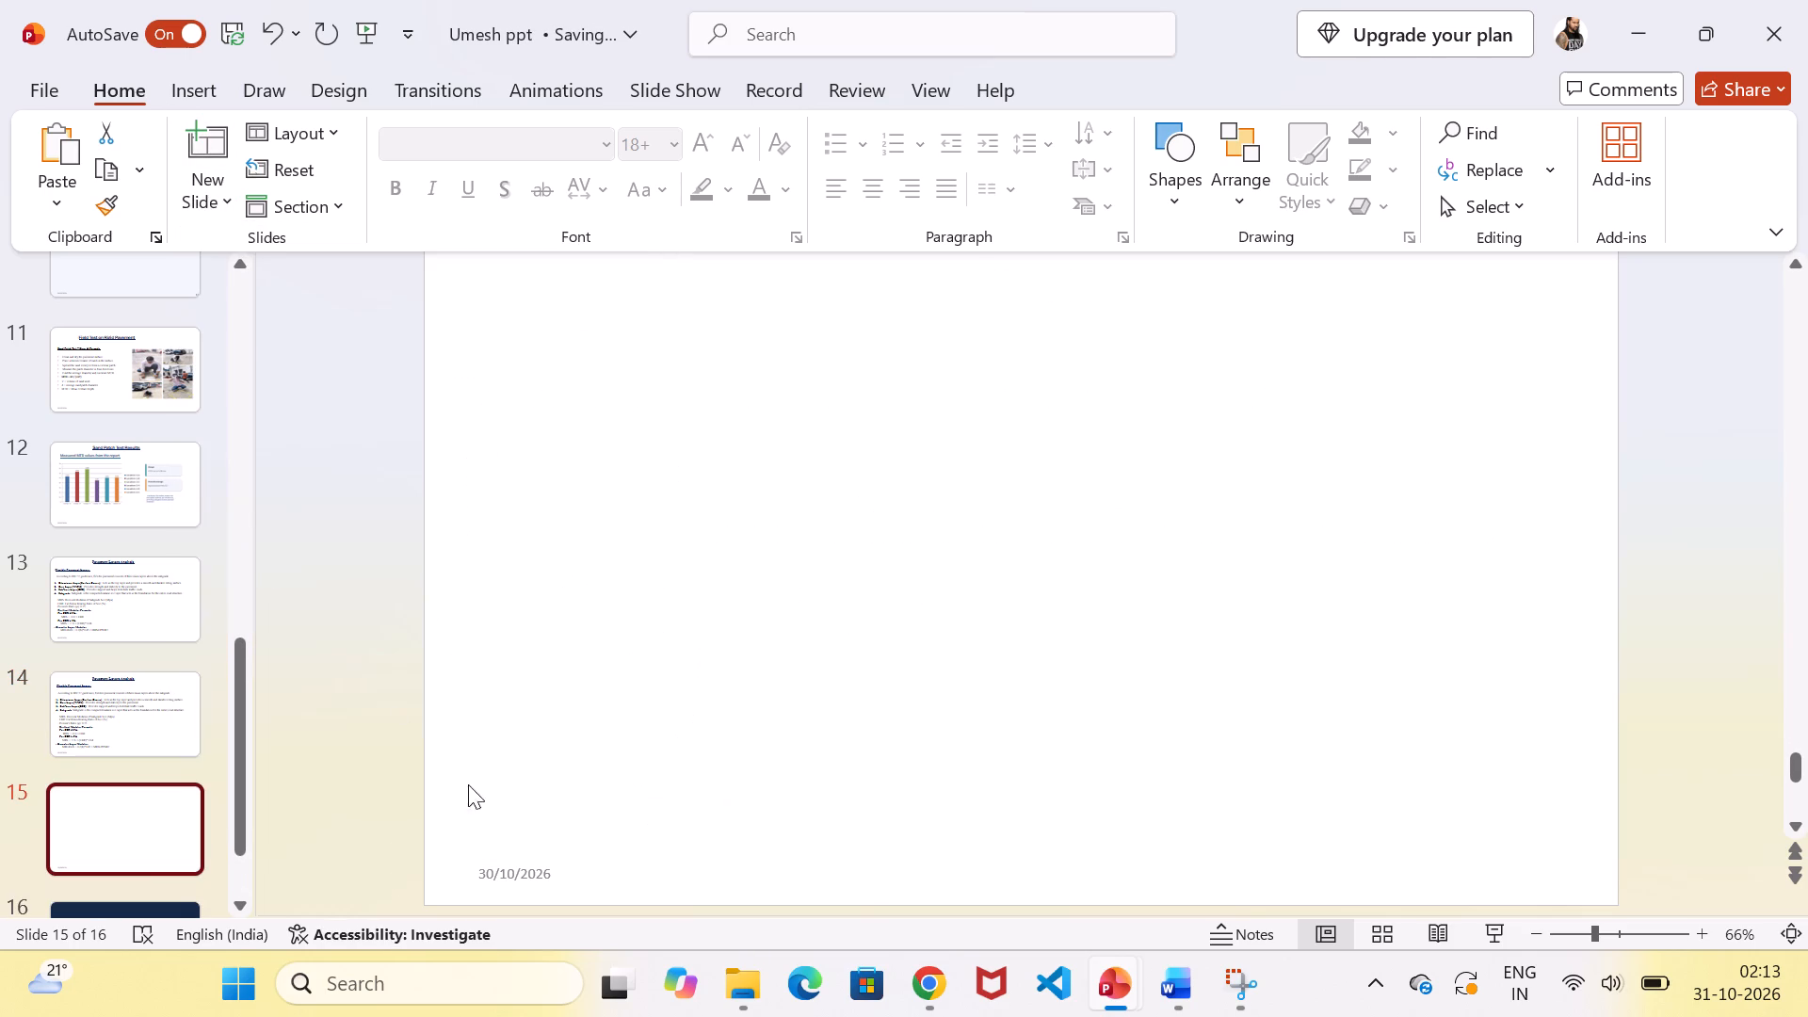
Set the new blank slide's footer date to 31/10/2026.
left_click(490, 871)
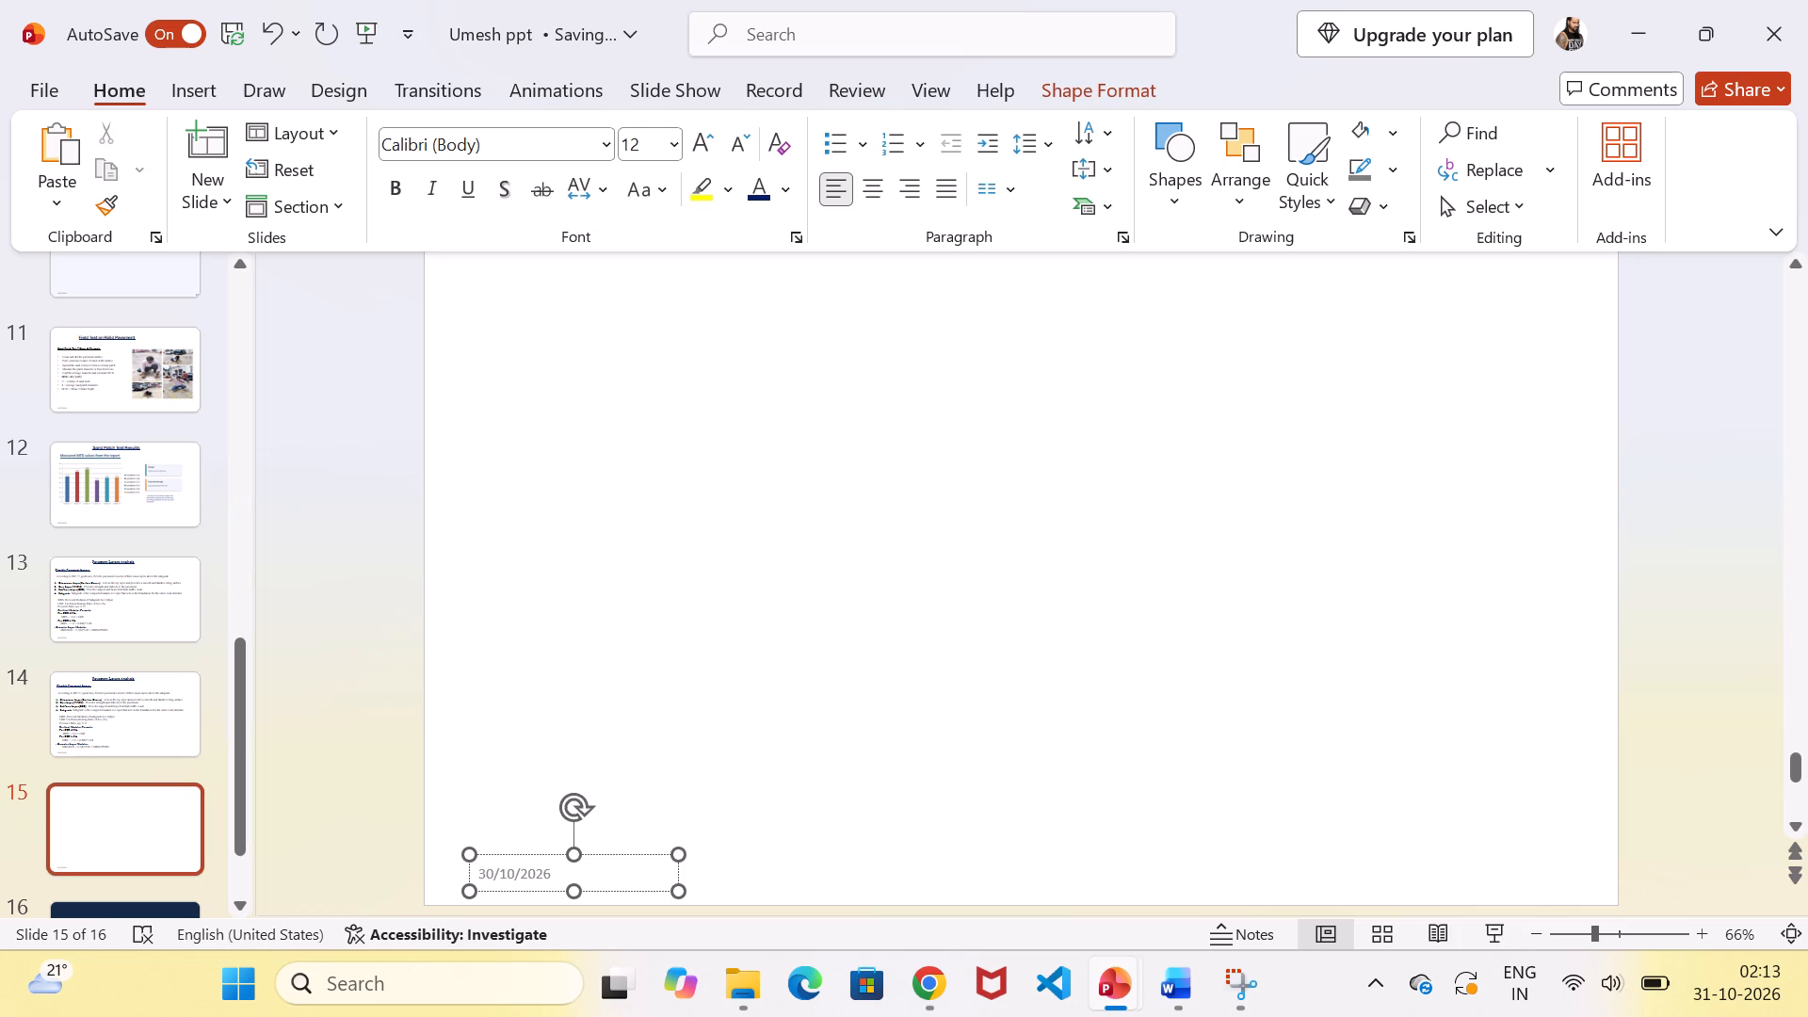
left_click(492, 873)
key("BackSpace")
key("1")
left_click(641, 352)
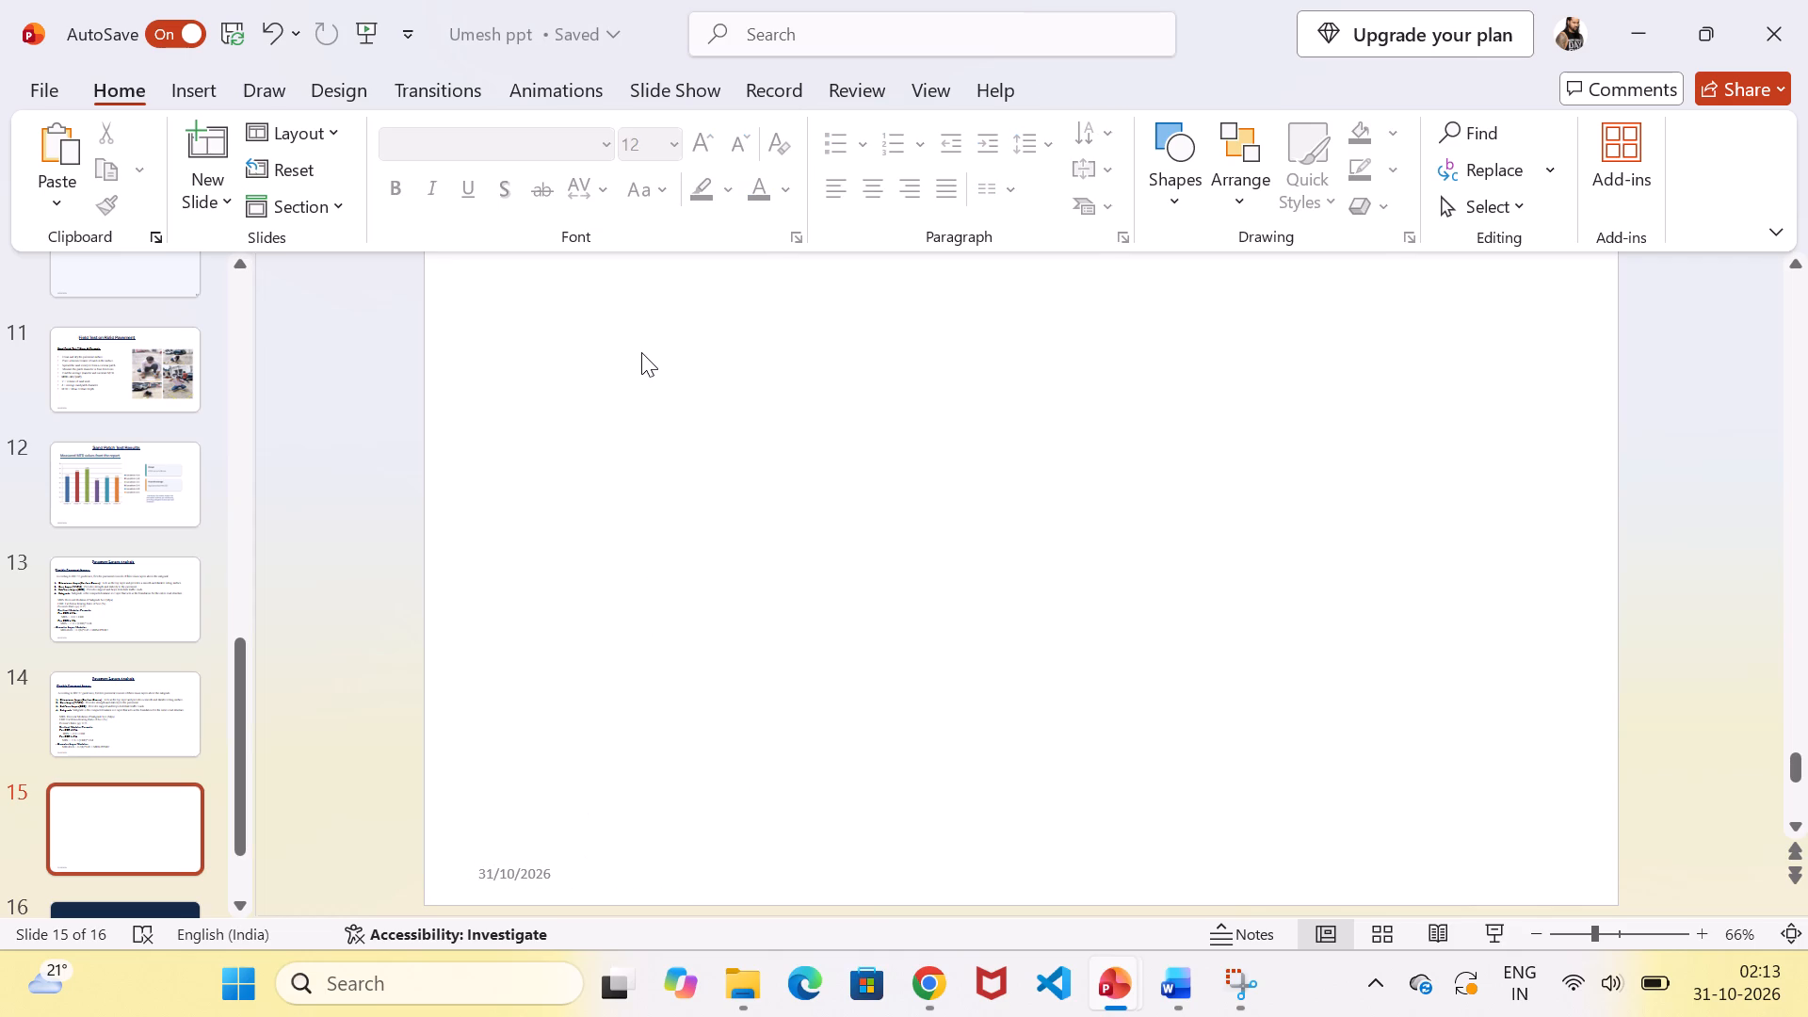
Paste the copied Pavement Layers Analysis text onto the new slide and widen its text box on both sides to nearly the slide's width.
key("ctrl+v")
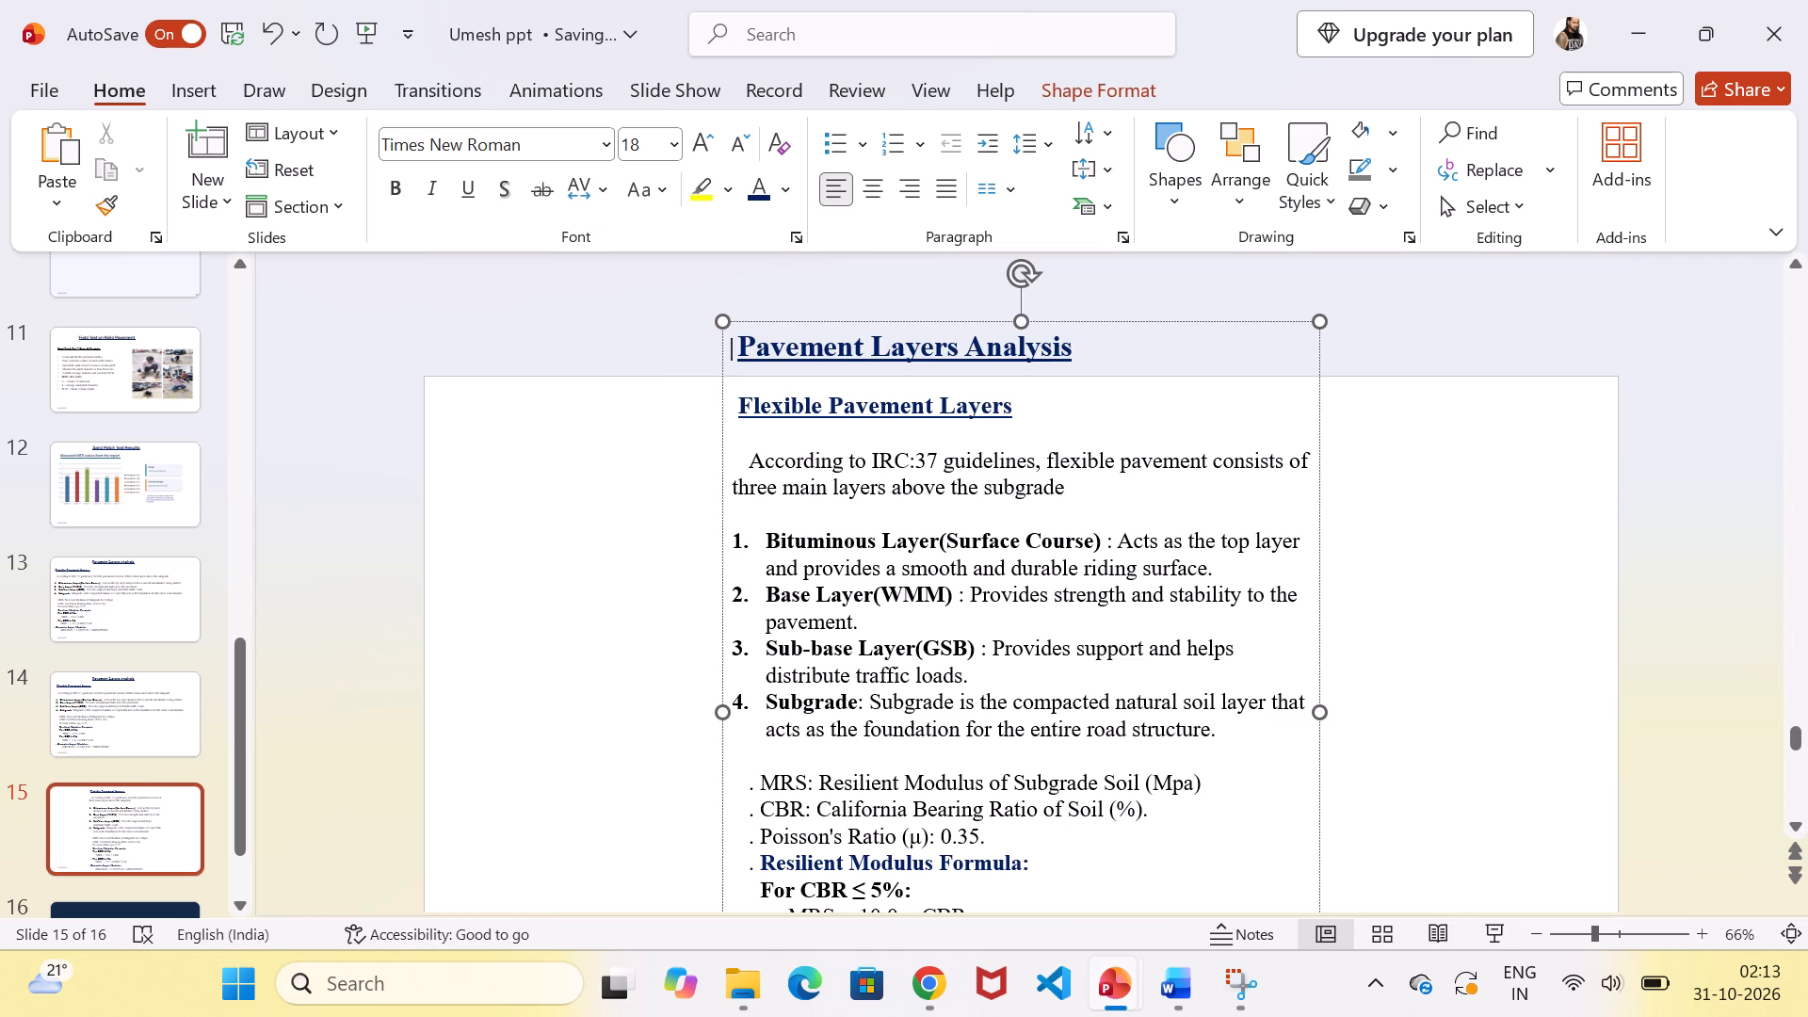
scroll(633, 528, "down", 1)
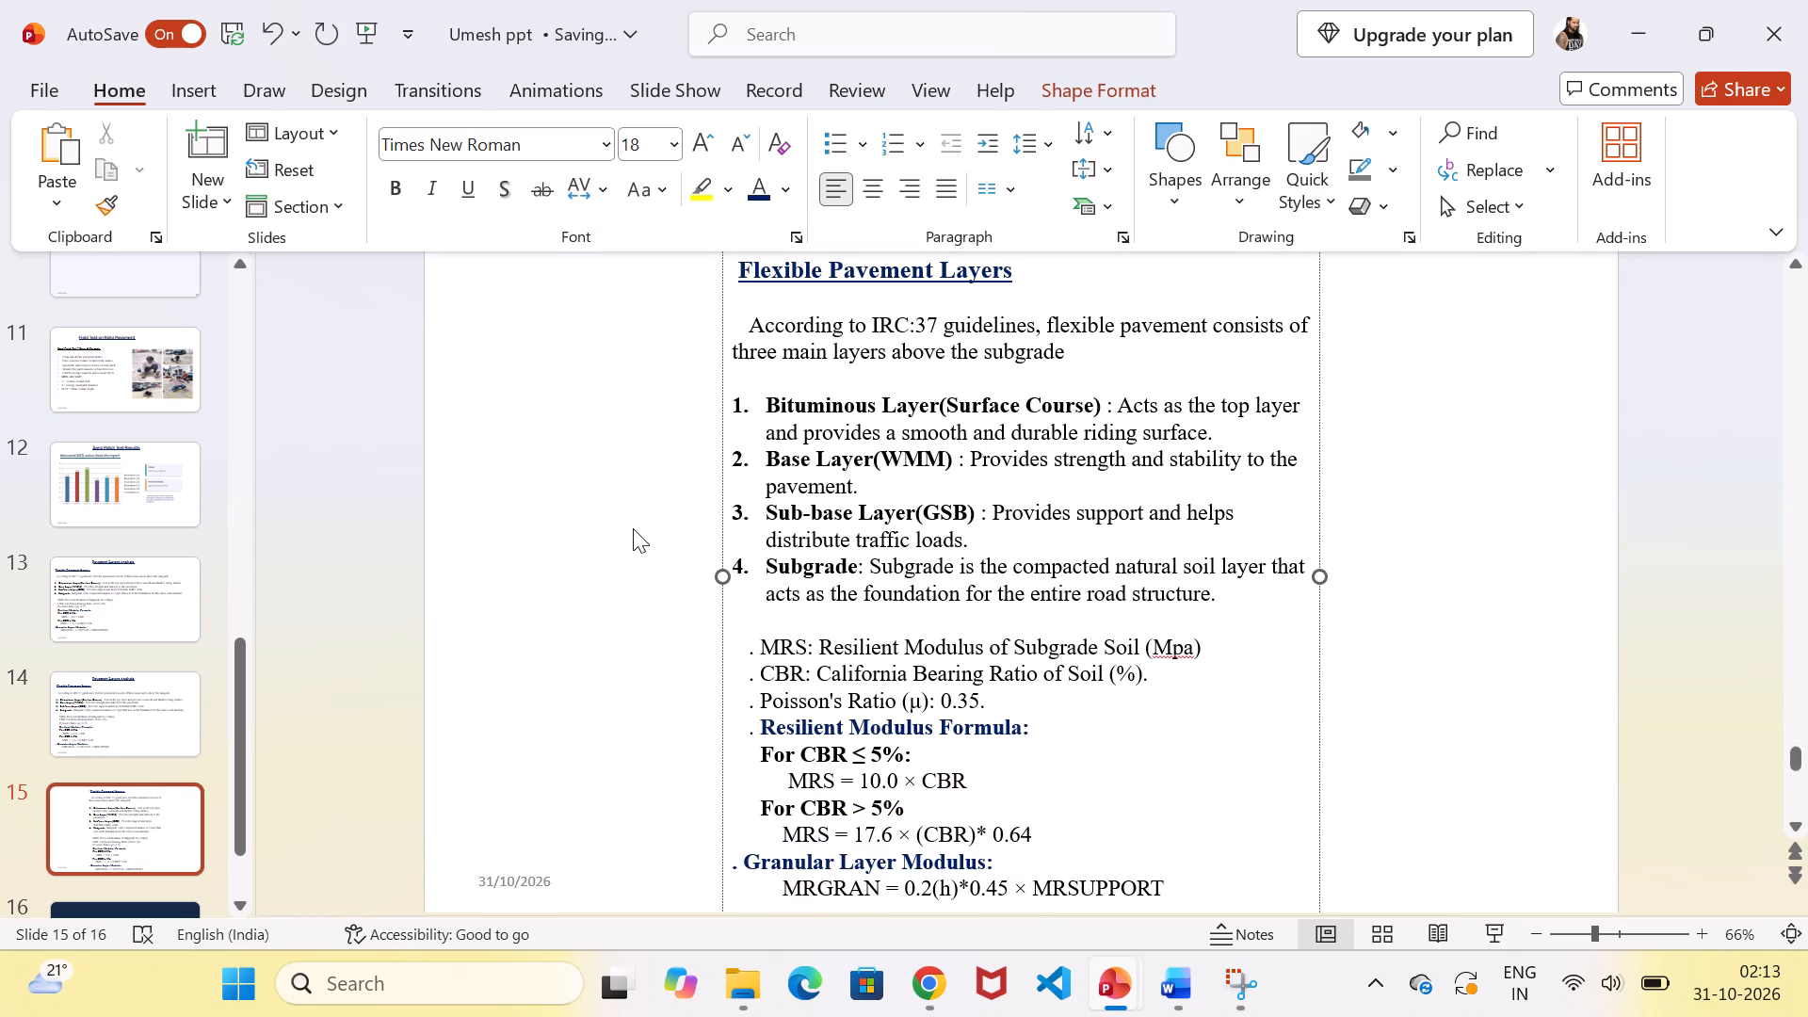
scroll(633, 528, "down", 1)
left_click_drag(731, 579, 493, 531)
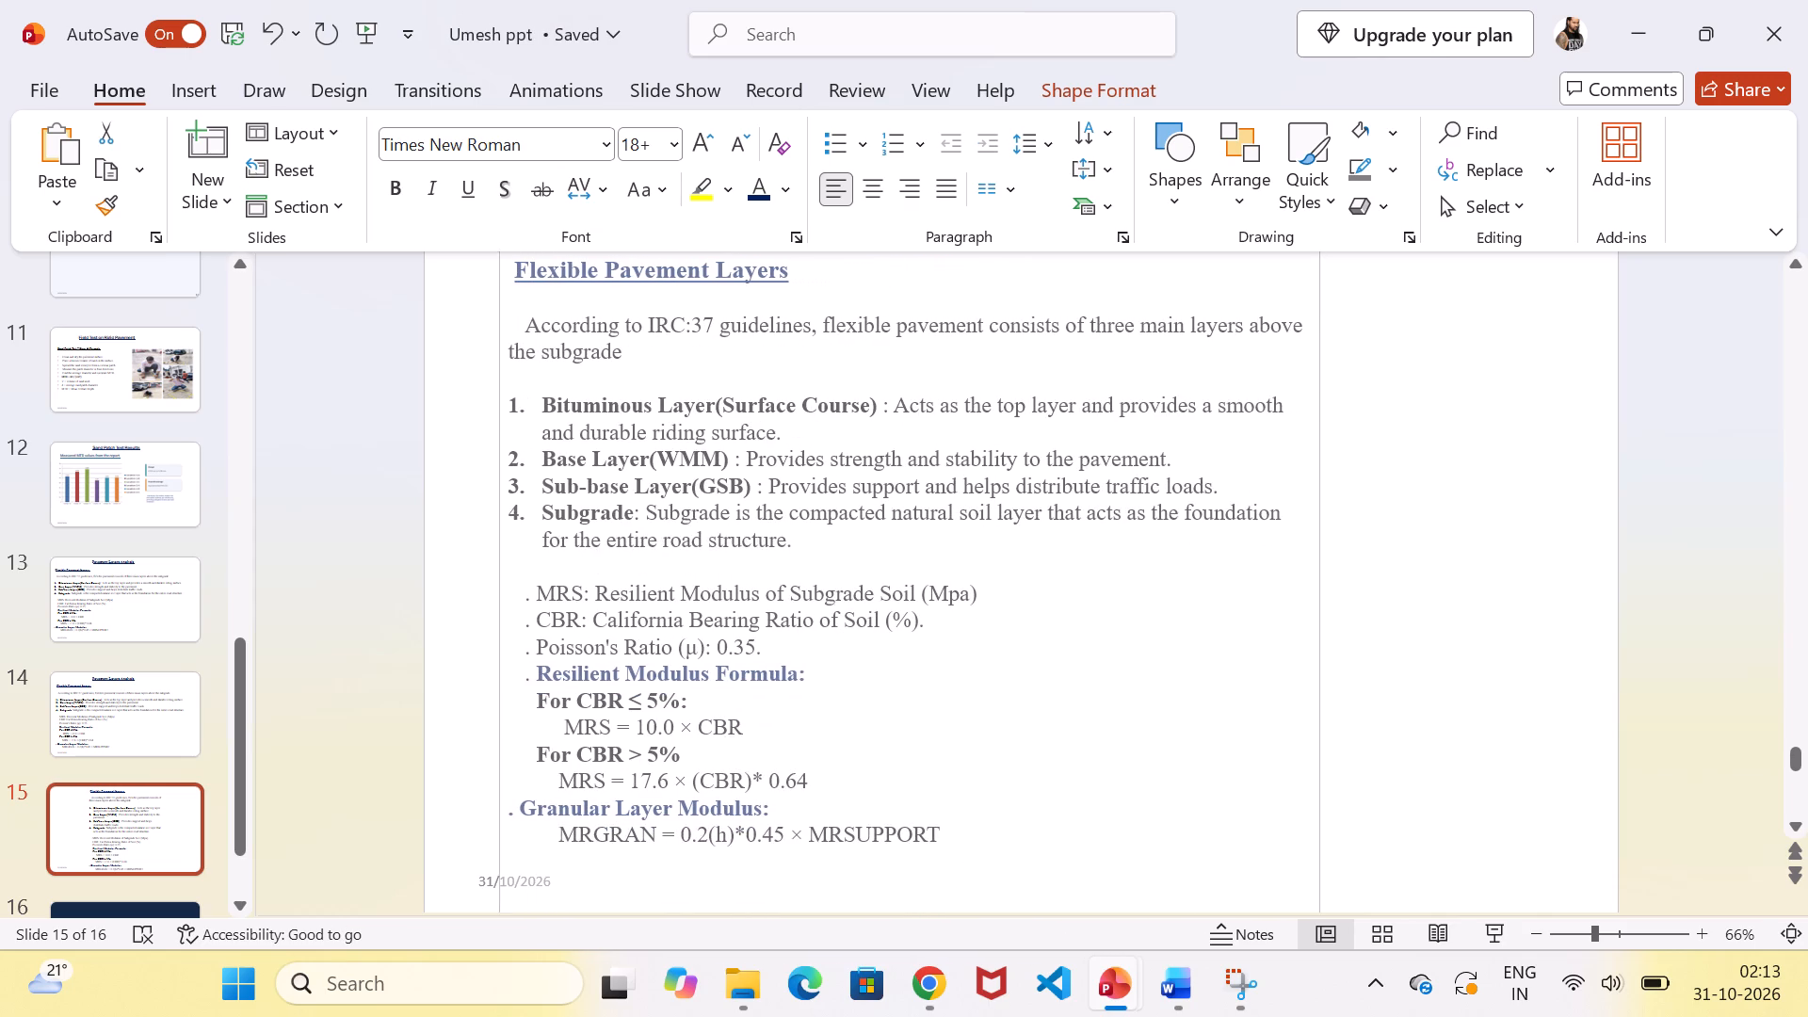
left_click_drag(493, 531, 474, 529)
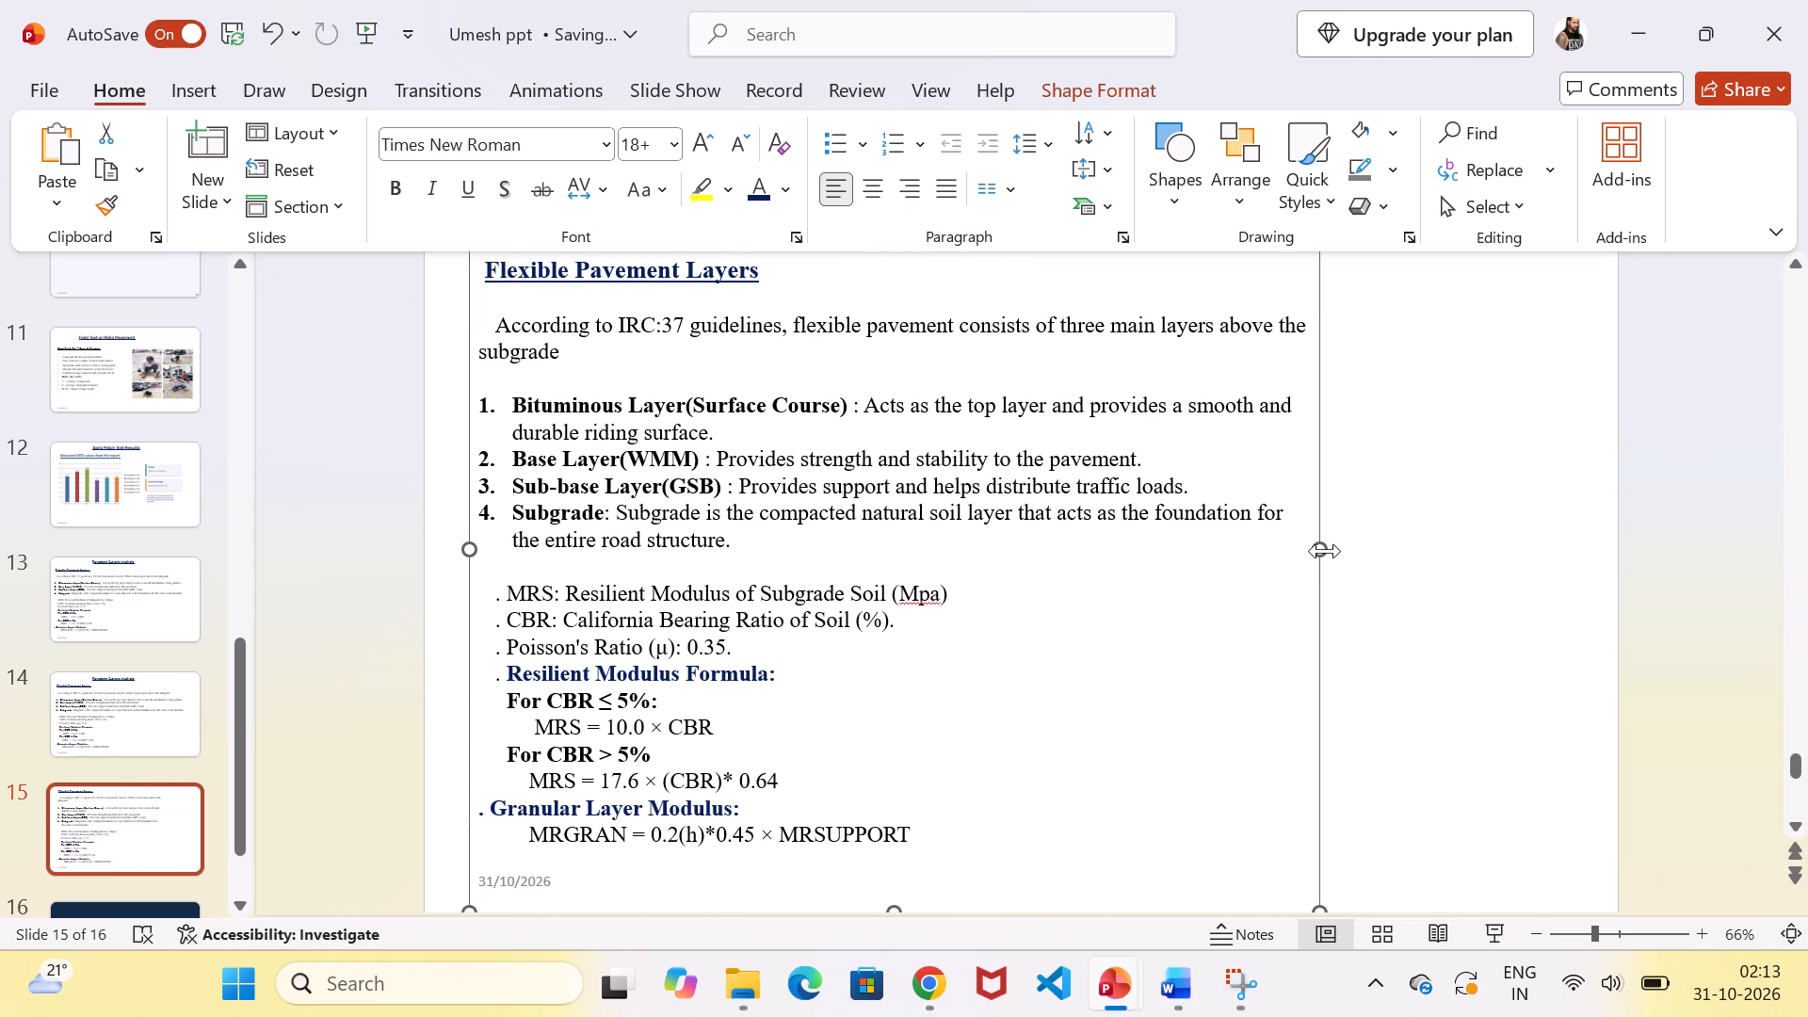
left_click_drag(1323, 553, 1569, 545)
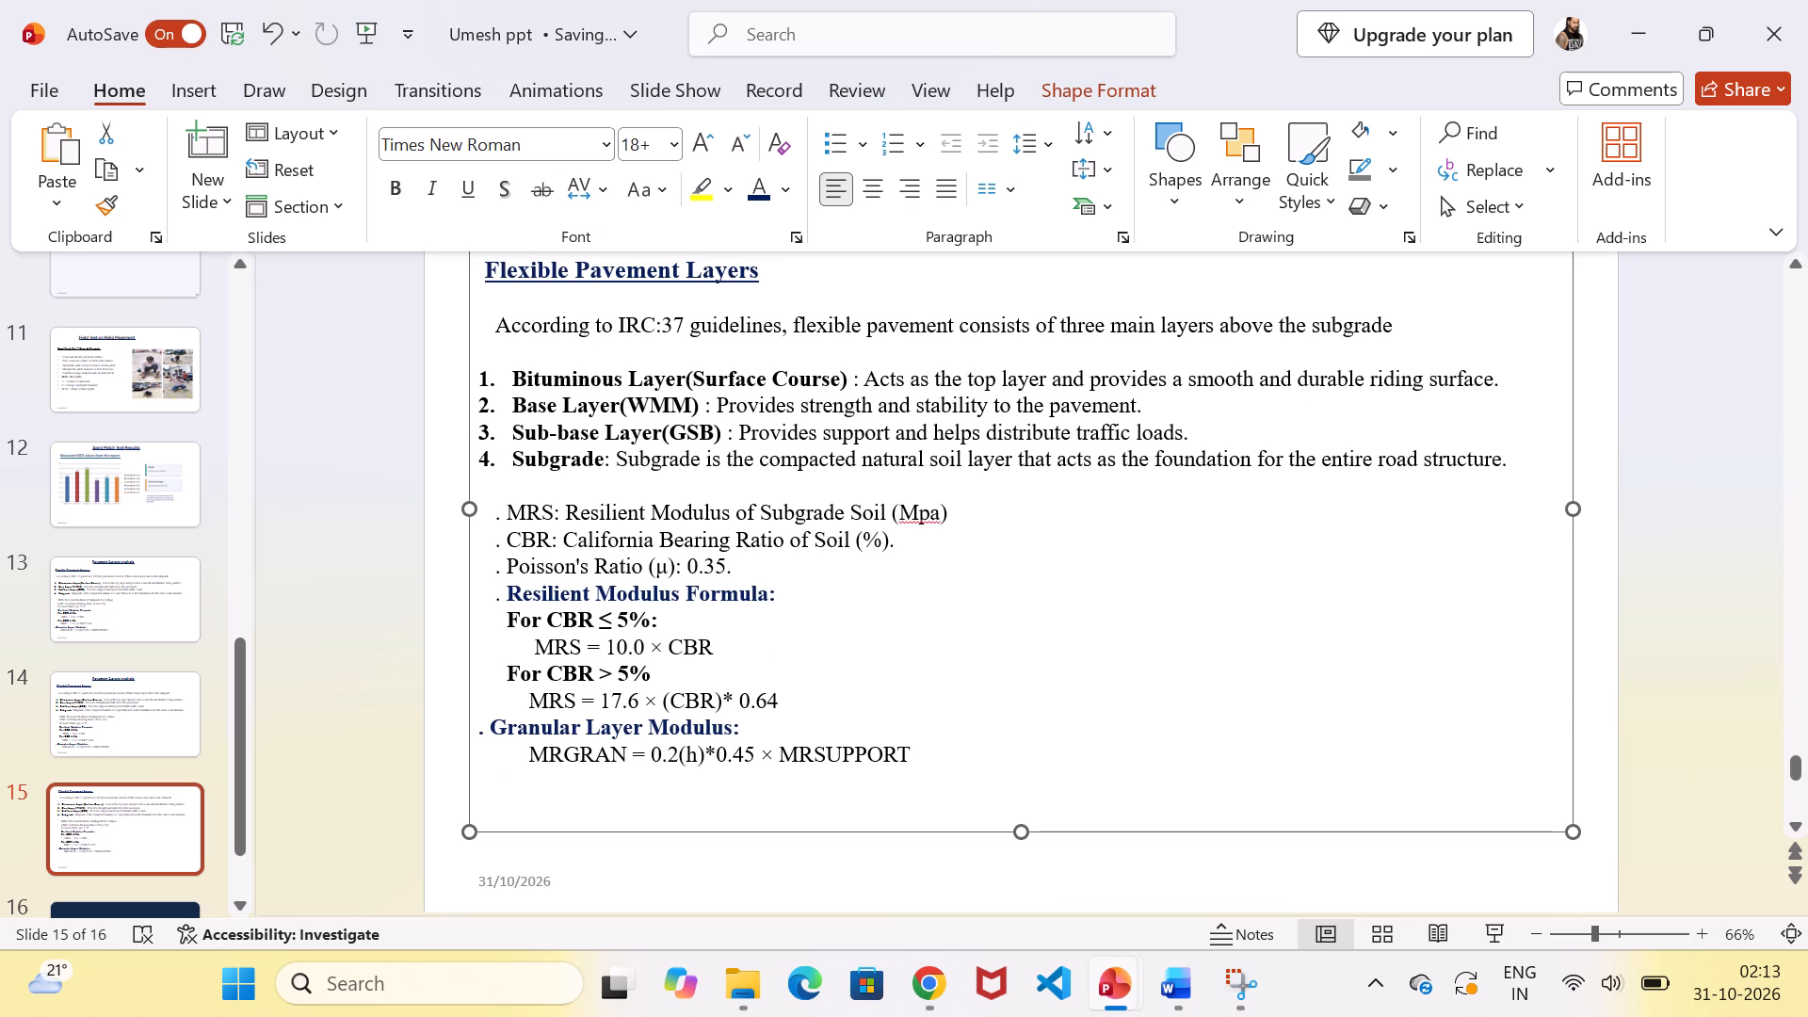
Move the pasted text box down so the Pavement Layers Analysis title sits inside the slide's top edge.
scroll(1099, 638, "up", 1)
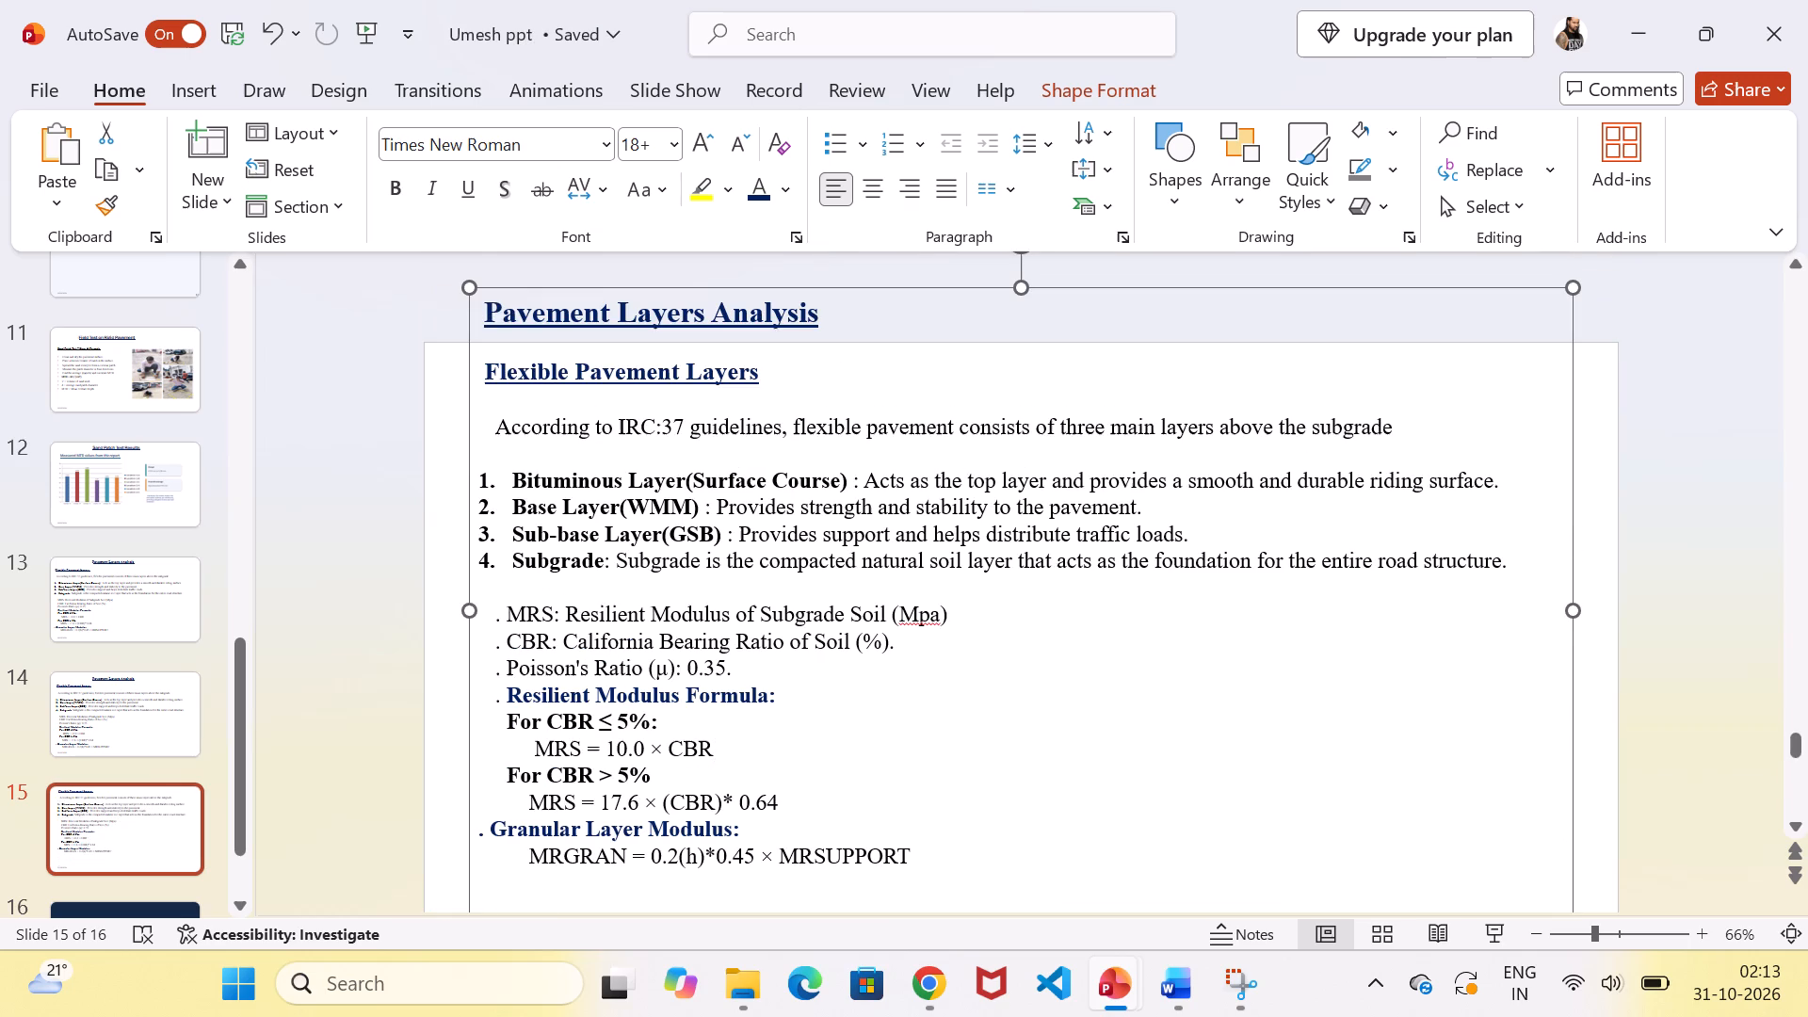
left_click_drag(475, 314, 479, 314)
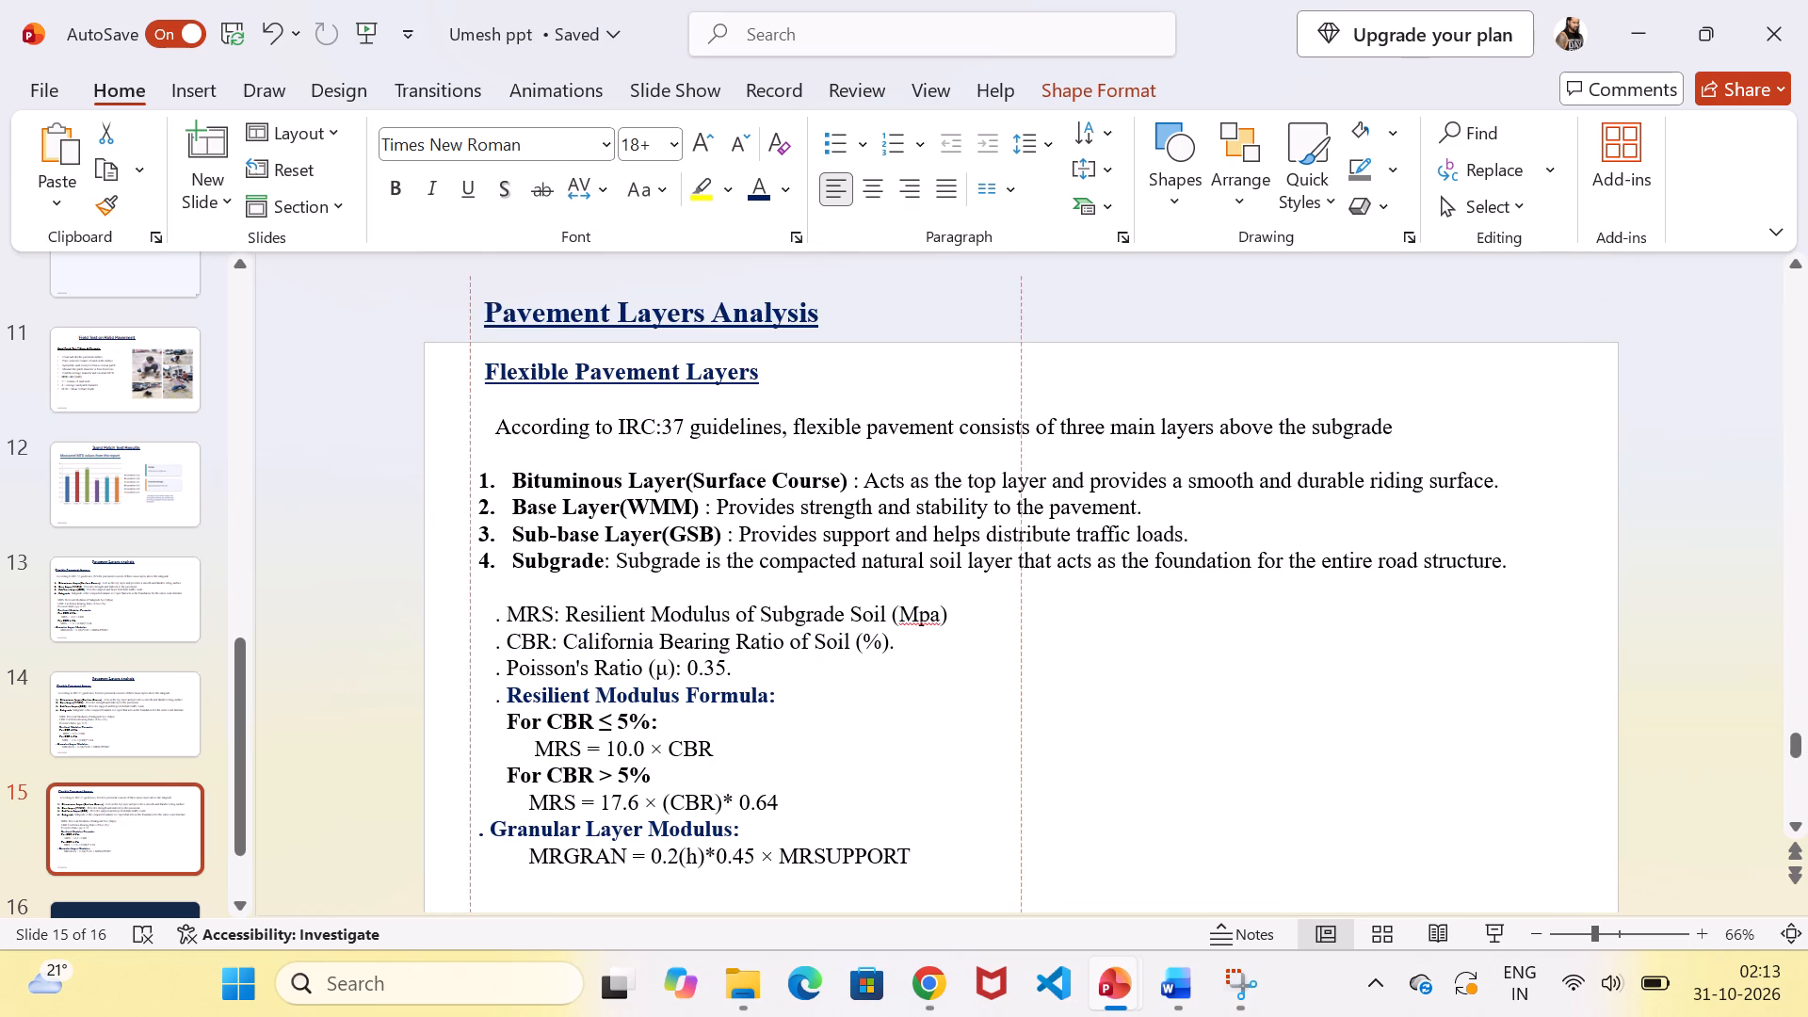
left_click_drag(479, 314, 503, 387)
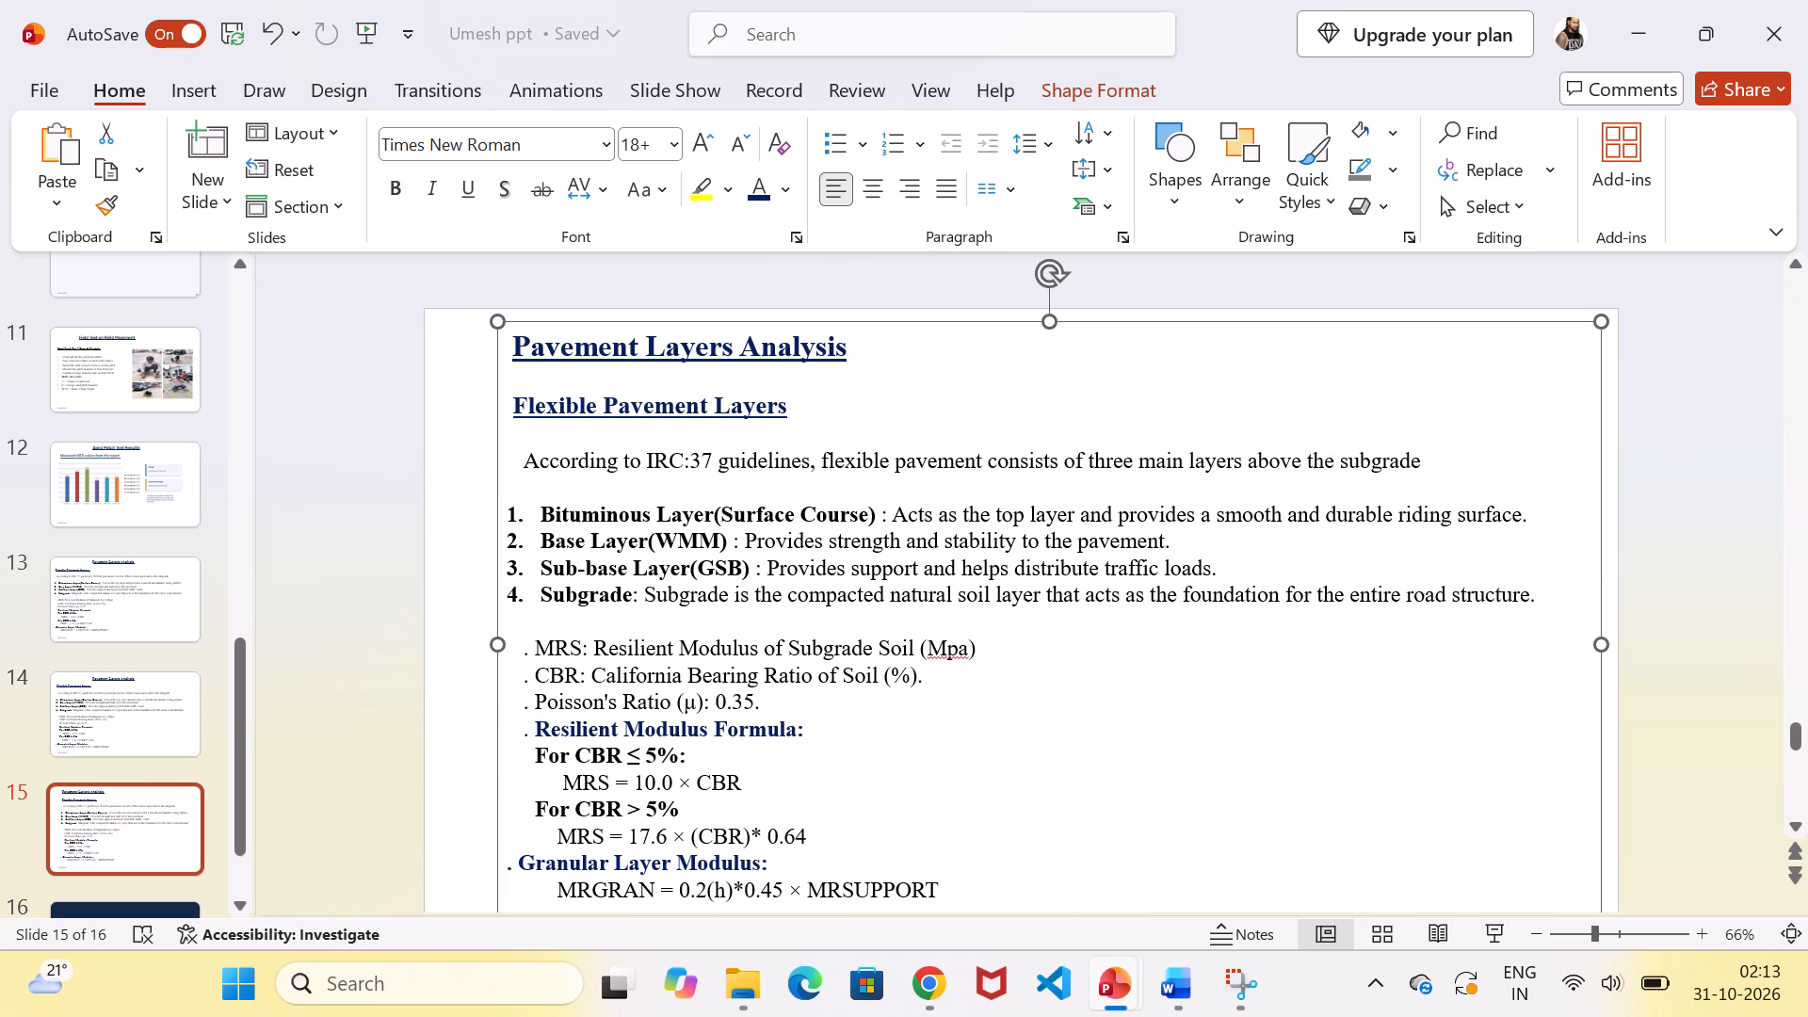
Indent the Pavement Layers Analysis title with leading spaces until it sits roughly centred above the text.
left_click(509, 348)
key("space")
key("space")
key("space")
key("space")
key("space")
key("space")
key("space")
key("space")
key("space")
key("space")
key("space")
key("space")
key("space")
key("space")
key("space")
key("space")
key("space")
key("space")
key("space")
key("space")
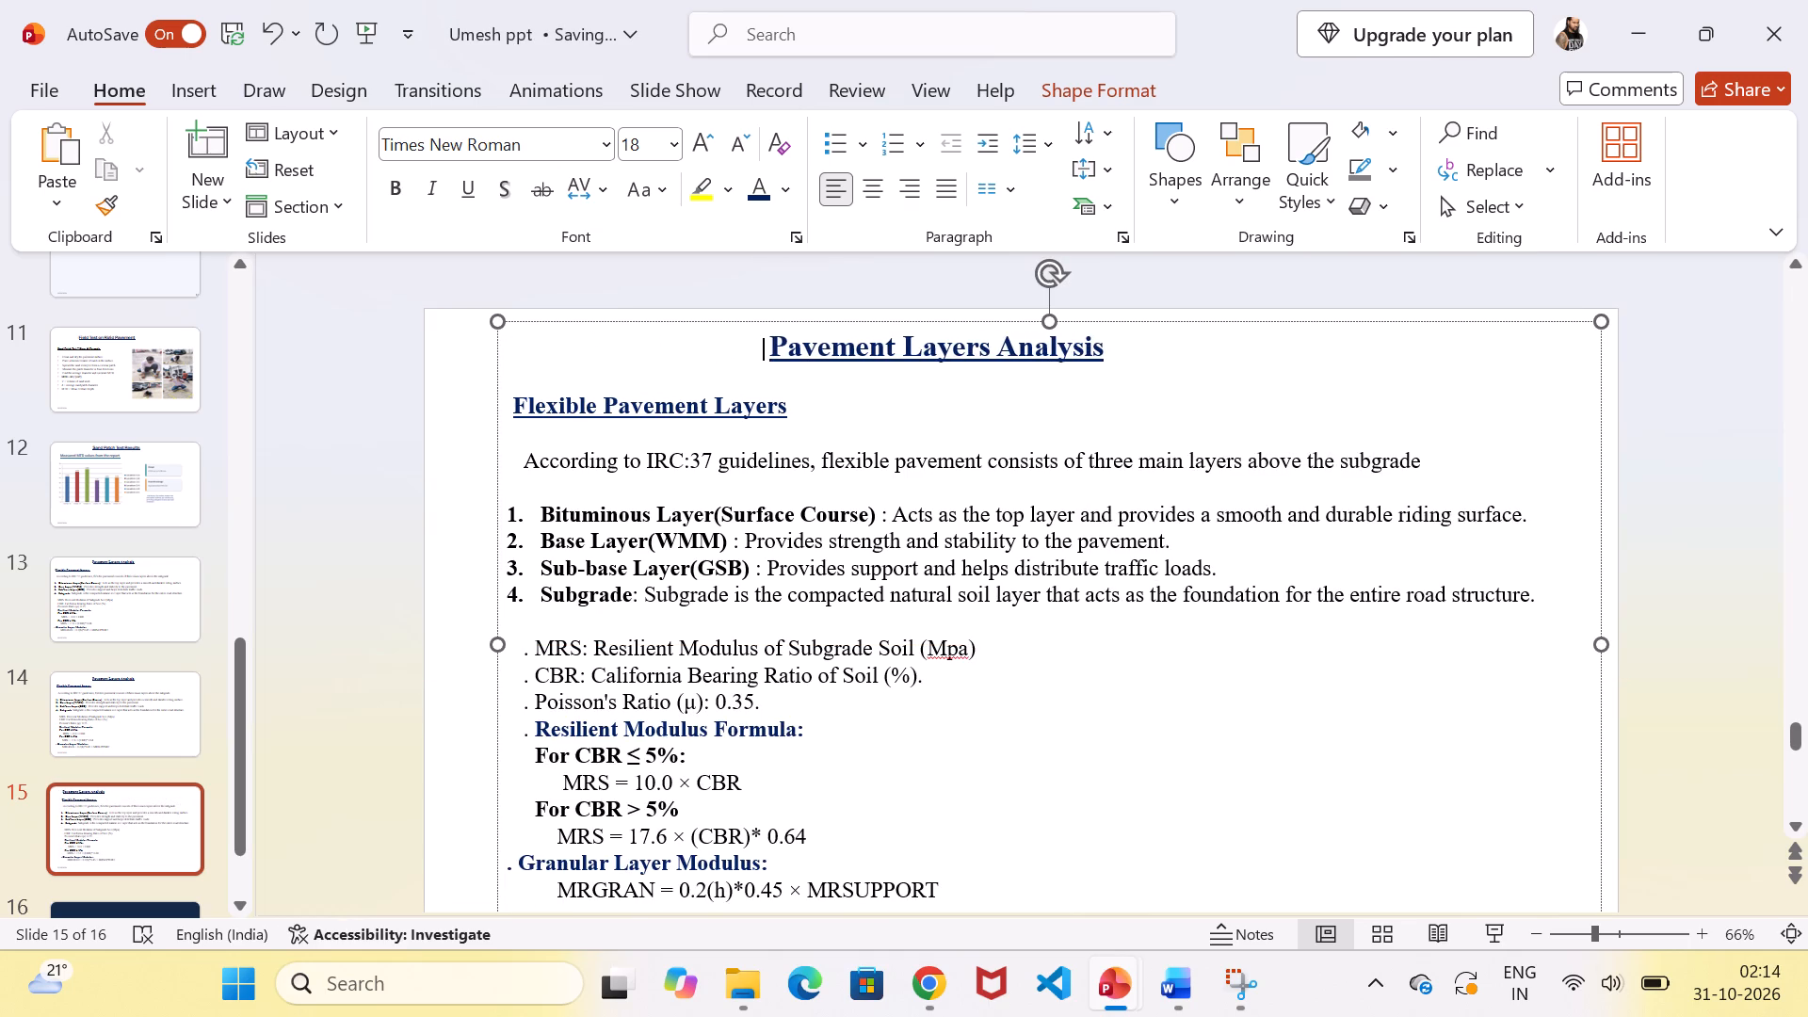
key("space")
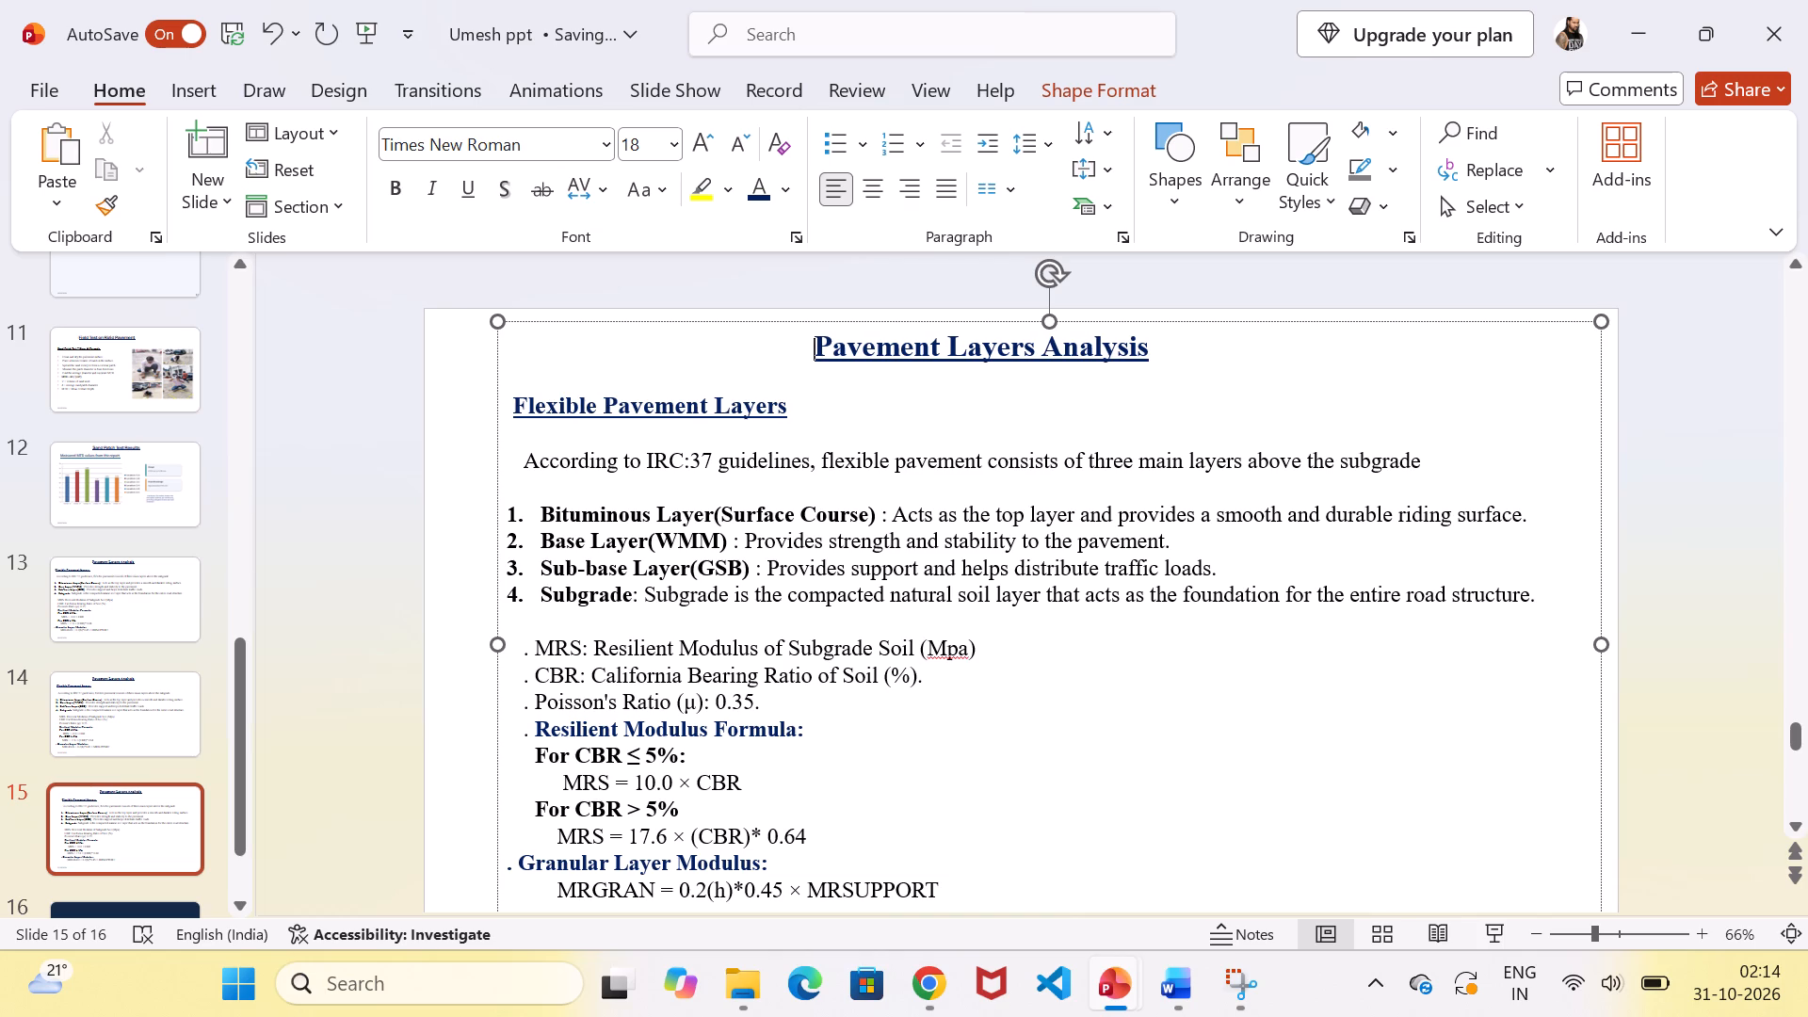
Extend the text box's left edge to align with the footer date and pull its right edge in to leave a matching margin.
left_click_drag(494, 641, 466, 649)
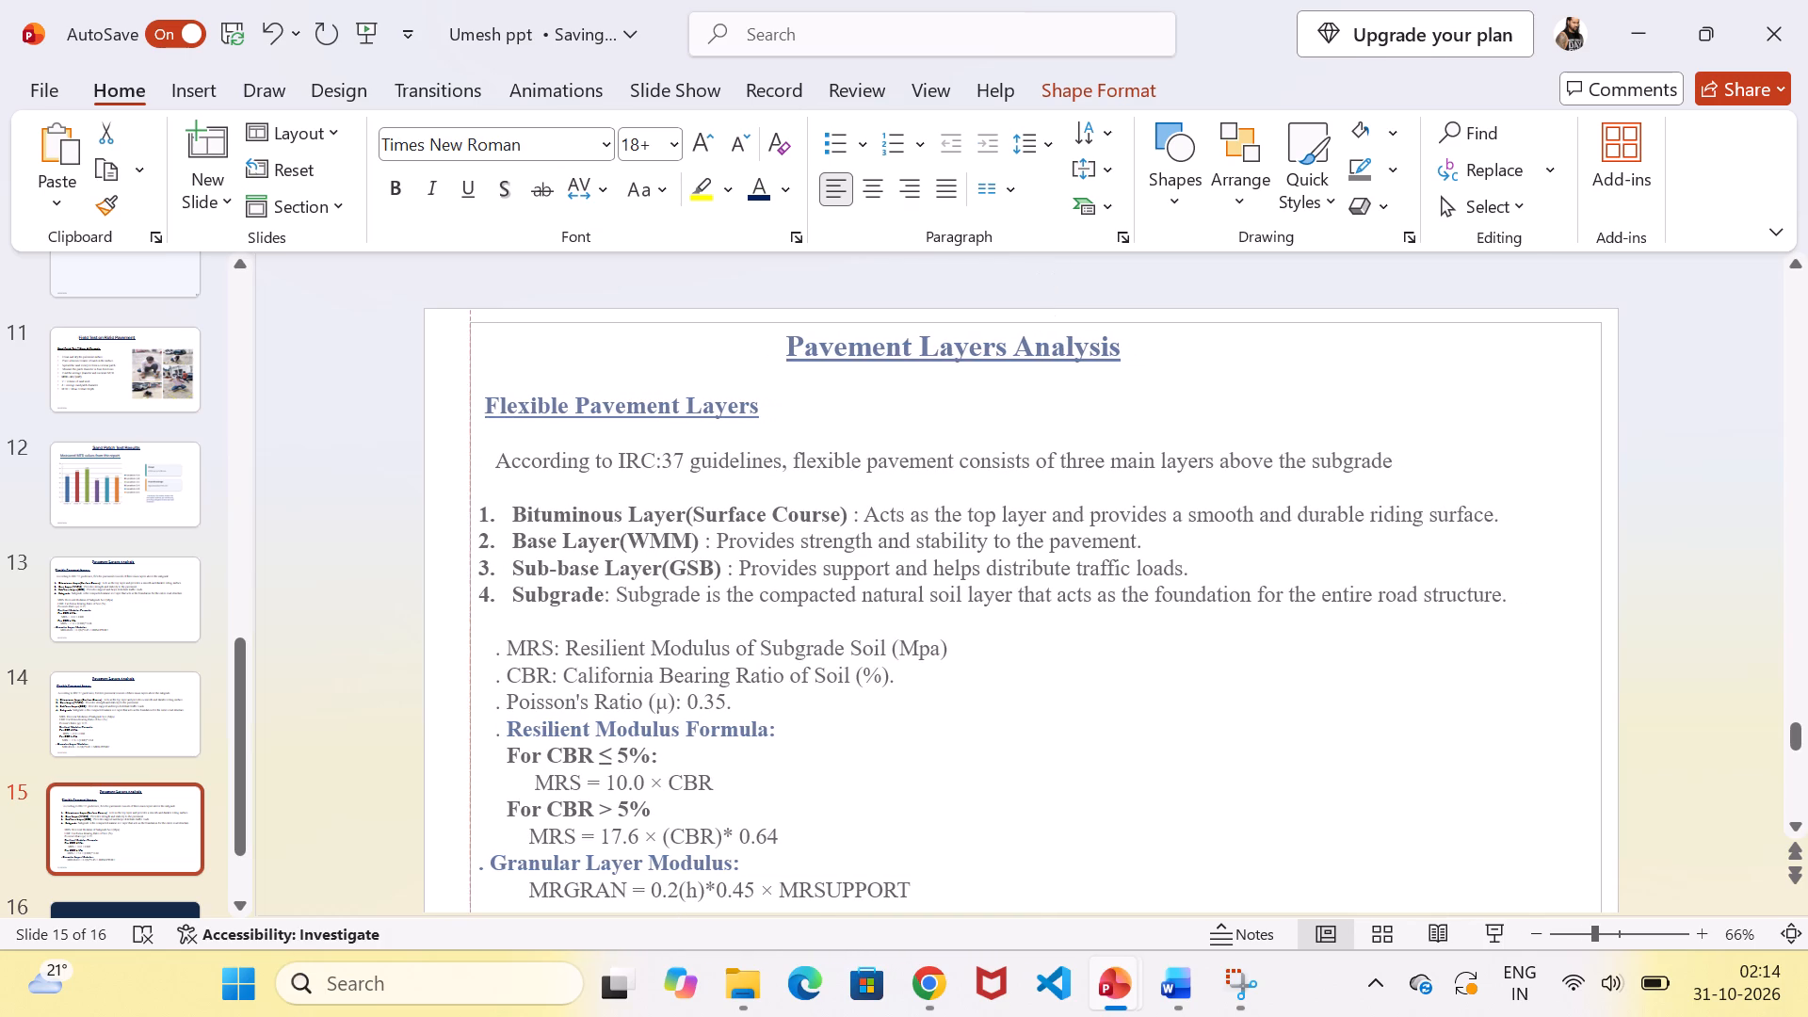
left_click_drag(466, 649, 463, 652)
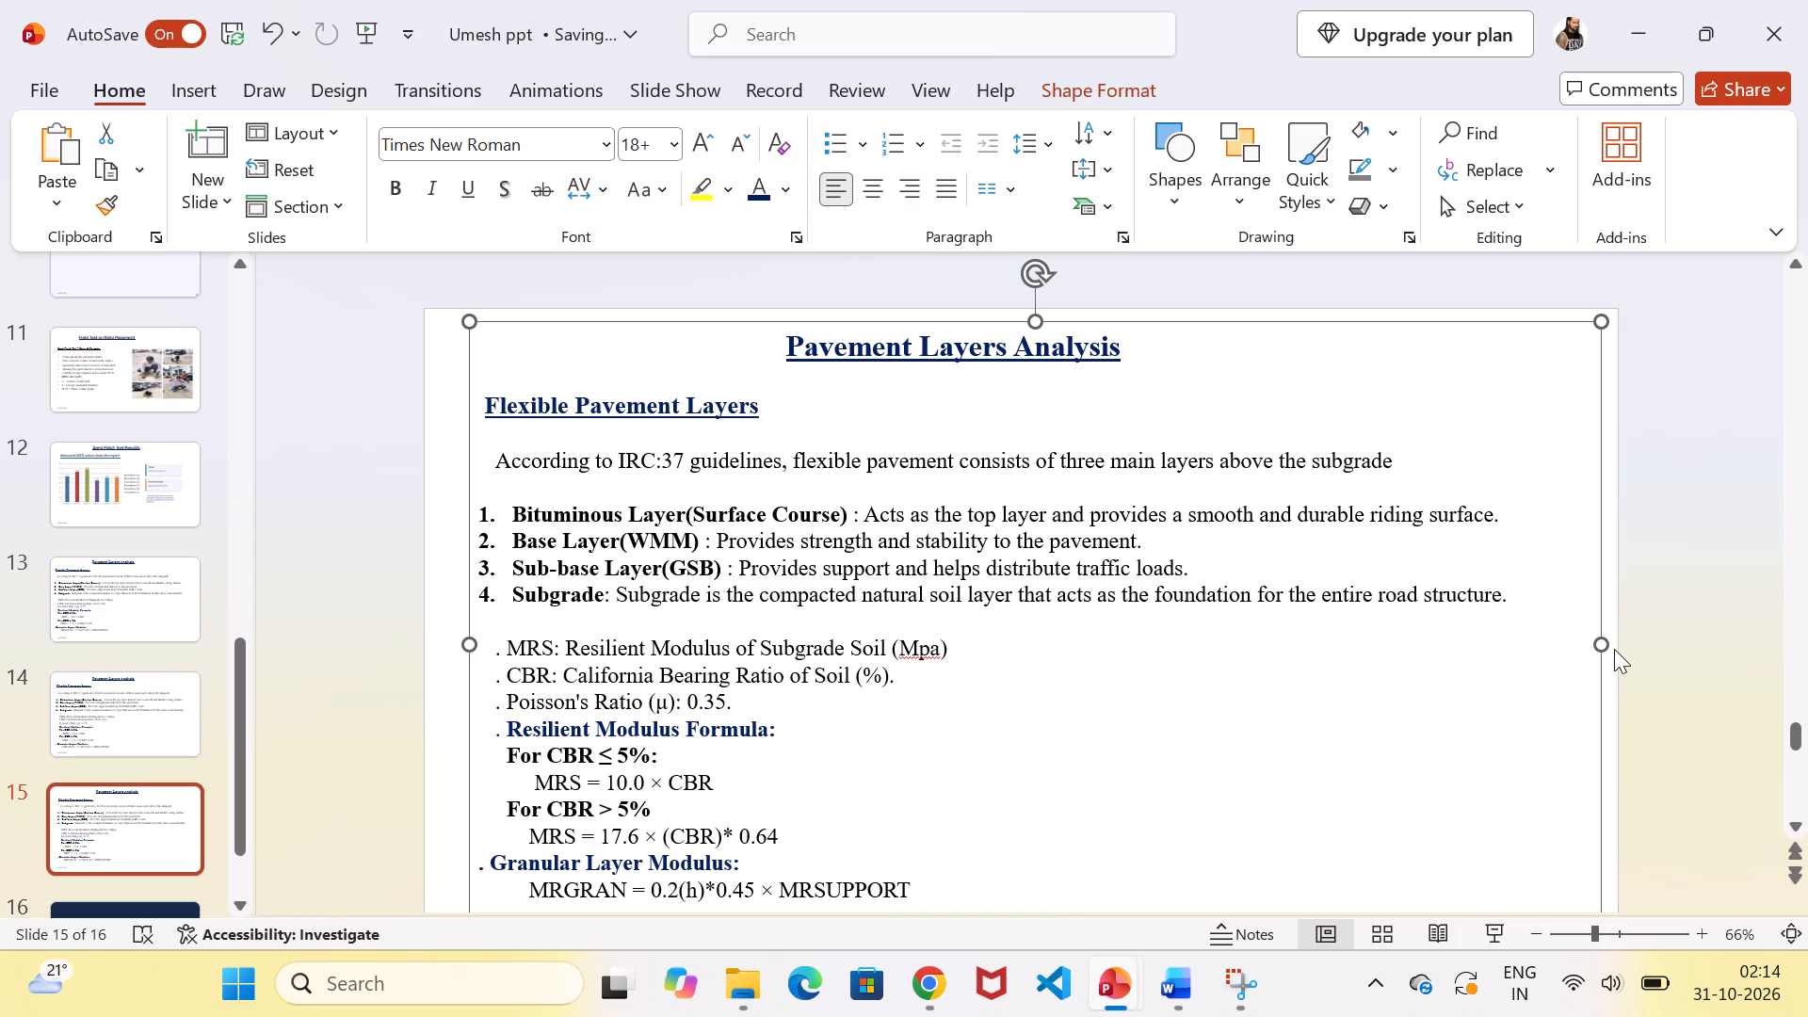
left_click_drag(1600, 638, 1570, 638)
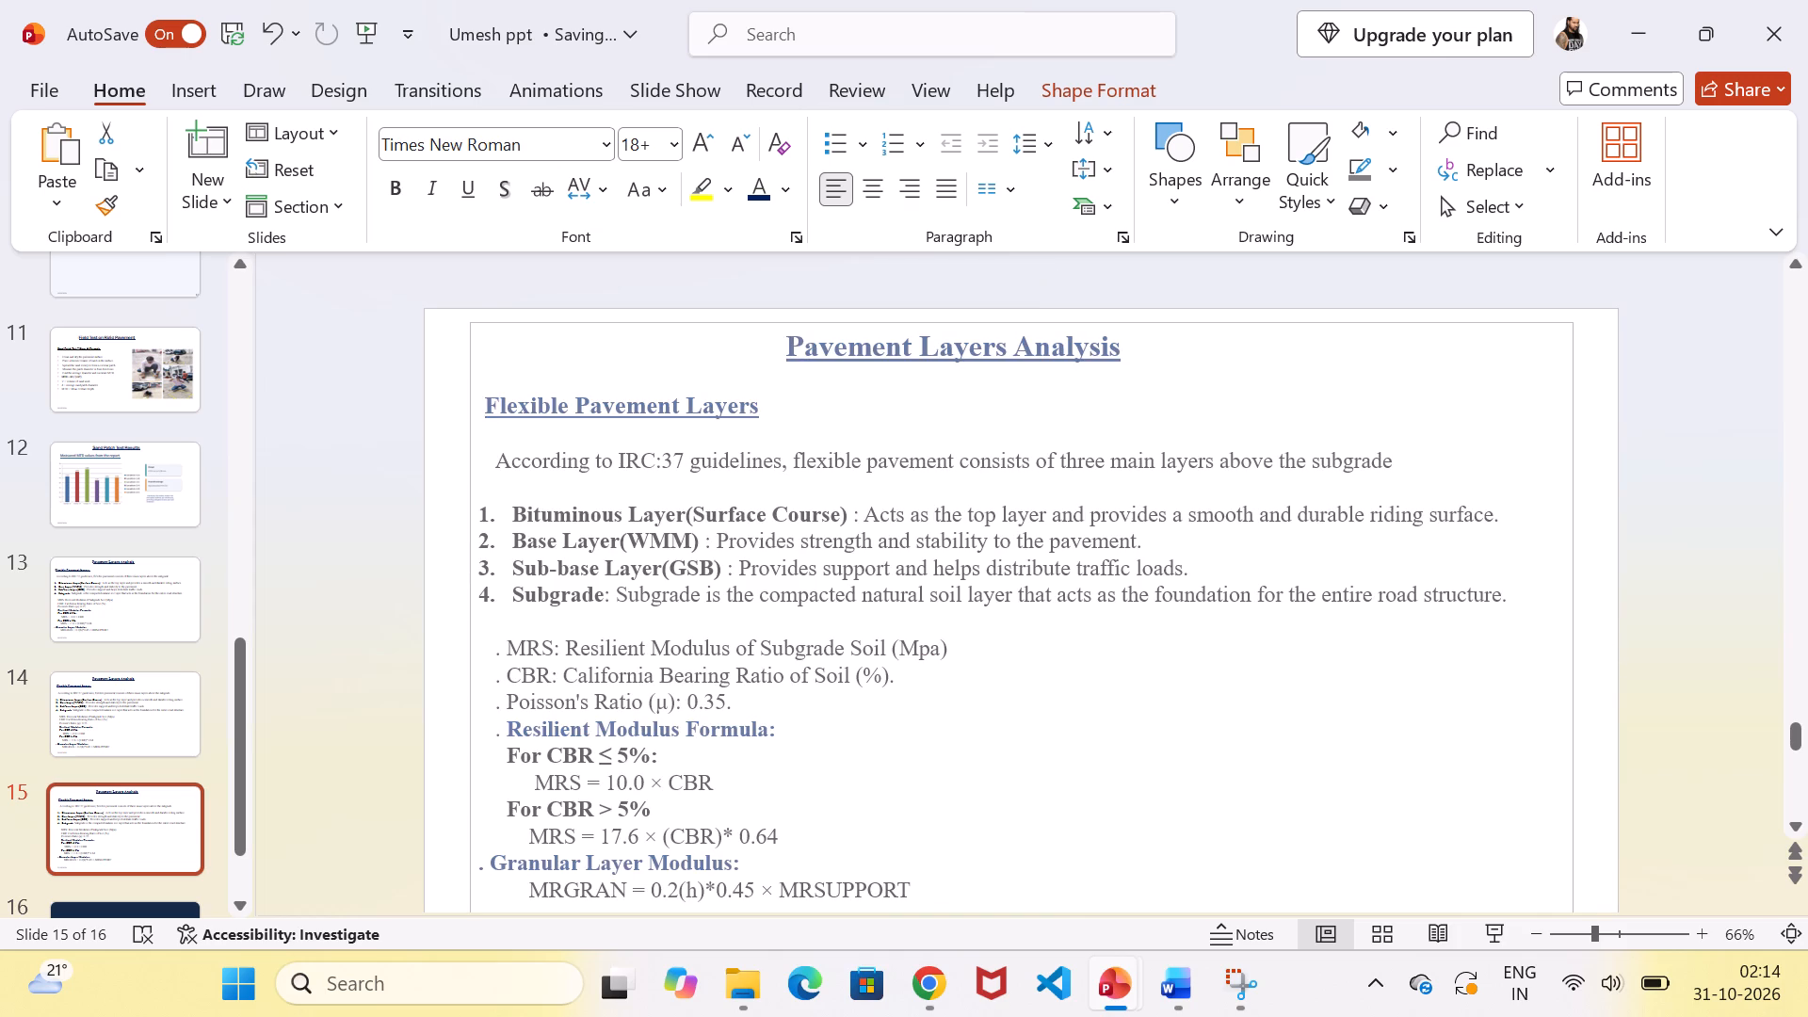
left_click_drag(1570, 638, 1572, 638)
left_click(1521, 723)
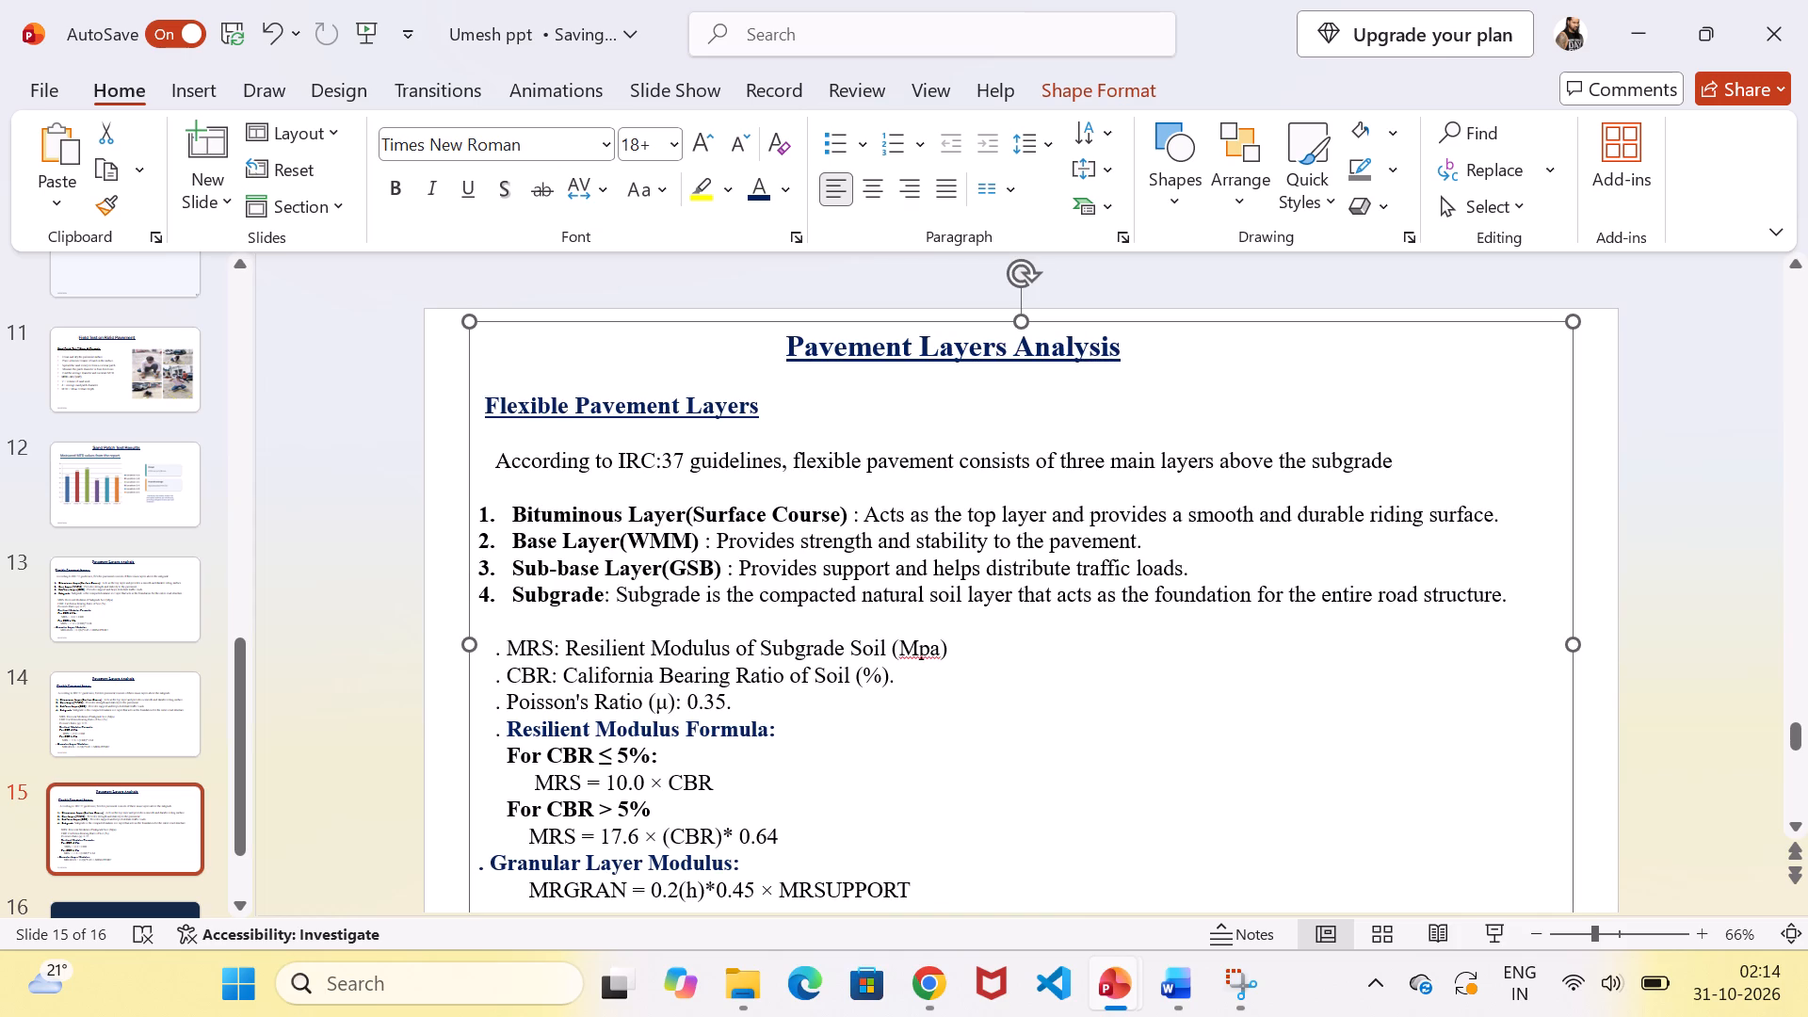
scroll(1521, 723, "down", 1)
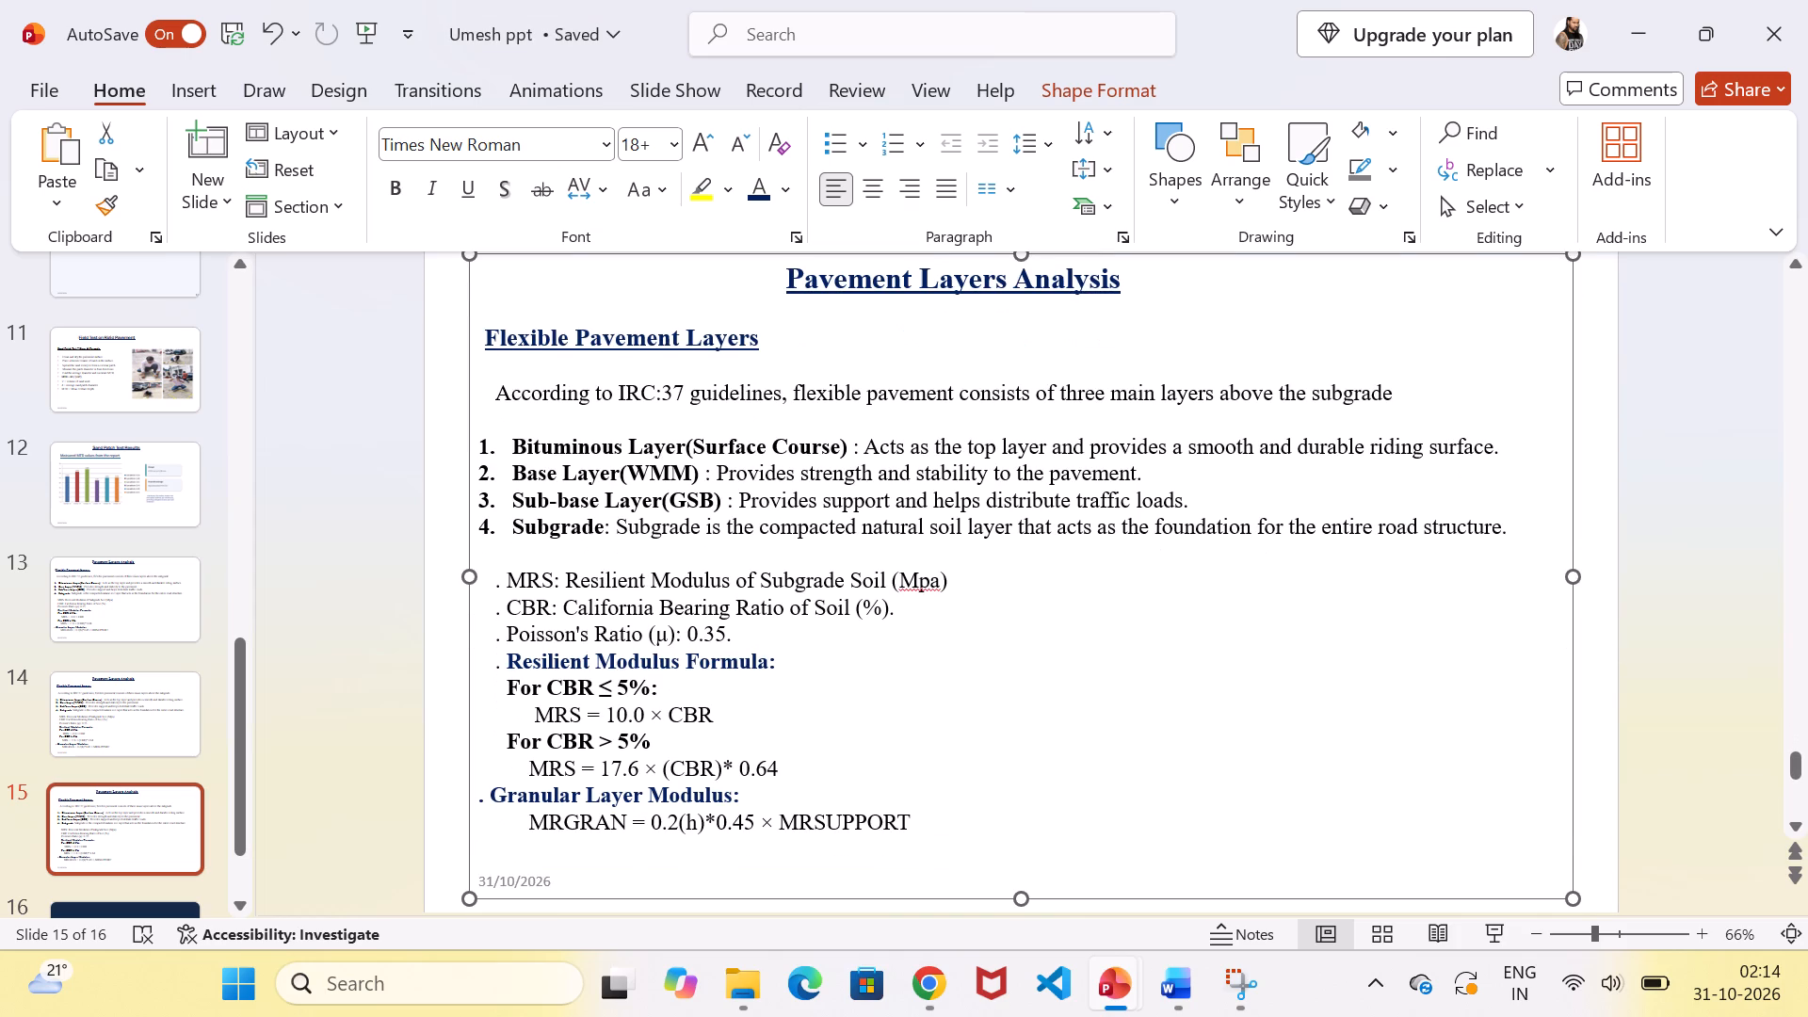
left_click(1715, 650)
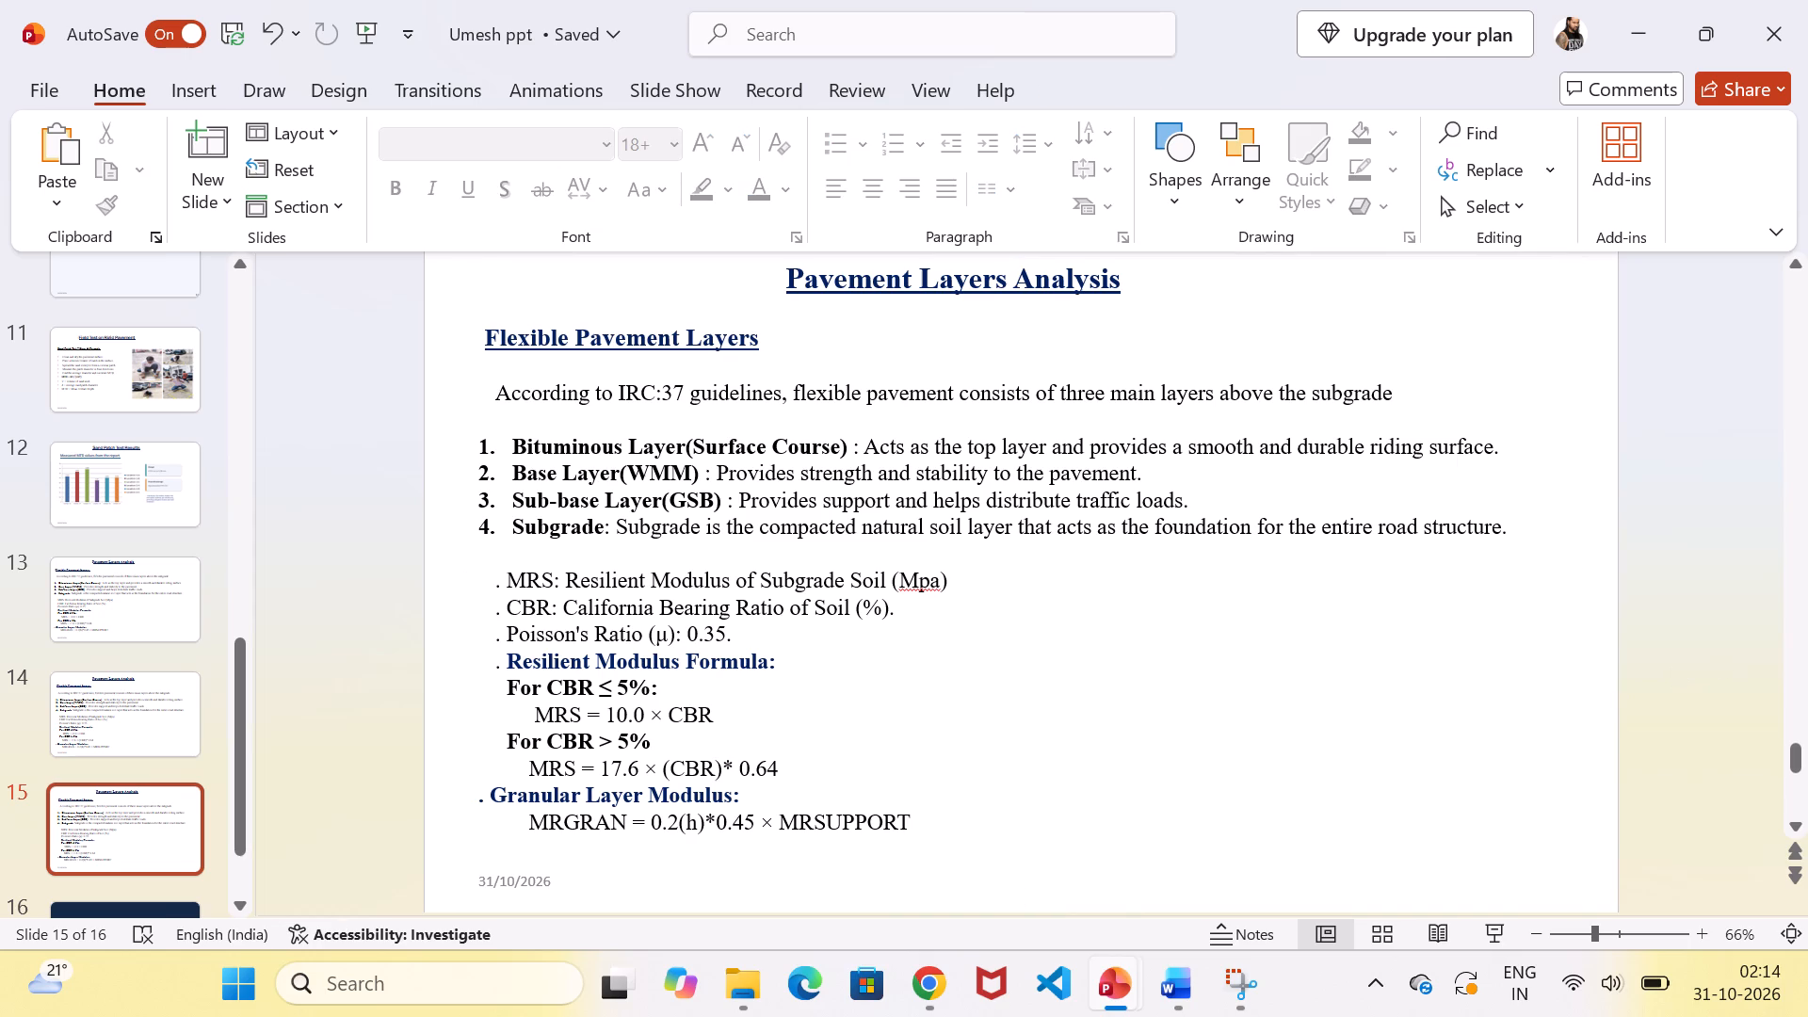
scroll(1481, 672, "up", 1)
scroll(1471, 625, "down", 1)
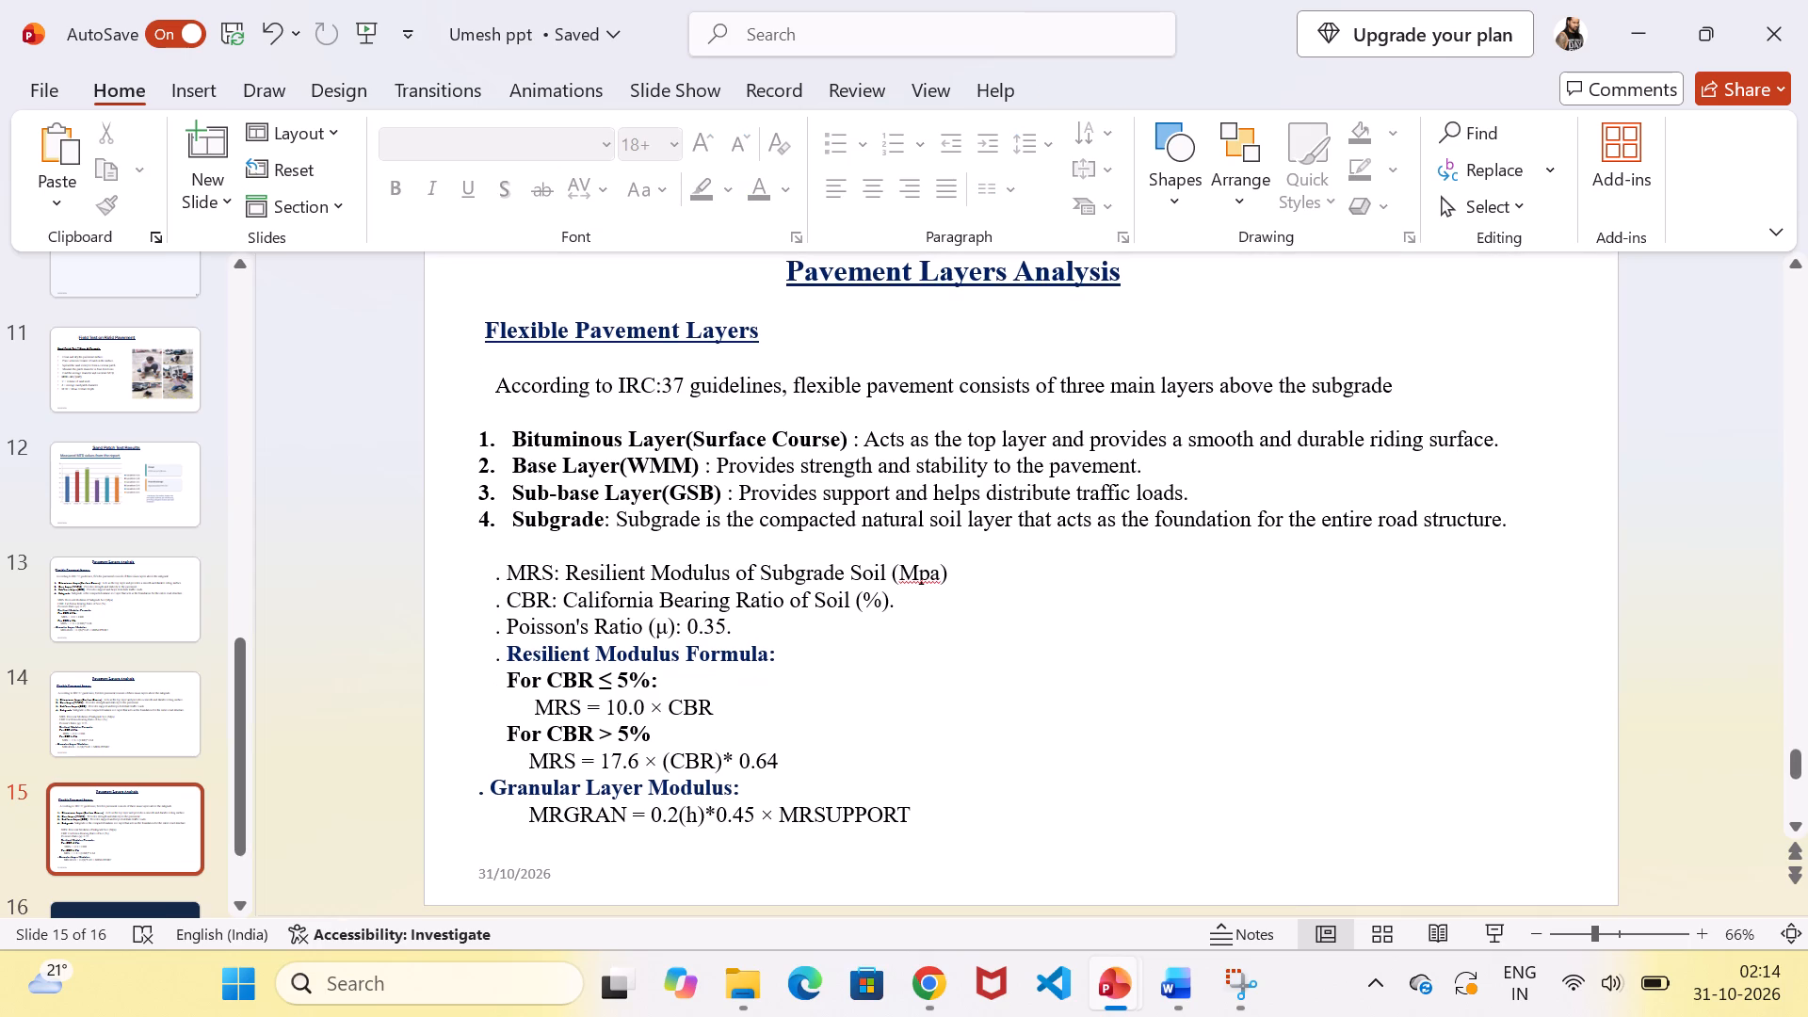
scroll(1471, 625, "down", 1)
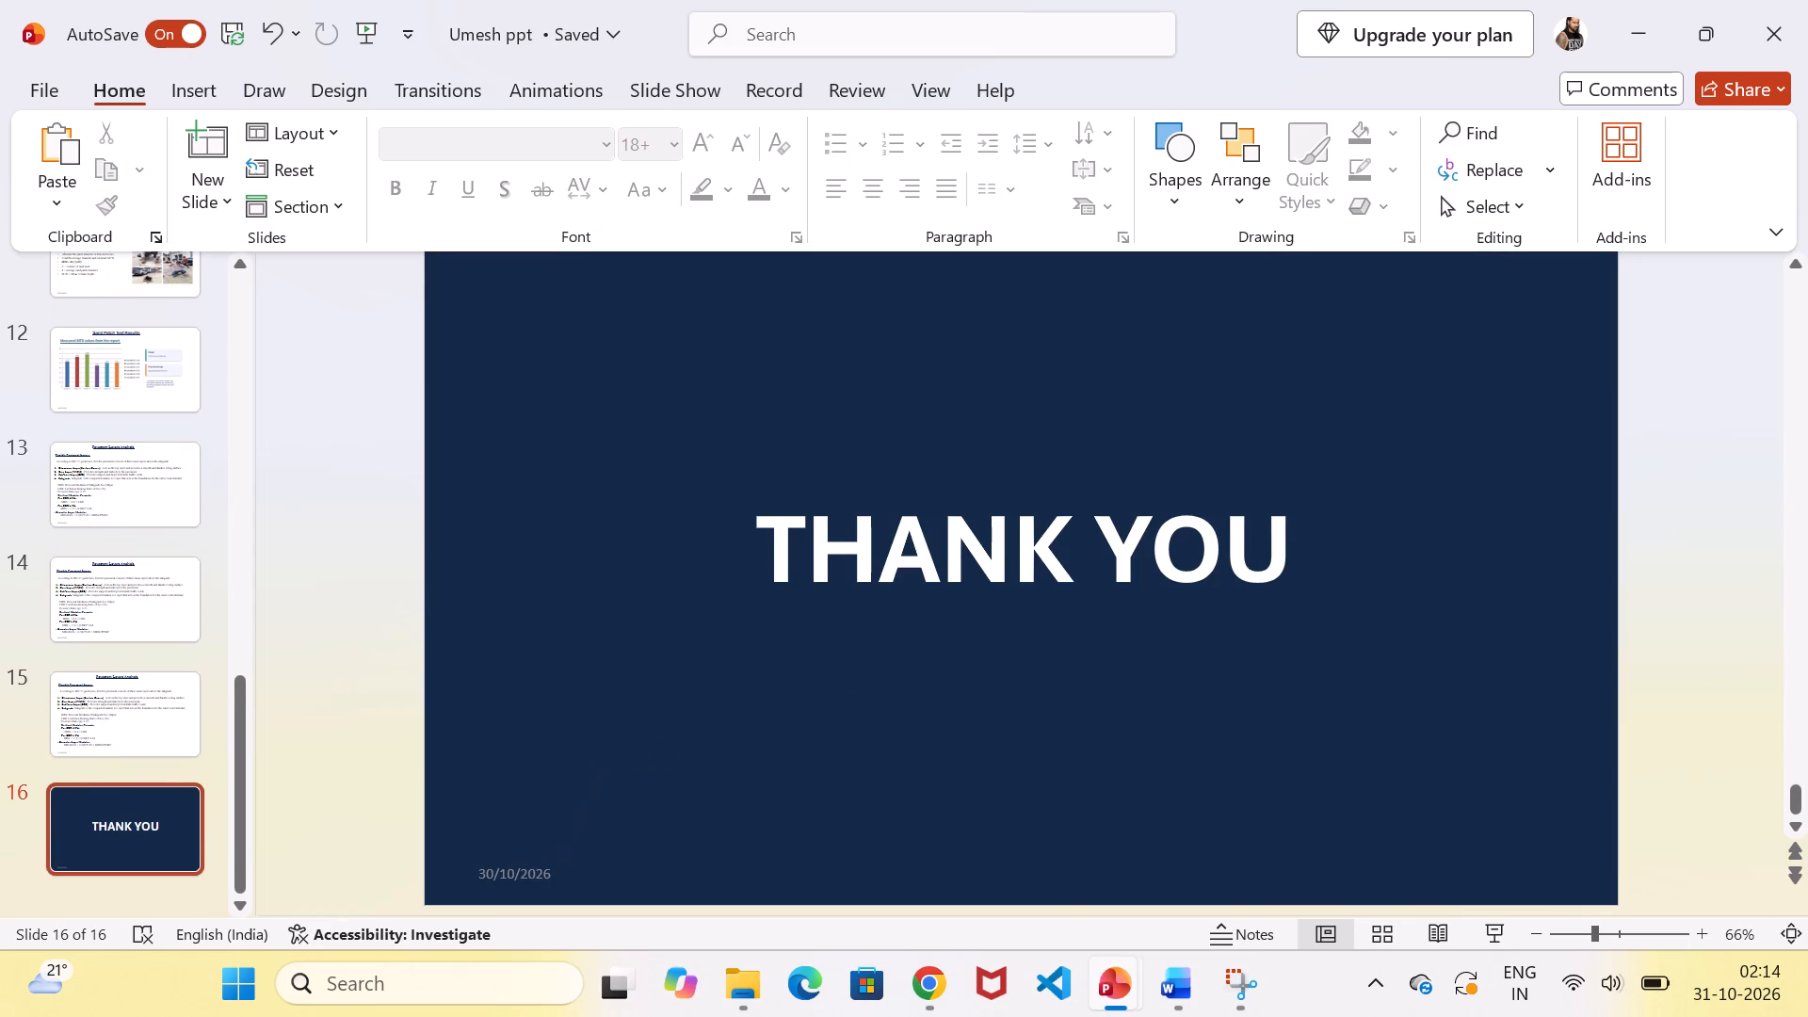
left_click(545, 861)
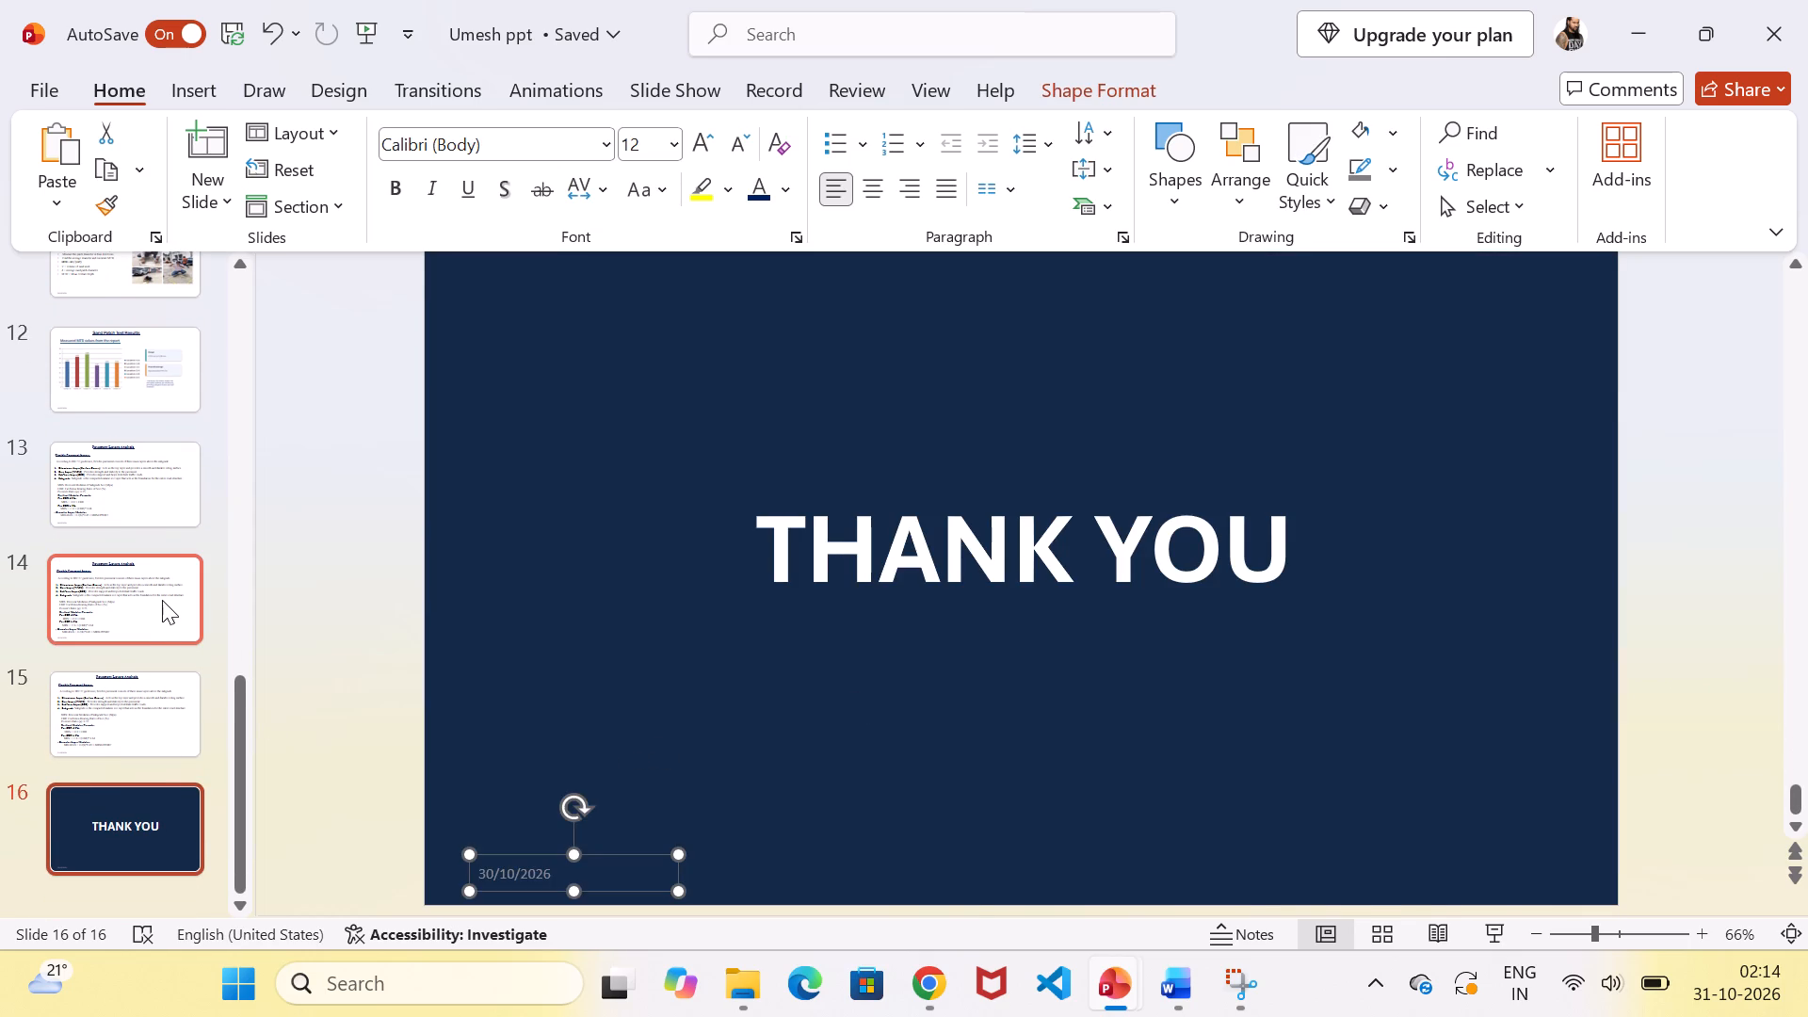
Cut the two earlier Pavement Layers Analysis slides dated 30/10/2026 from the deck, keeping only the copy dated 31/10/2026.
left_click(162, 600)
left_click(162, 600)
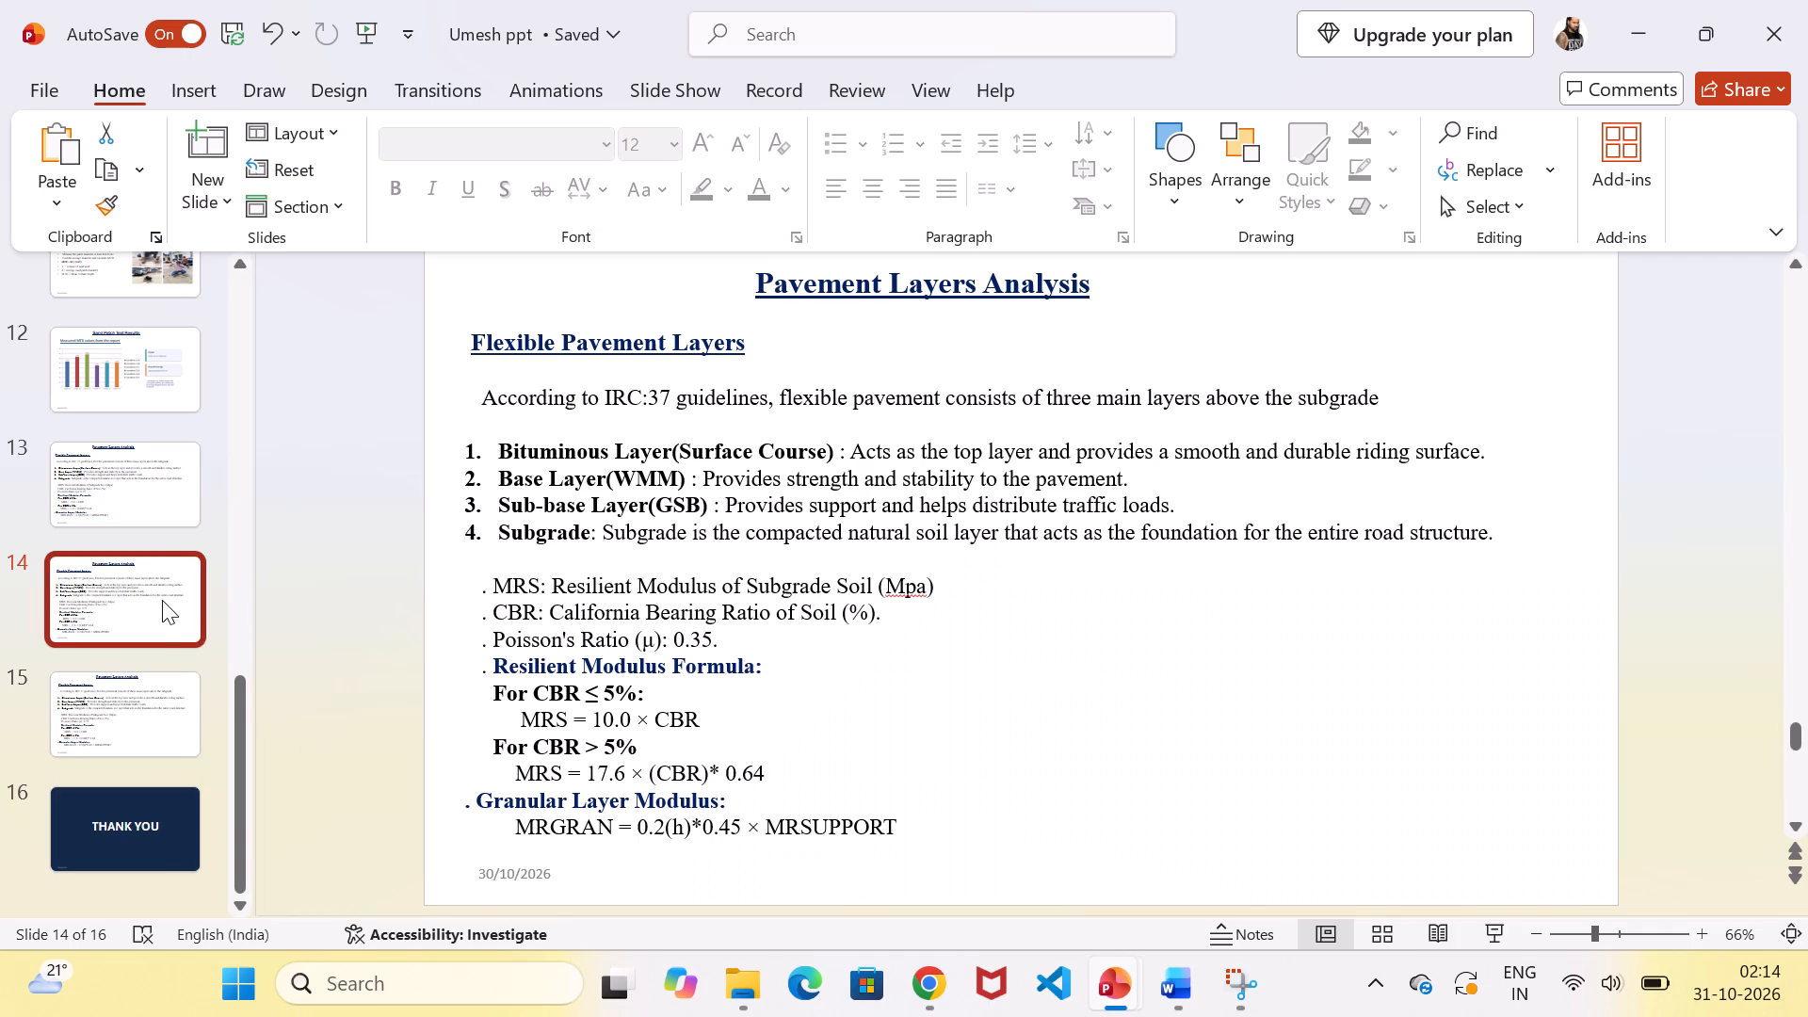
right_click(162, 600)
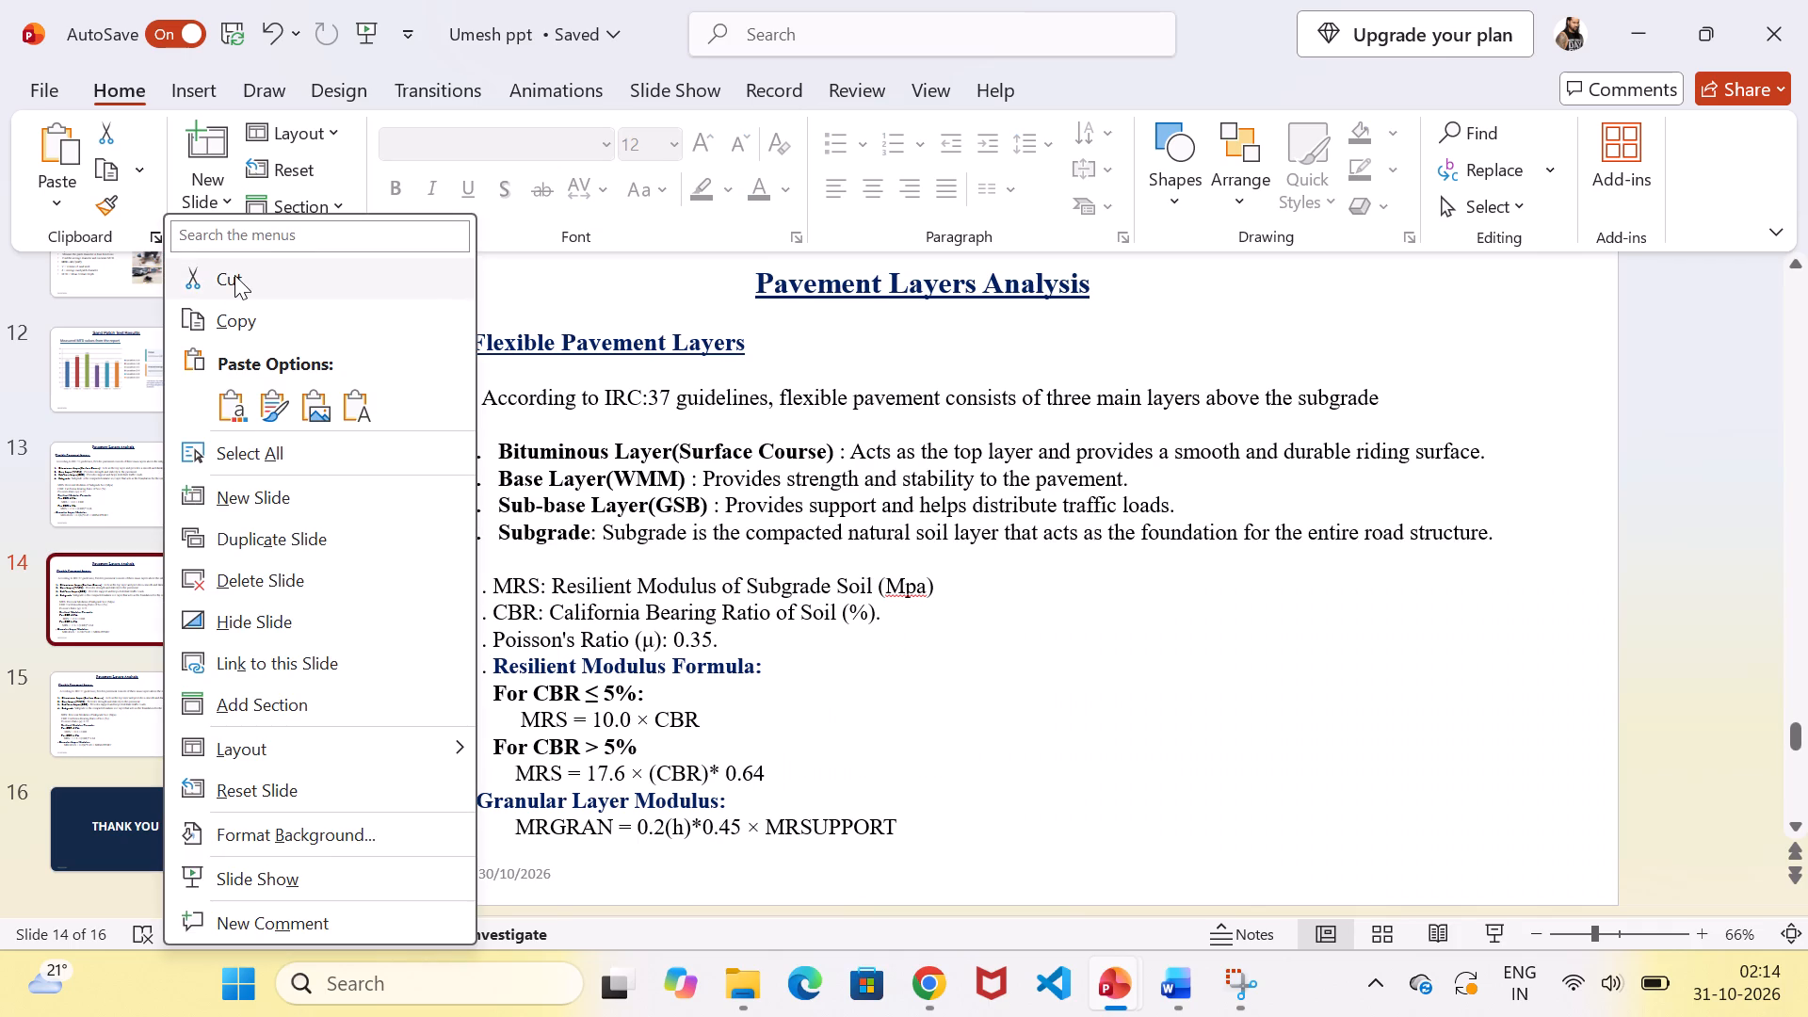
left_click(234, 275)
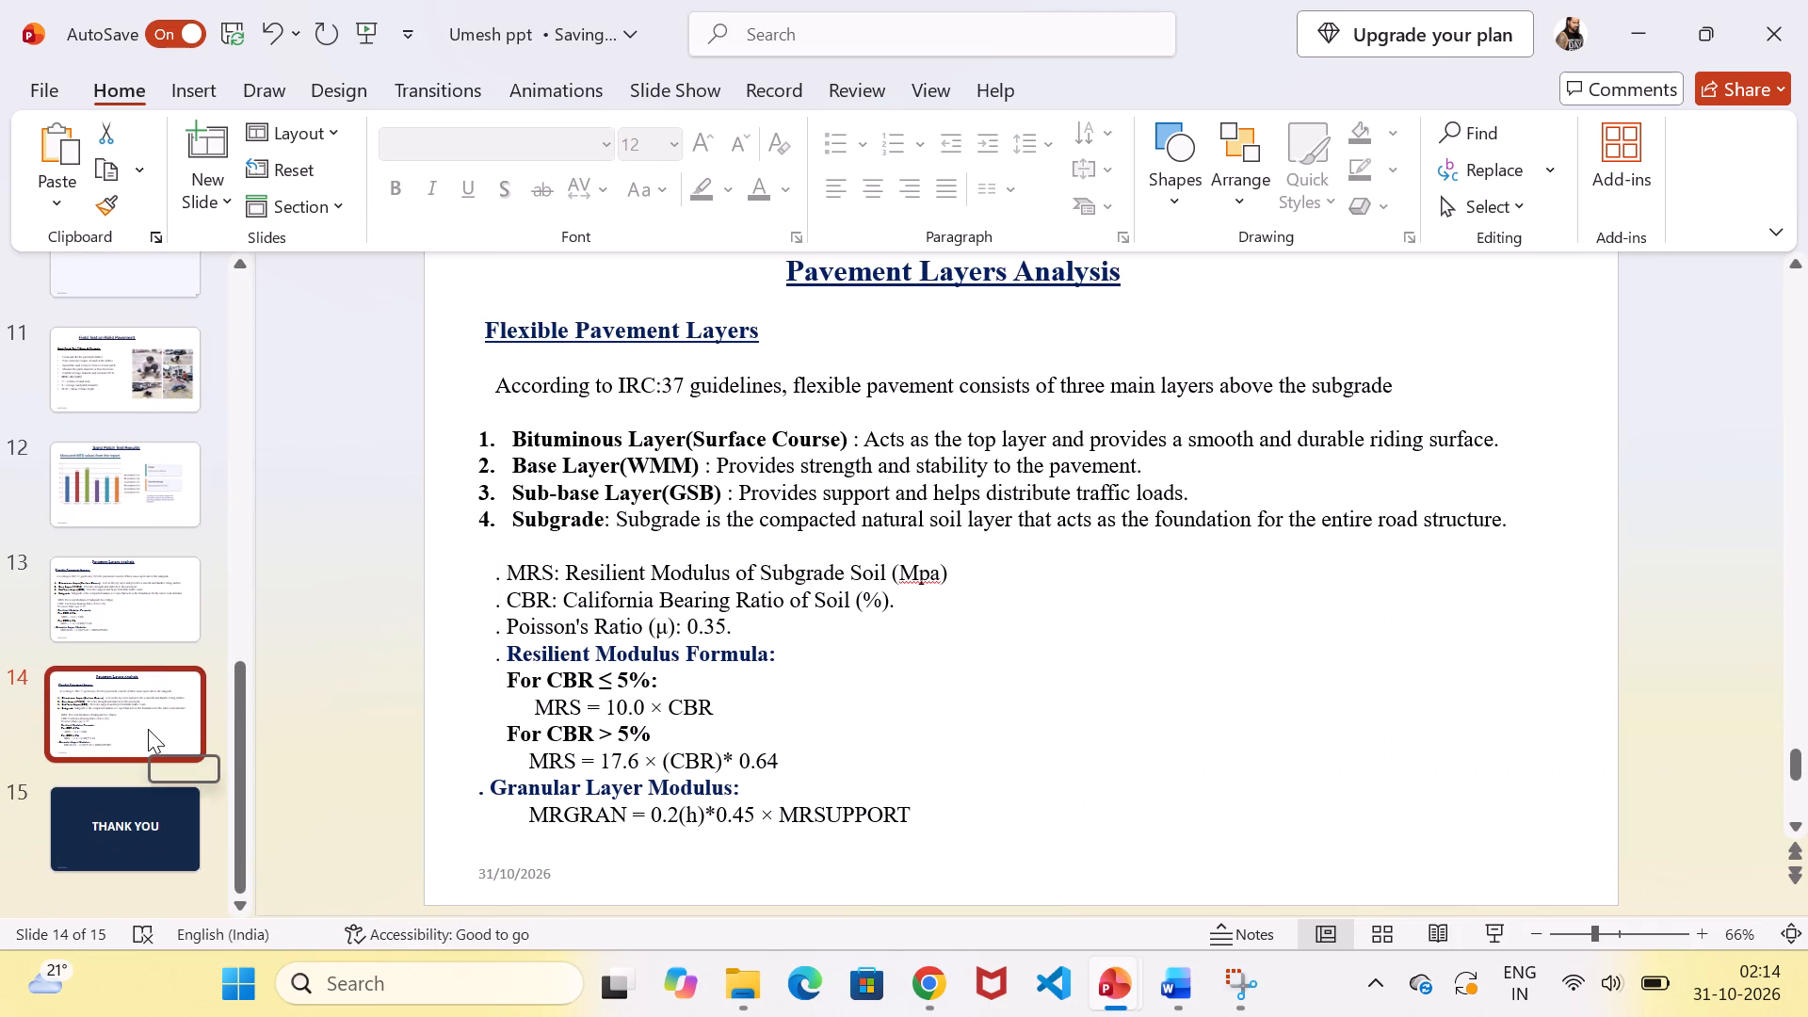
left_click(163, 614)
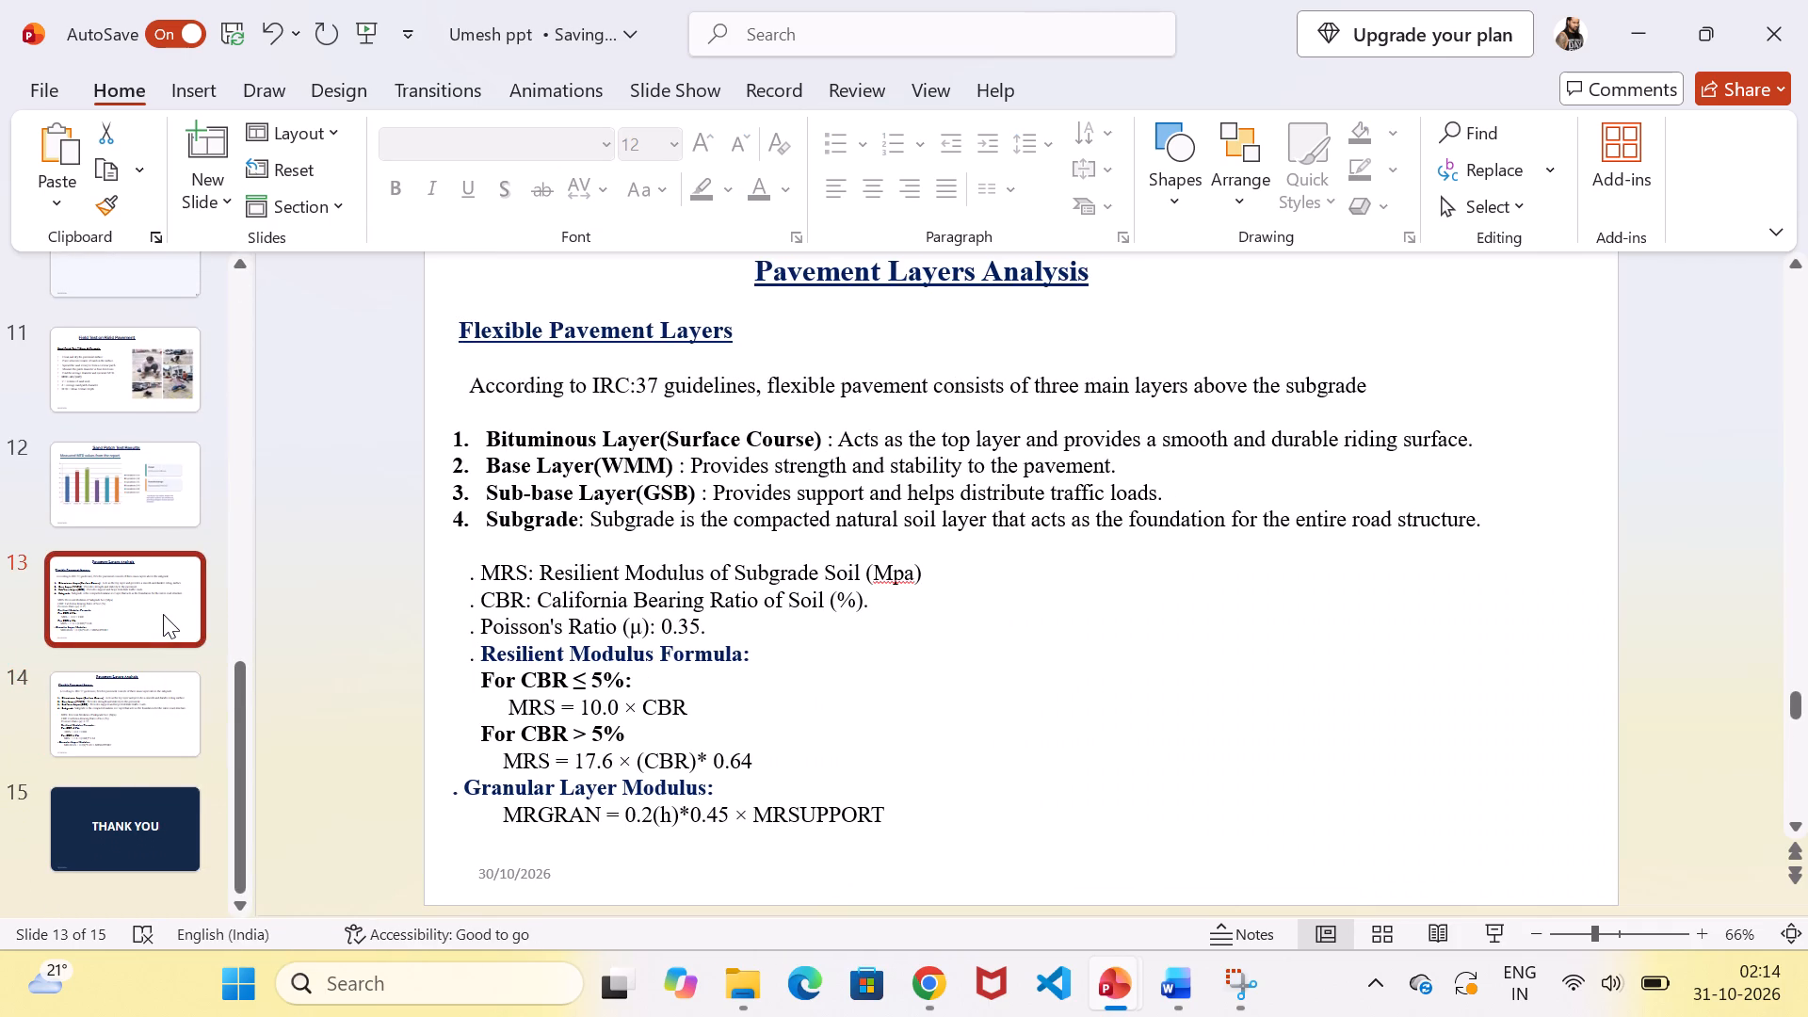
right_click(163, 614)
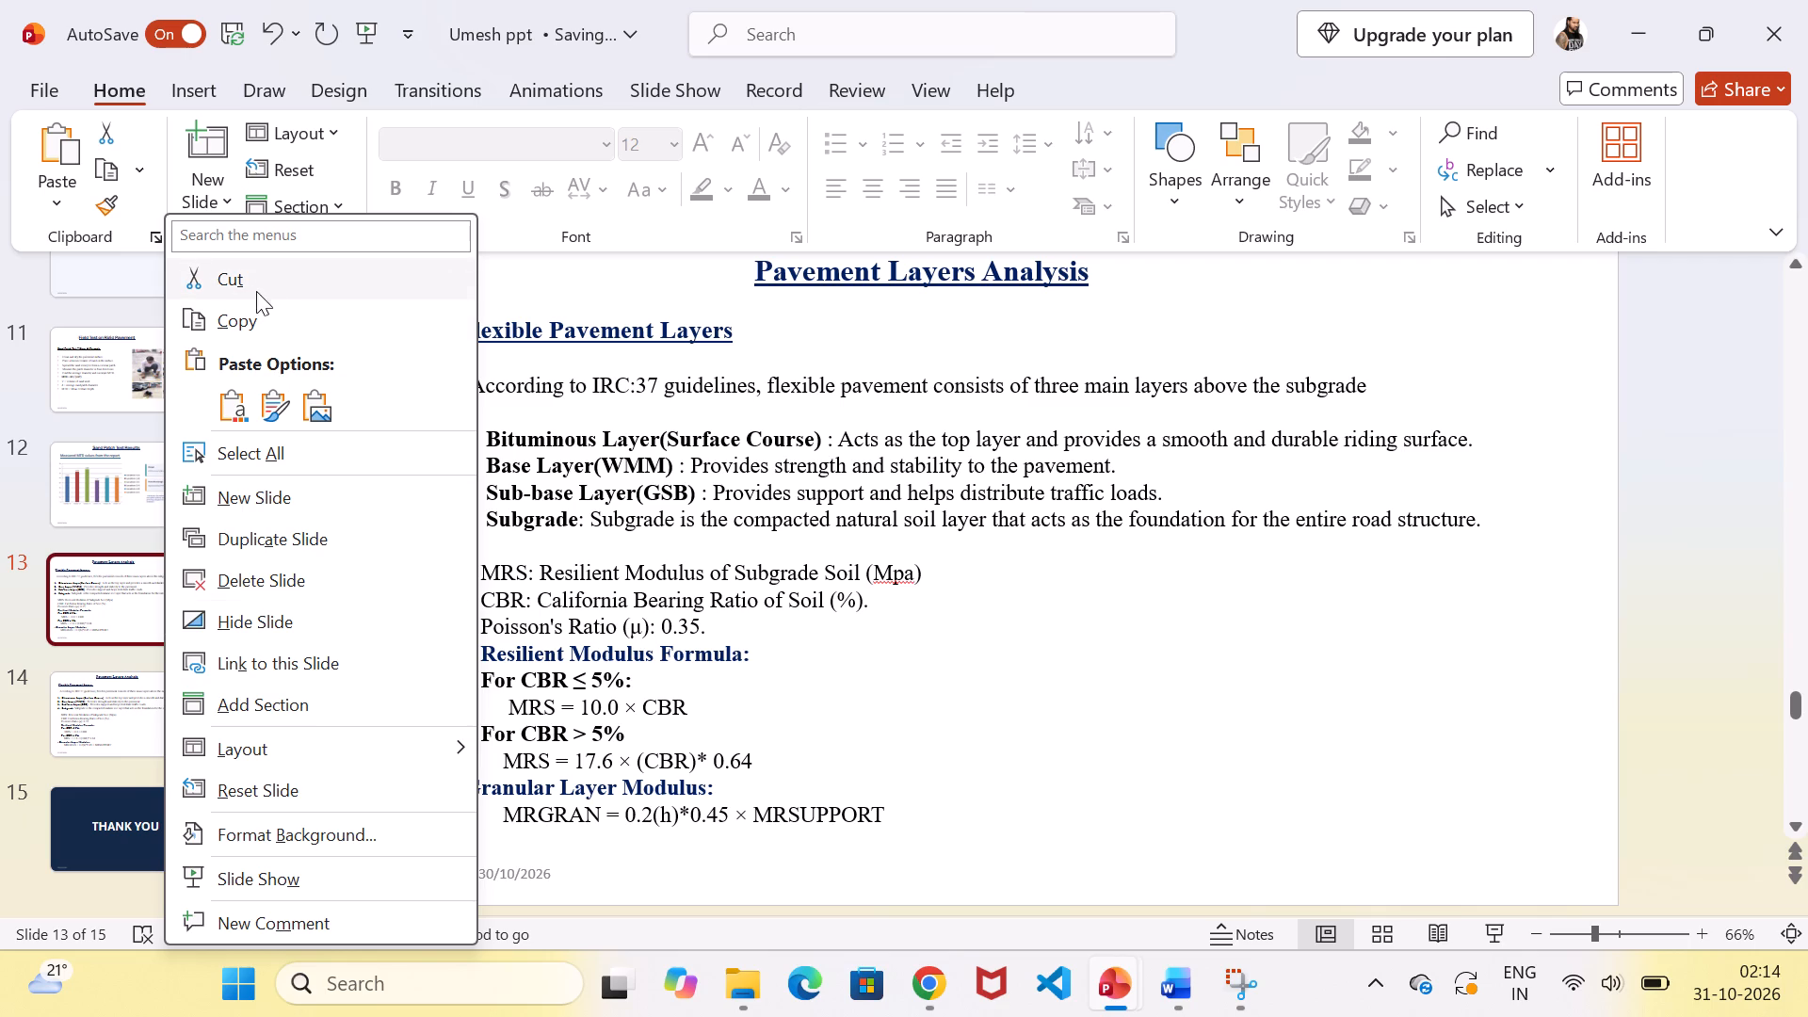
left_click(253, 283)
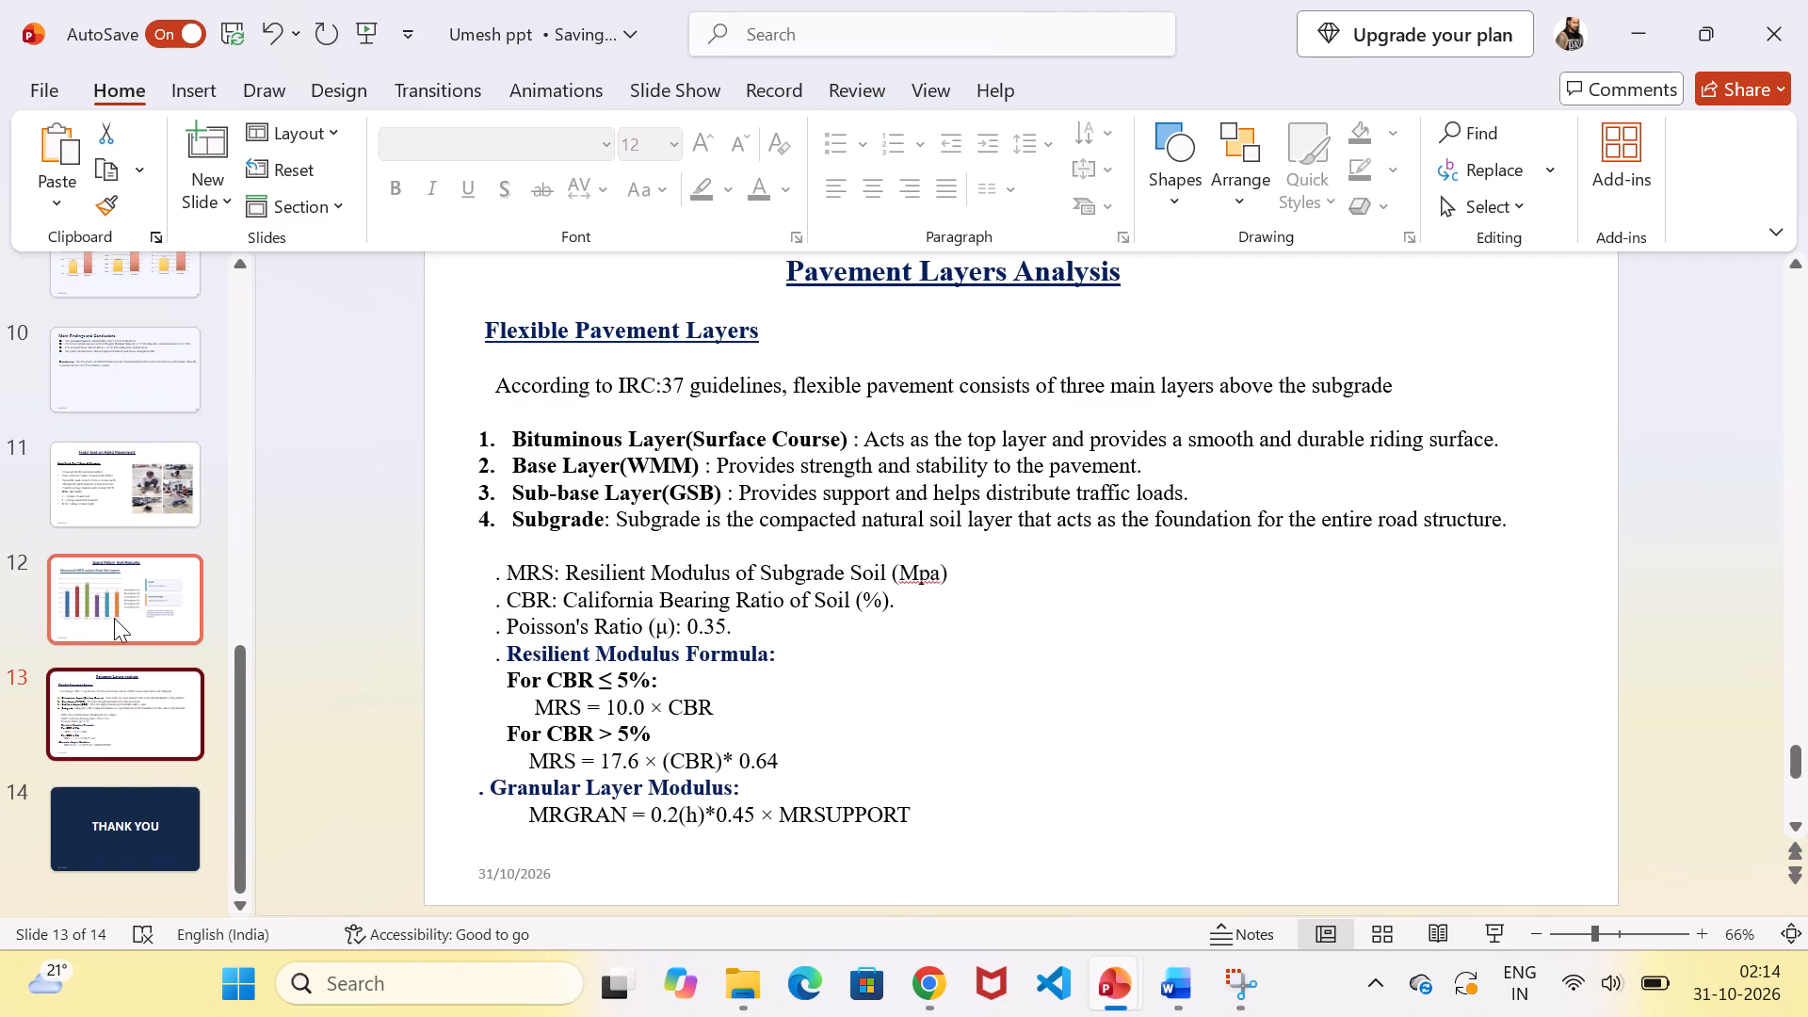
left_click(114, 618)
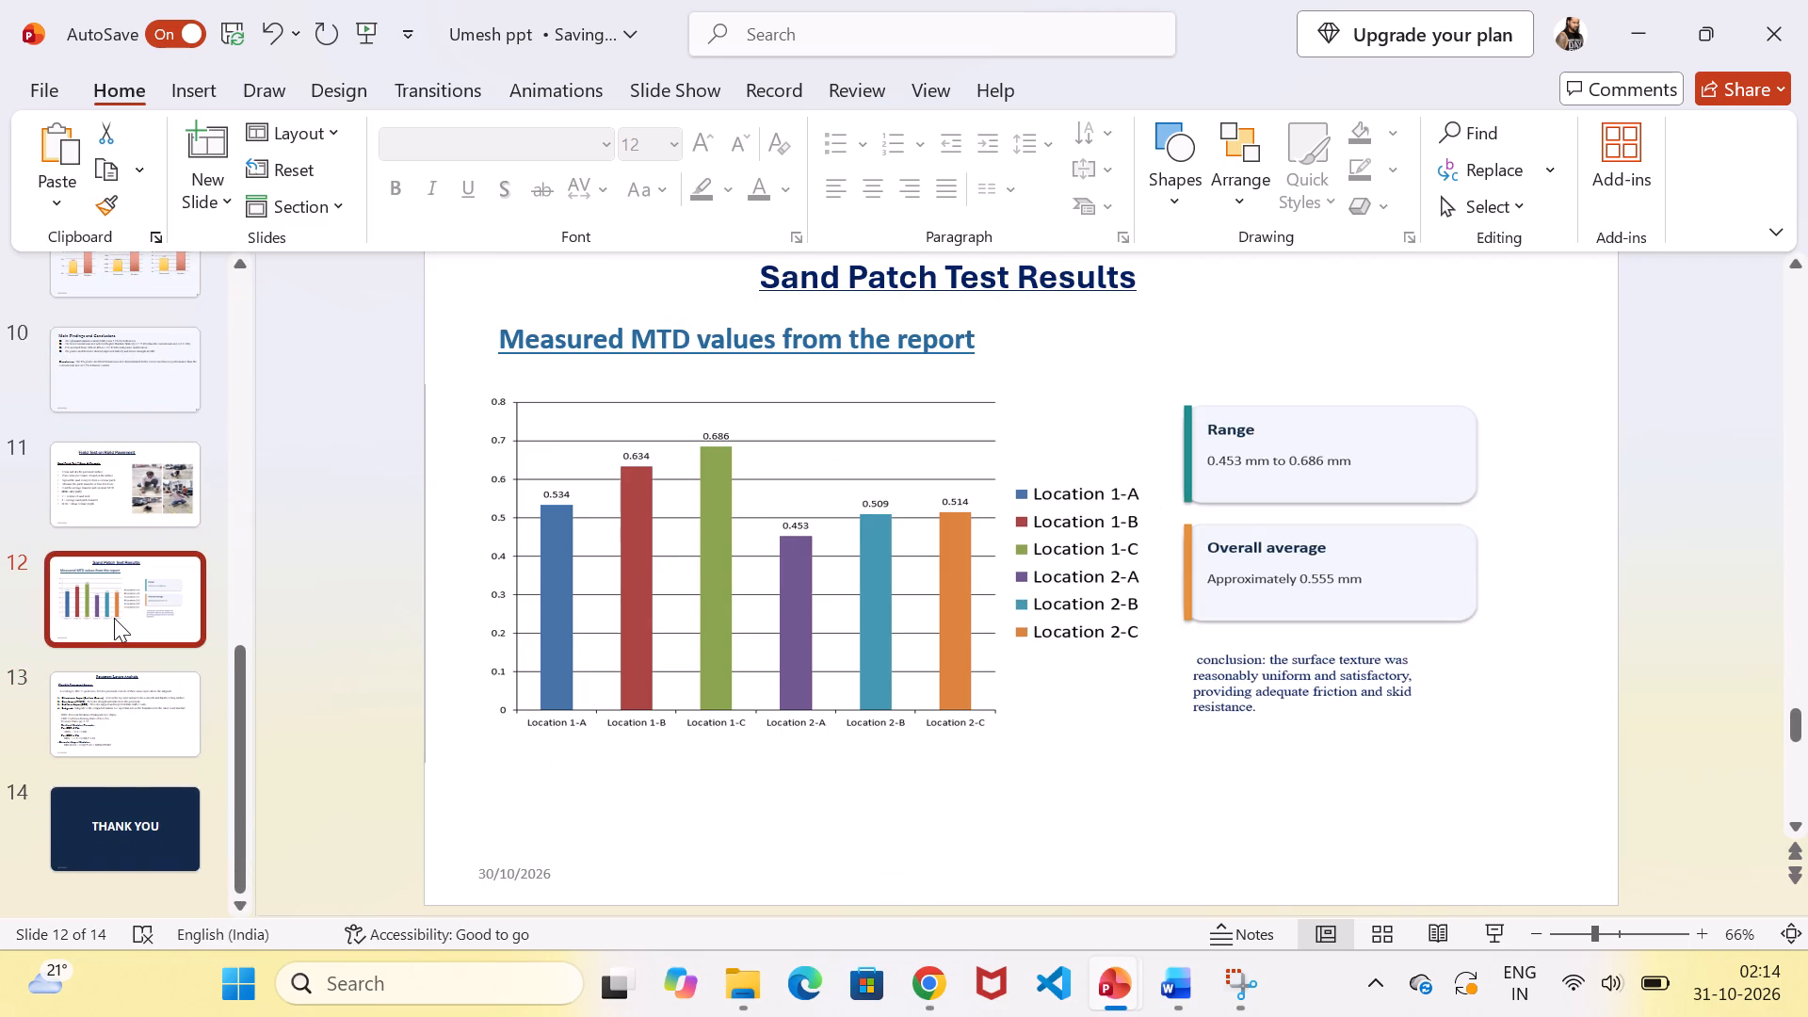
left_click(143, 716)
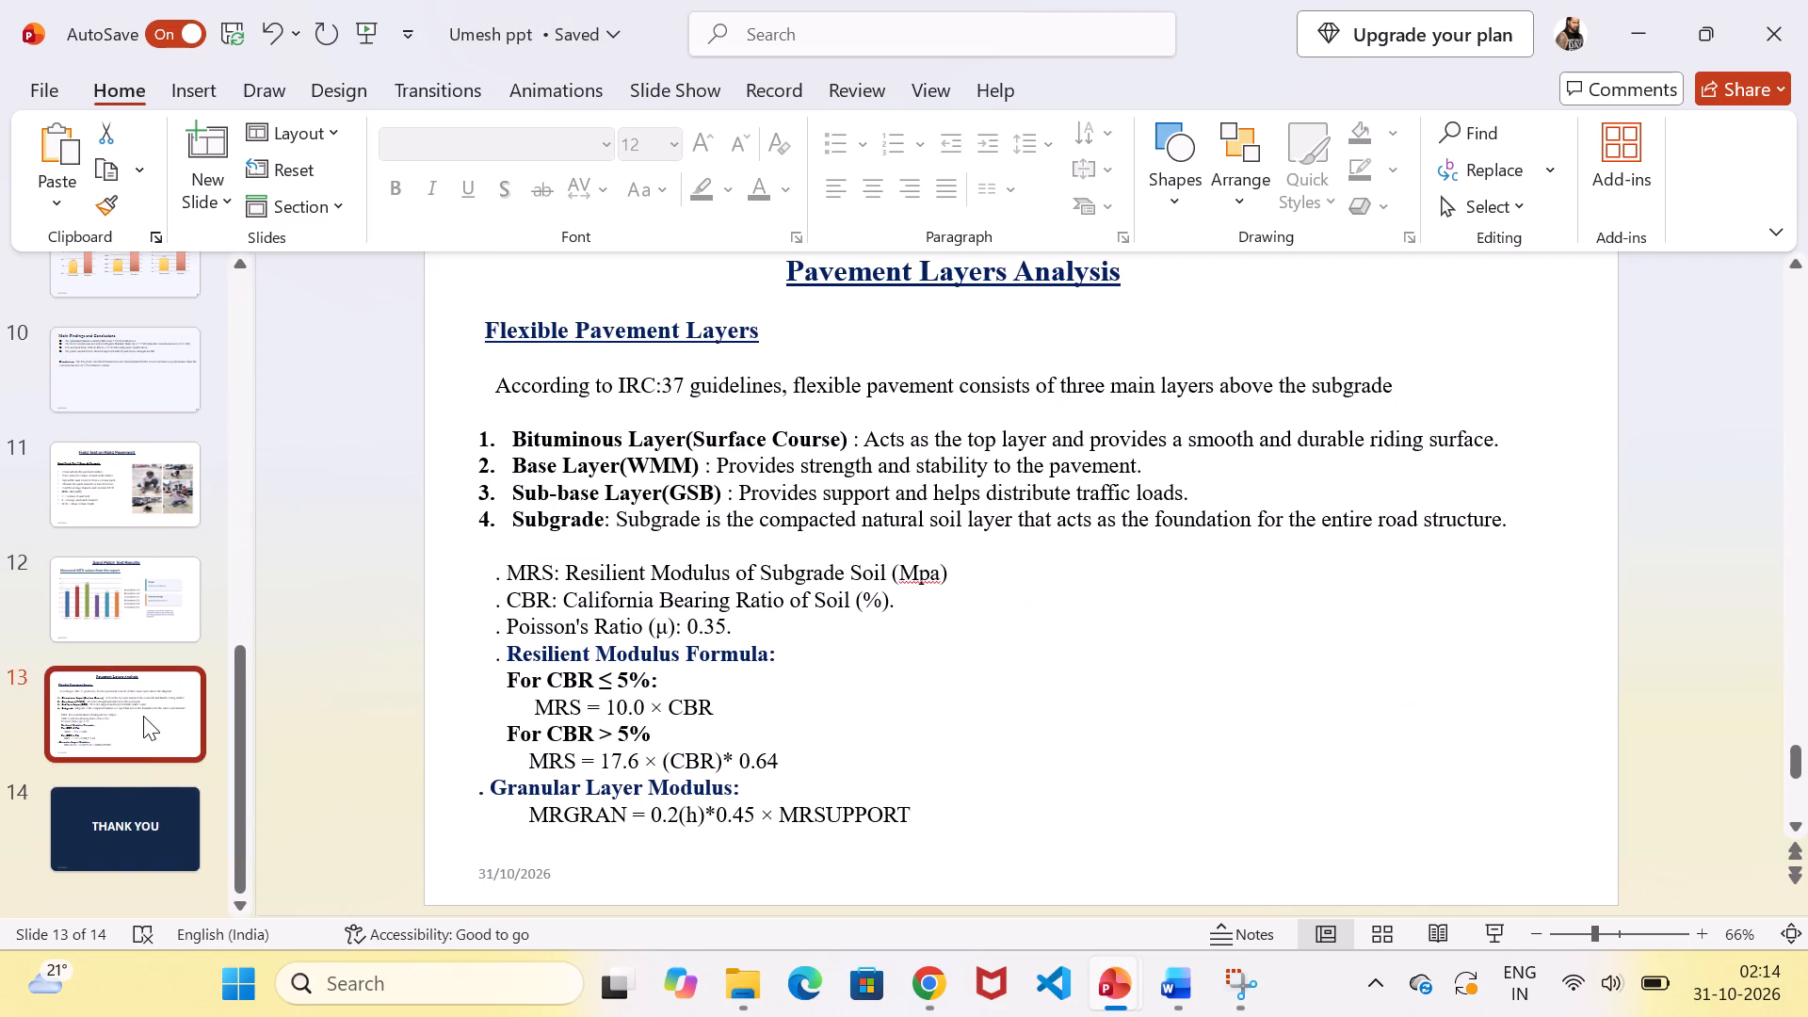
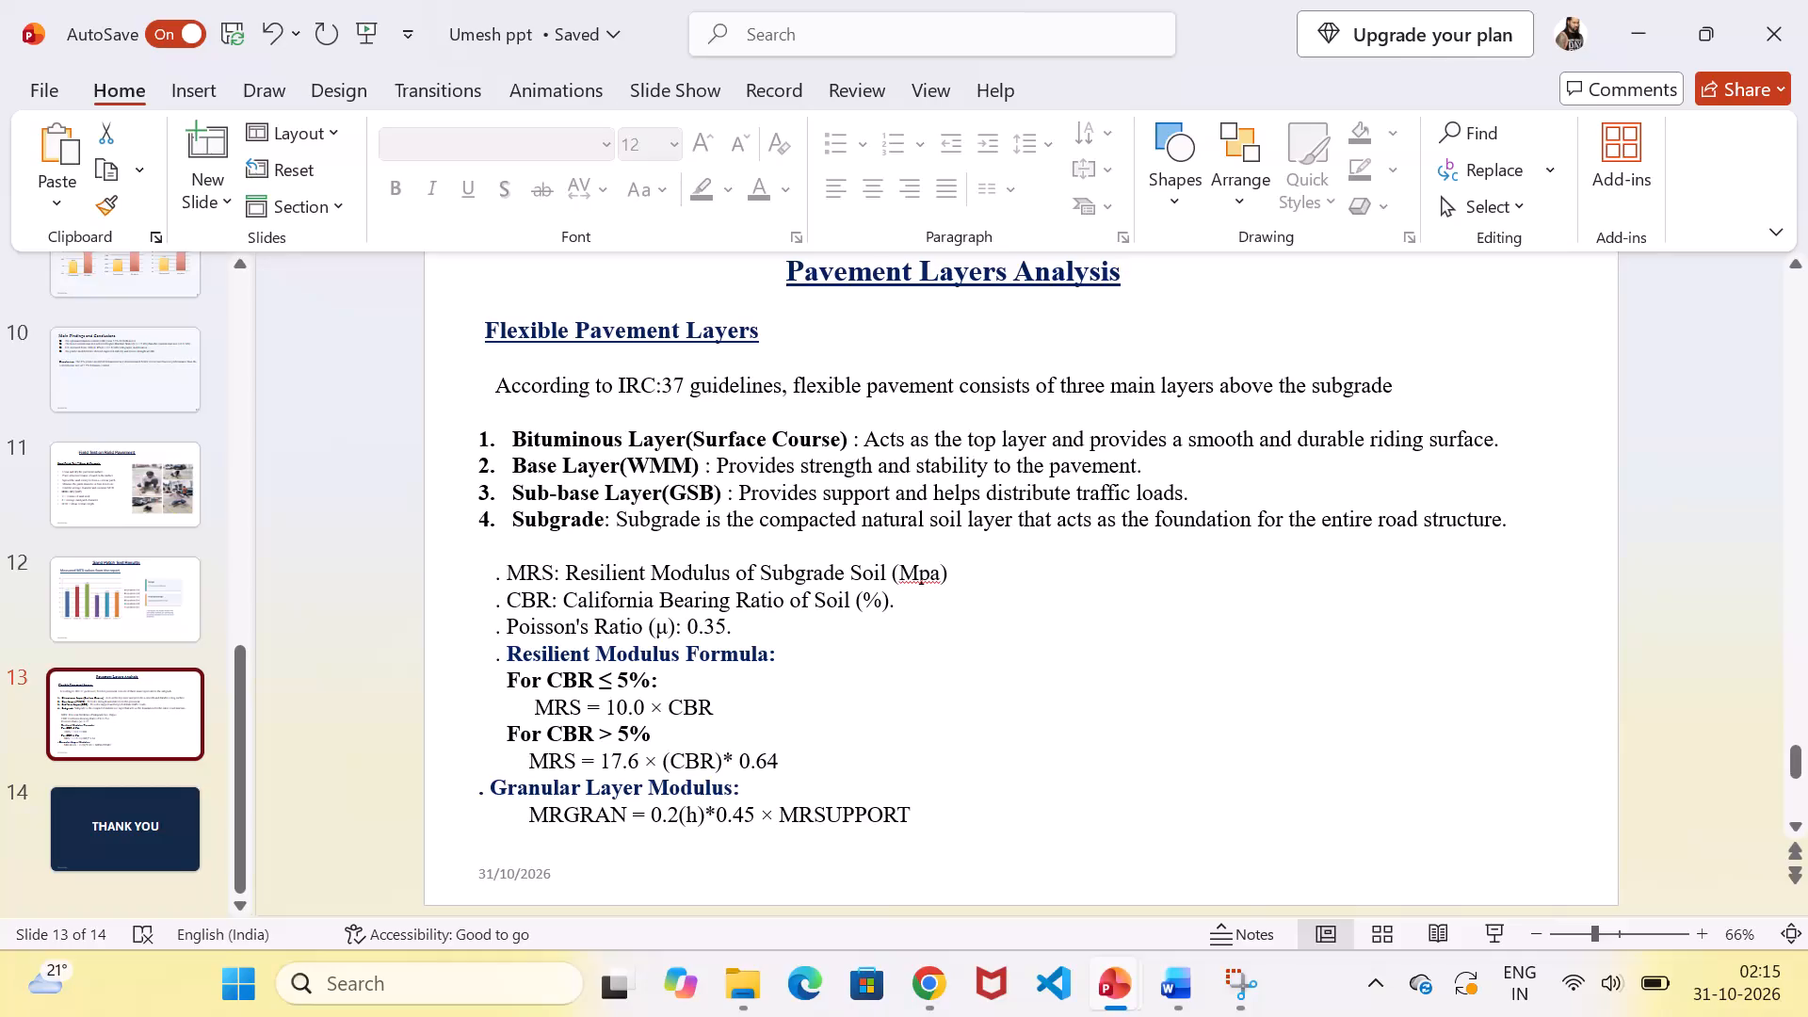
Insert a new blank slide between the Pavement Layers Analysis slide and the THANK YOU slide.
left_click(206, 176)
left_click(241, 620)
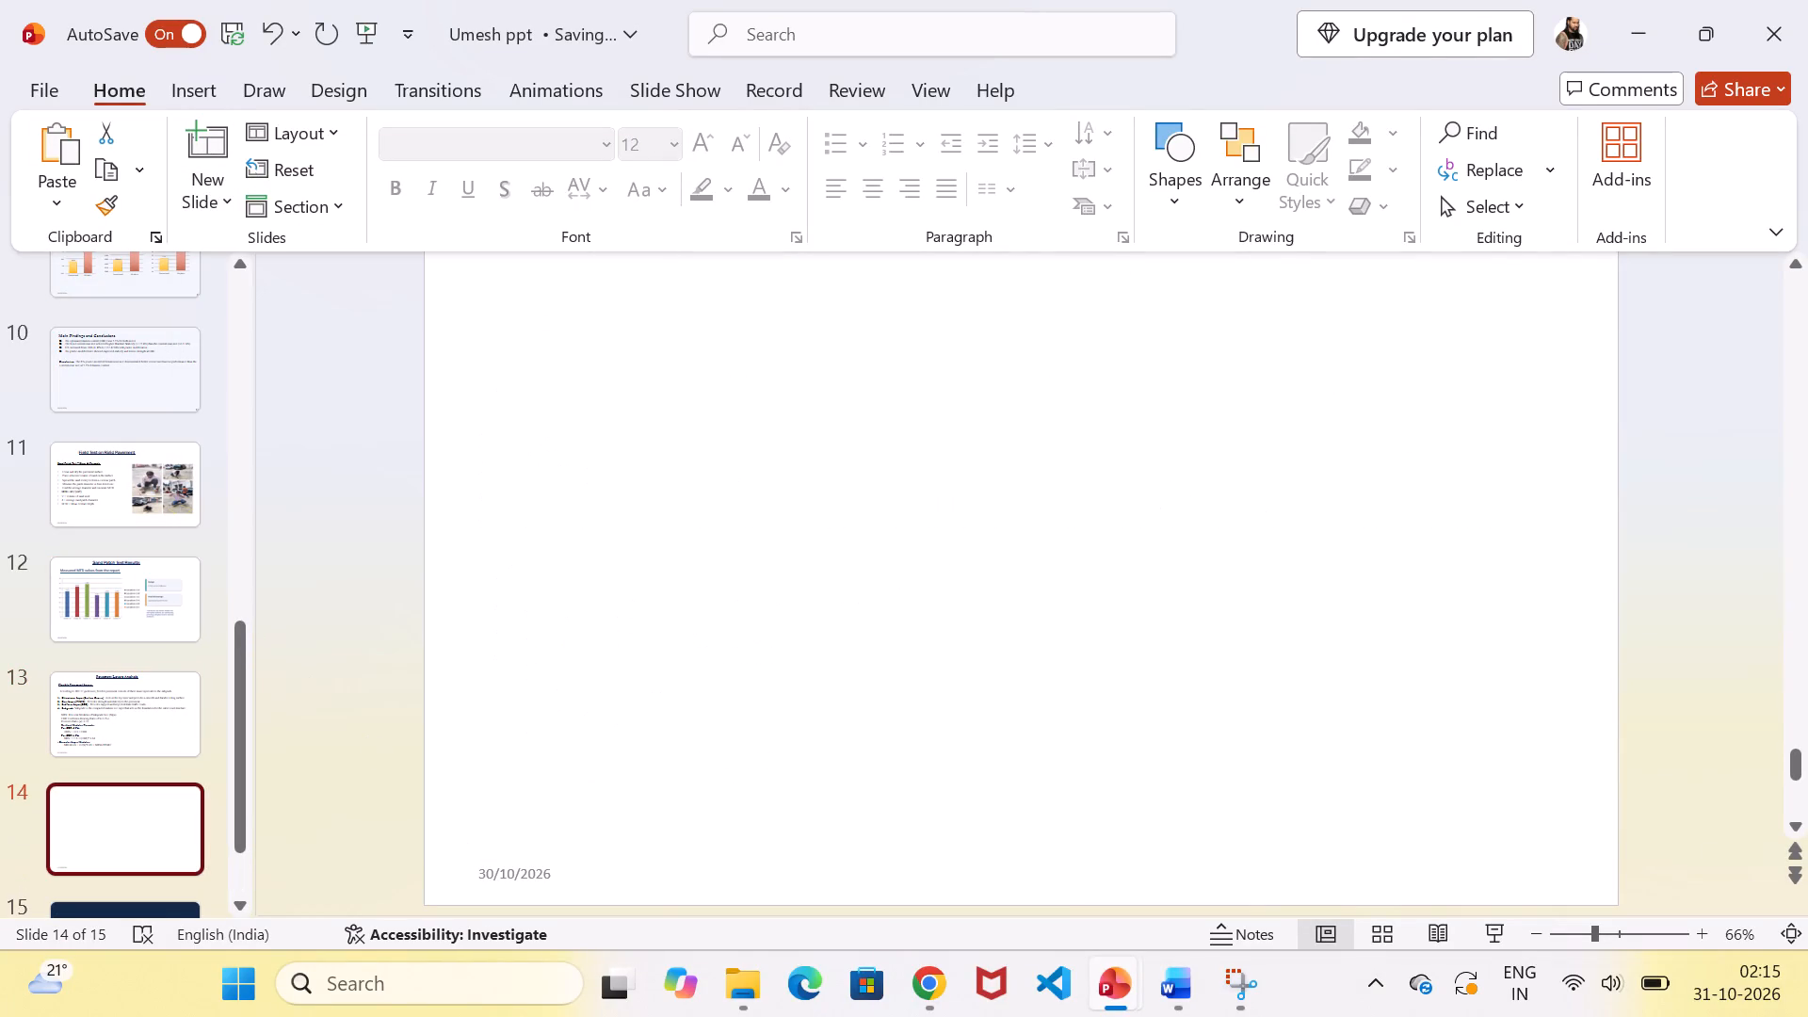
Change the footer date on the new blank slide to 31/10/2026.
scroll(169, 778, "down", 1)
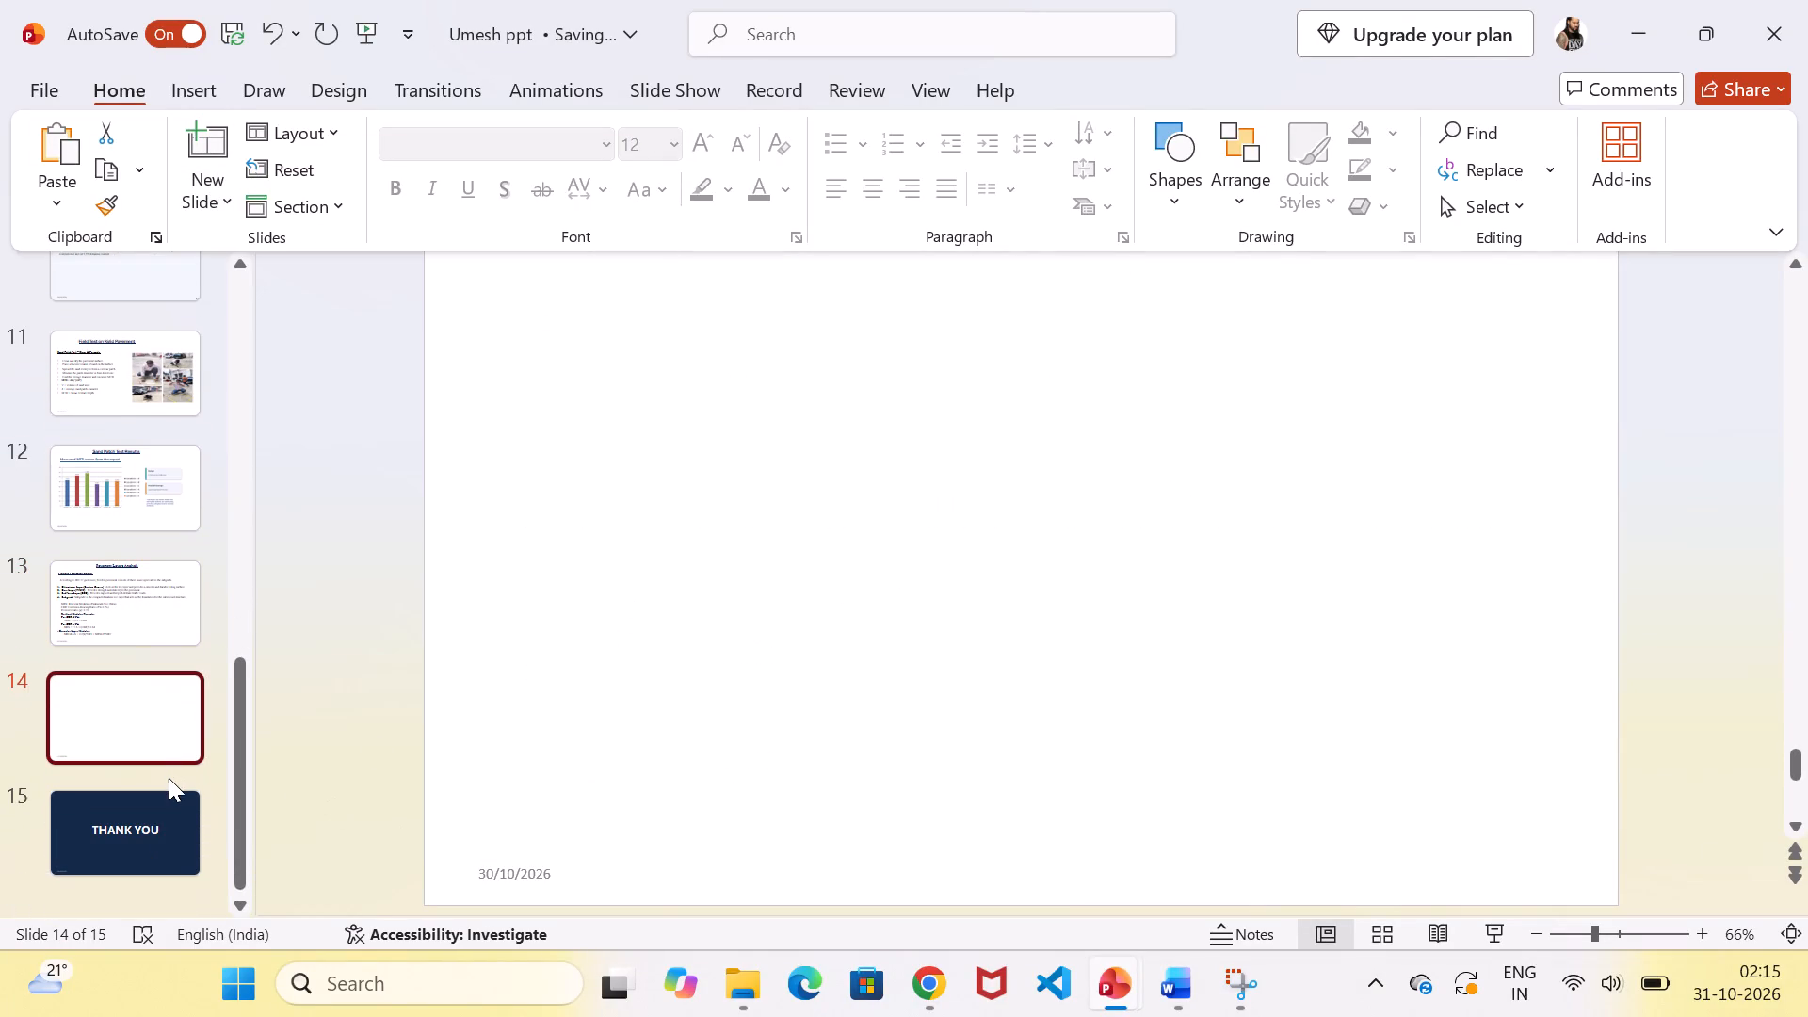
scroll(169, 778, "down", 1)
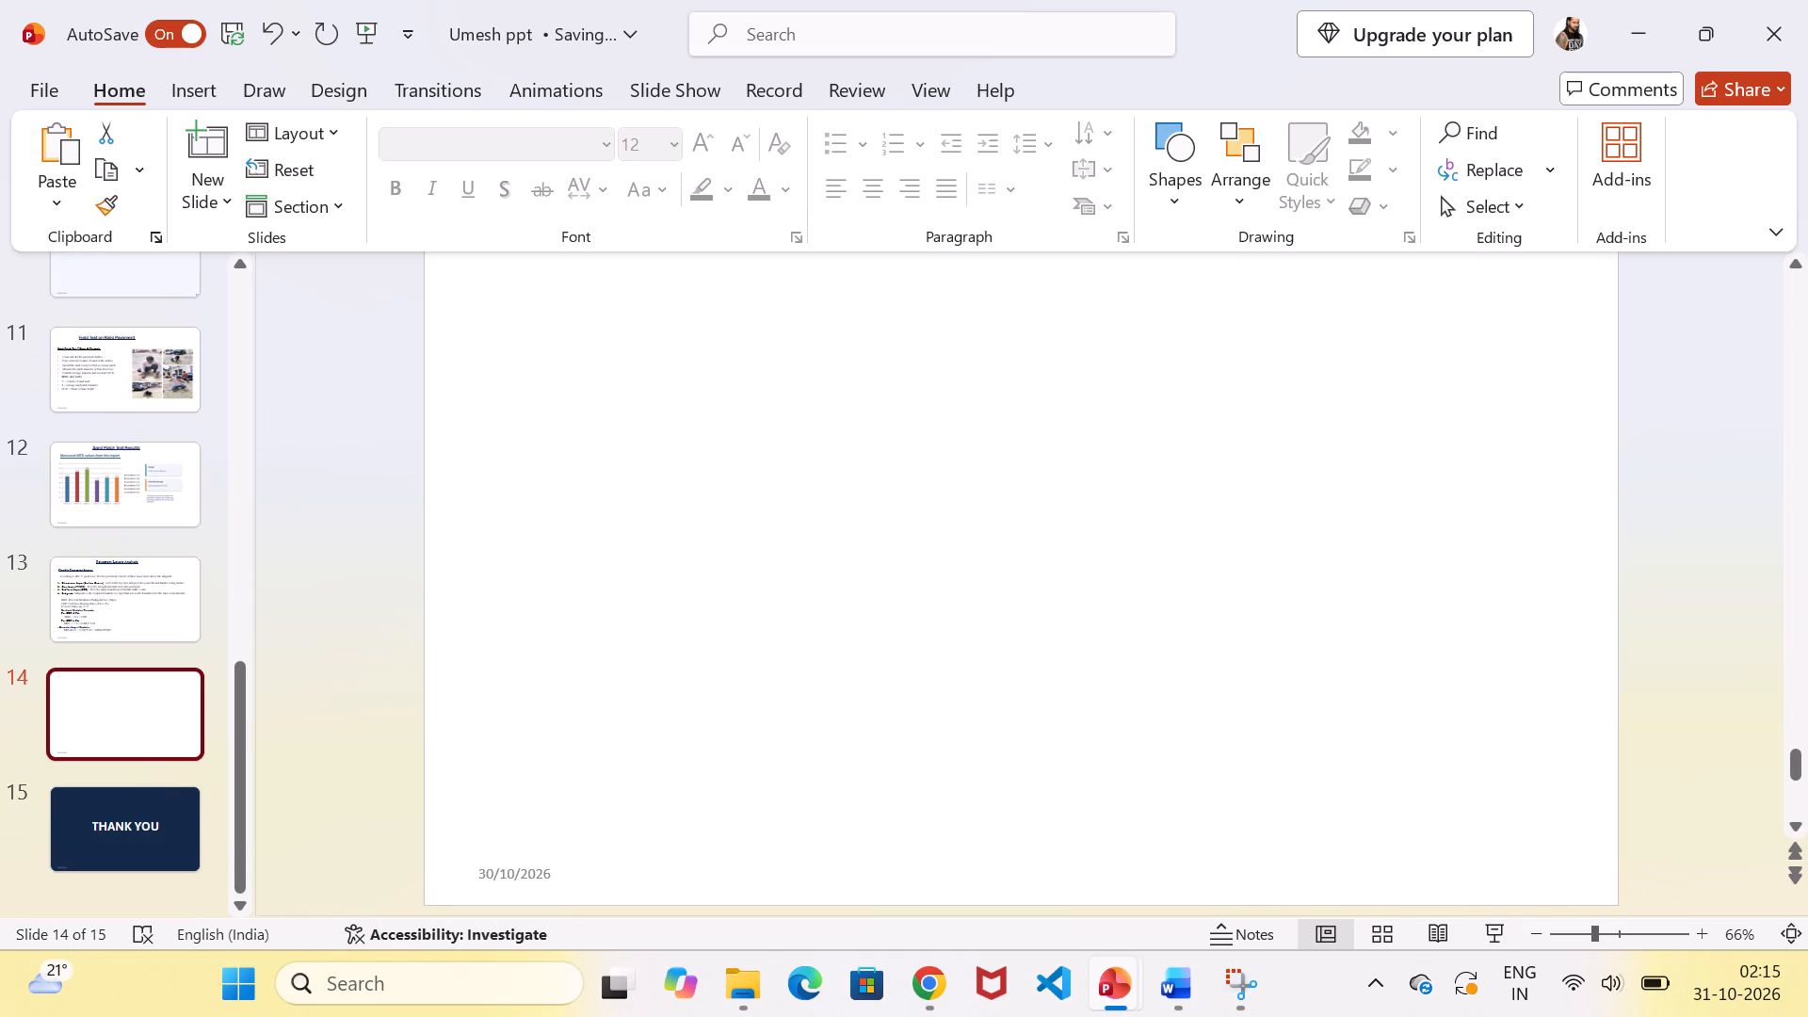
left_click(486, 866)
left_click(493, 873)
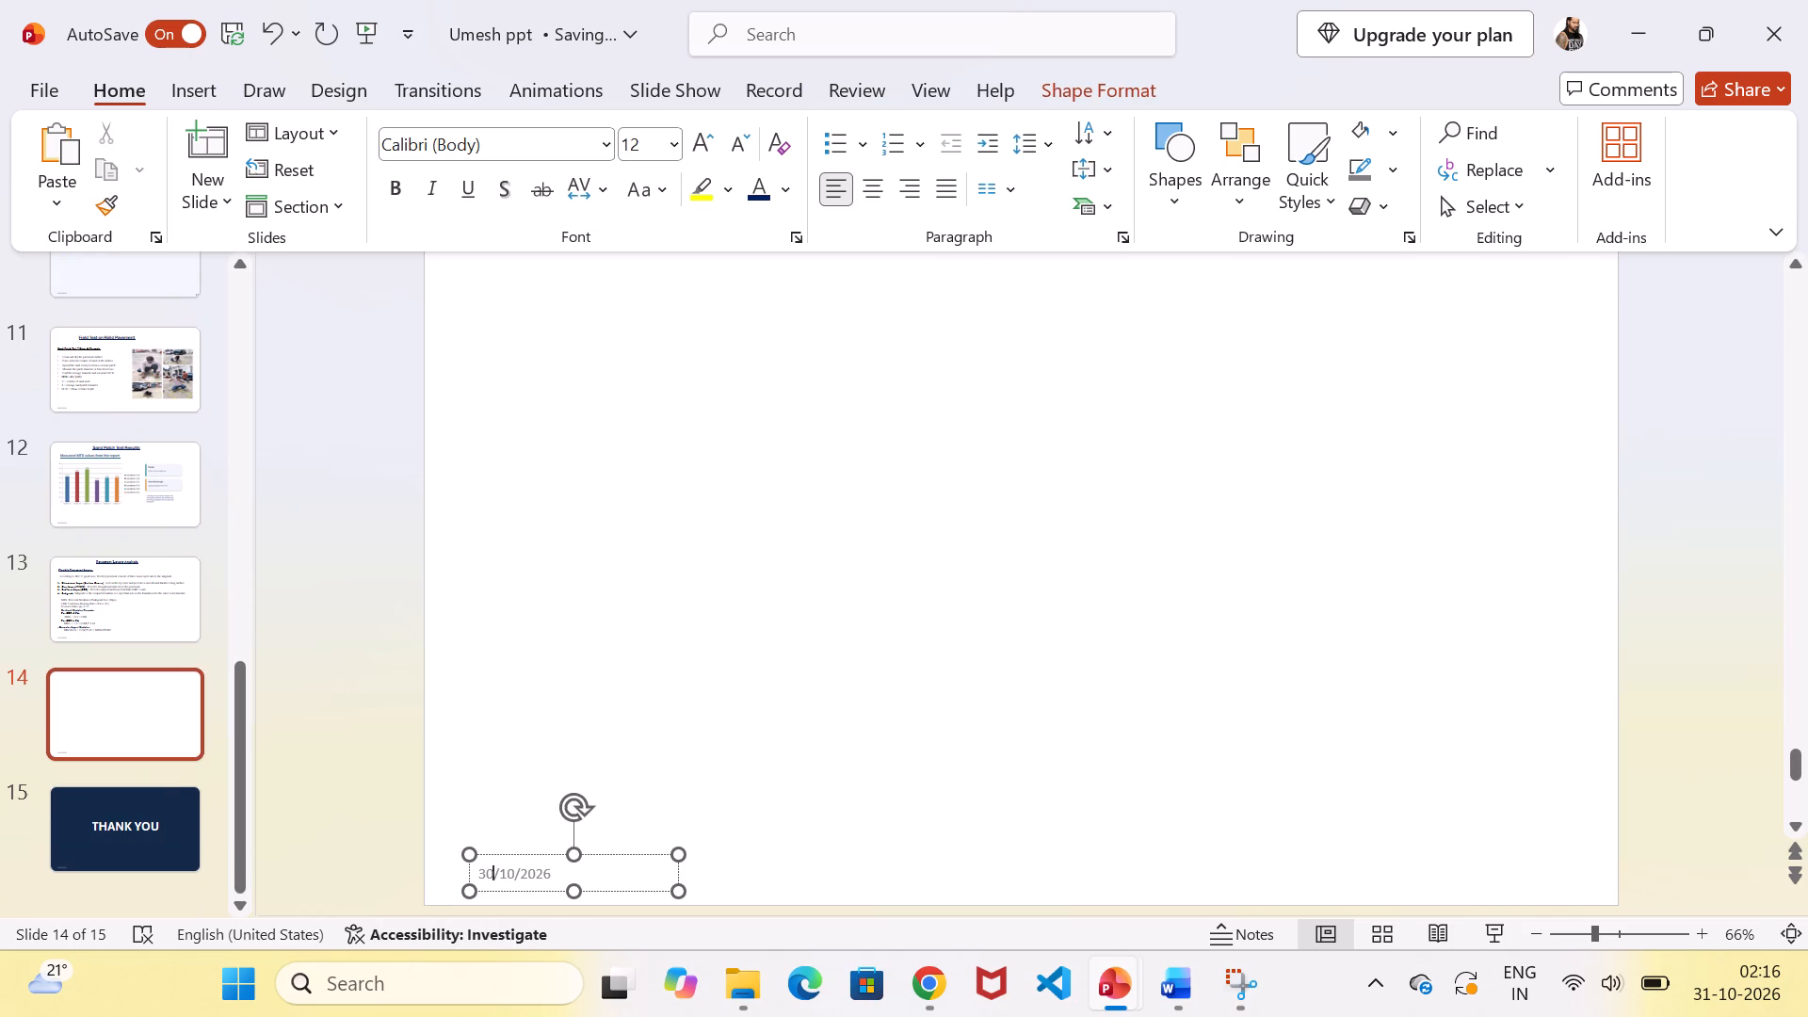
key("BackSpace")
key("1")
left_click(733, 624)
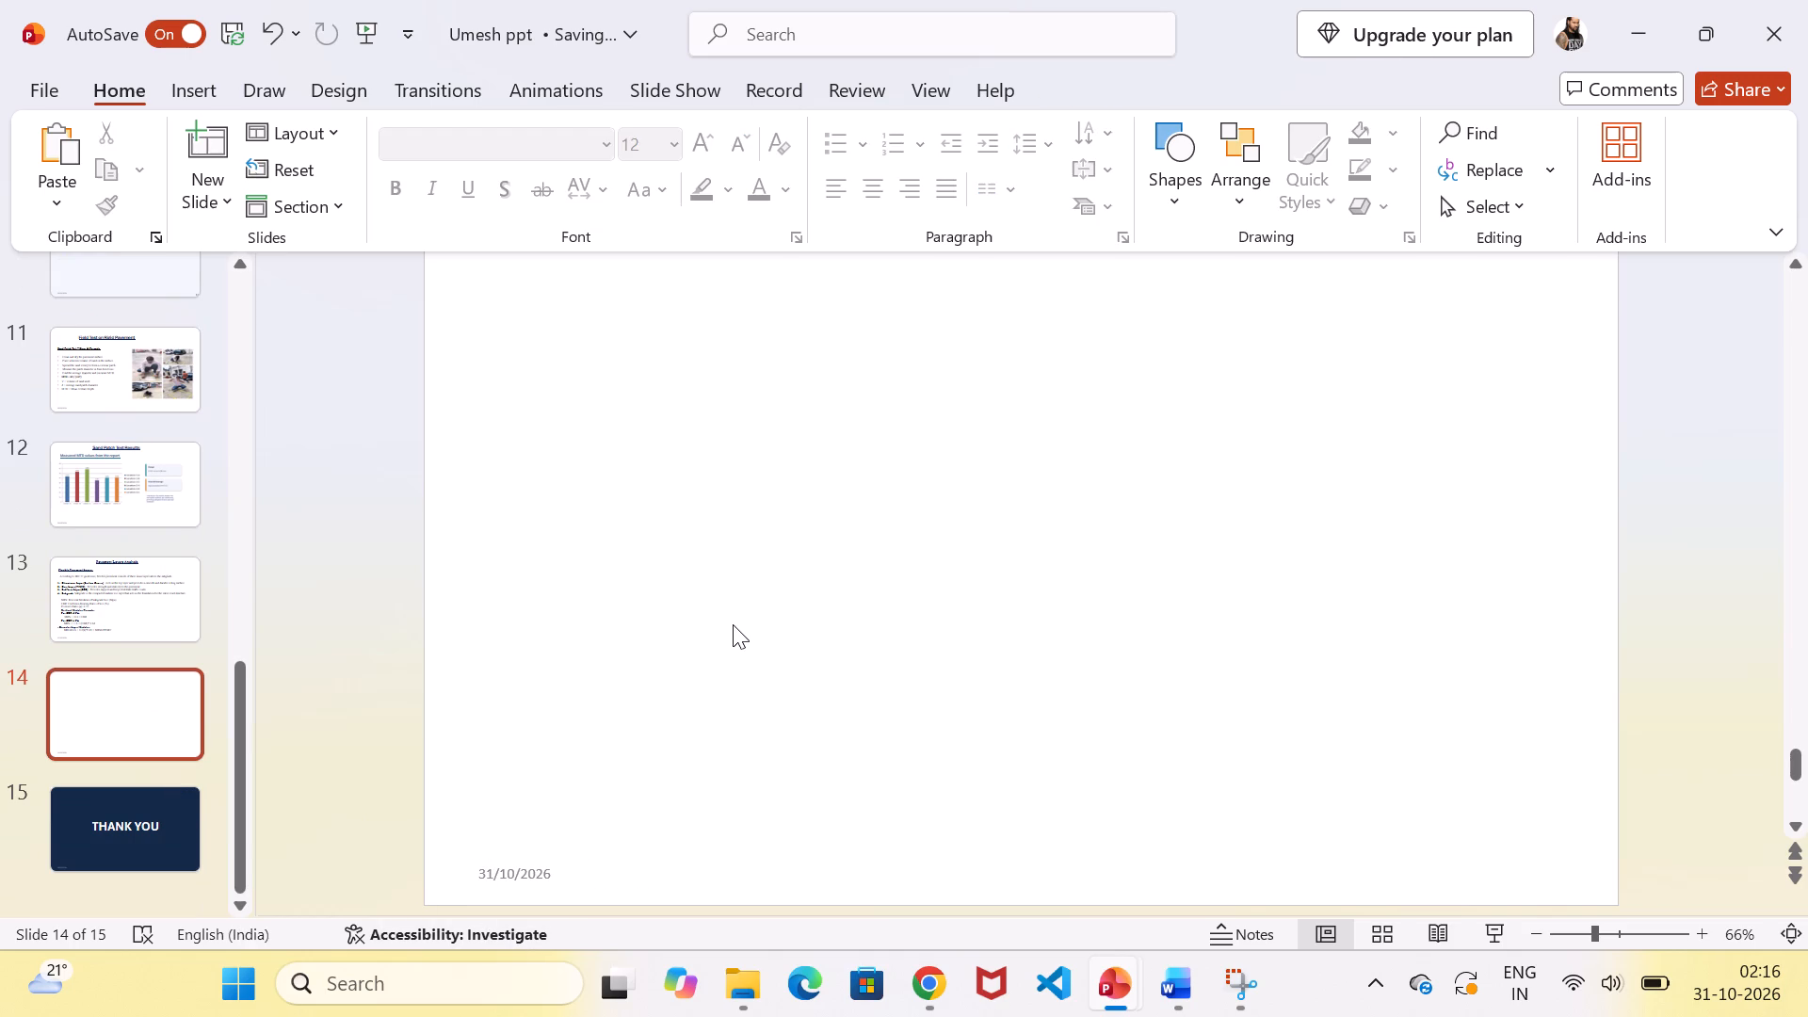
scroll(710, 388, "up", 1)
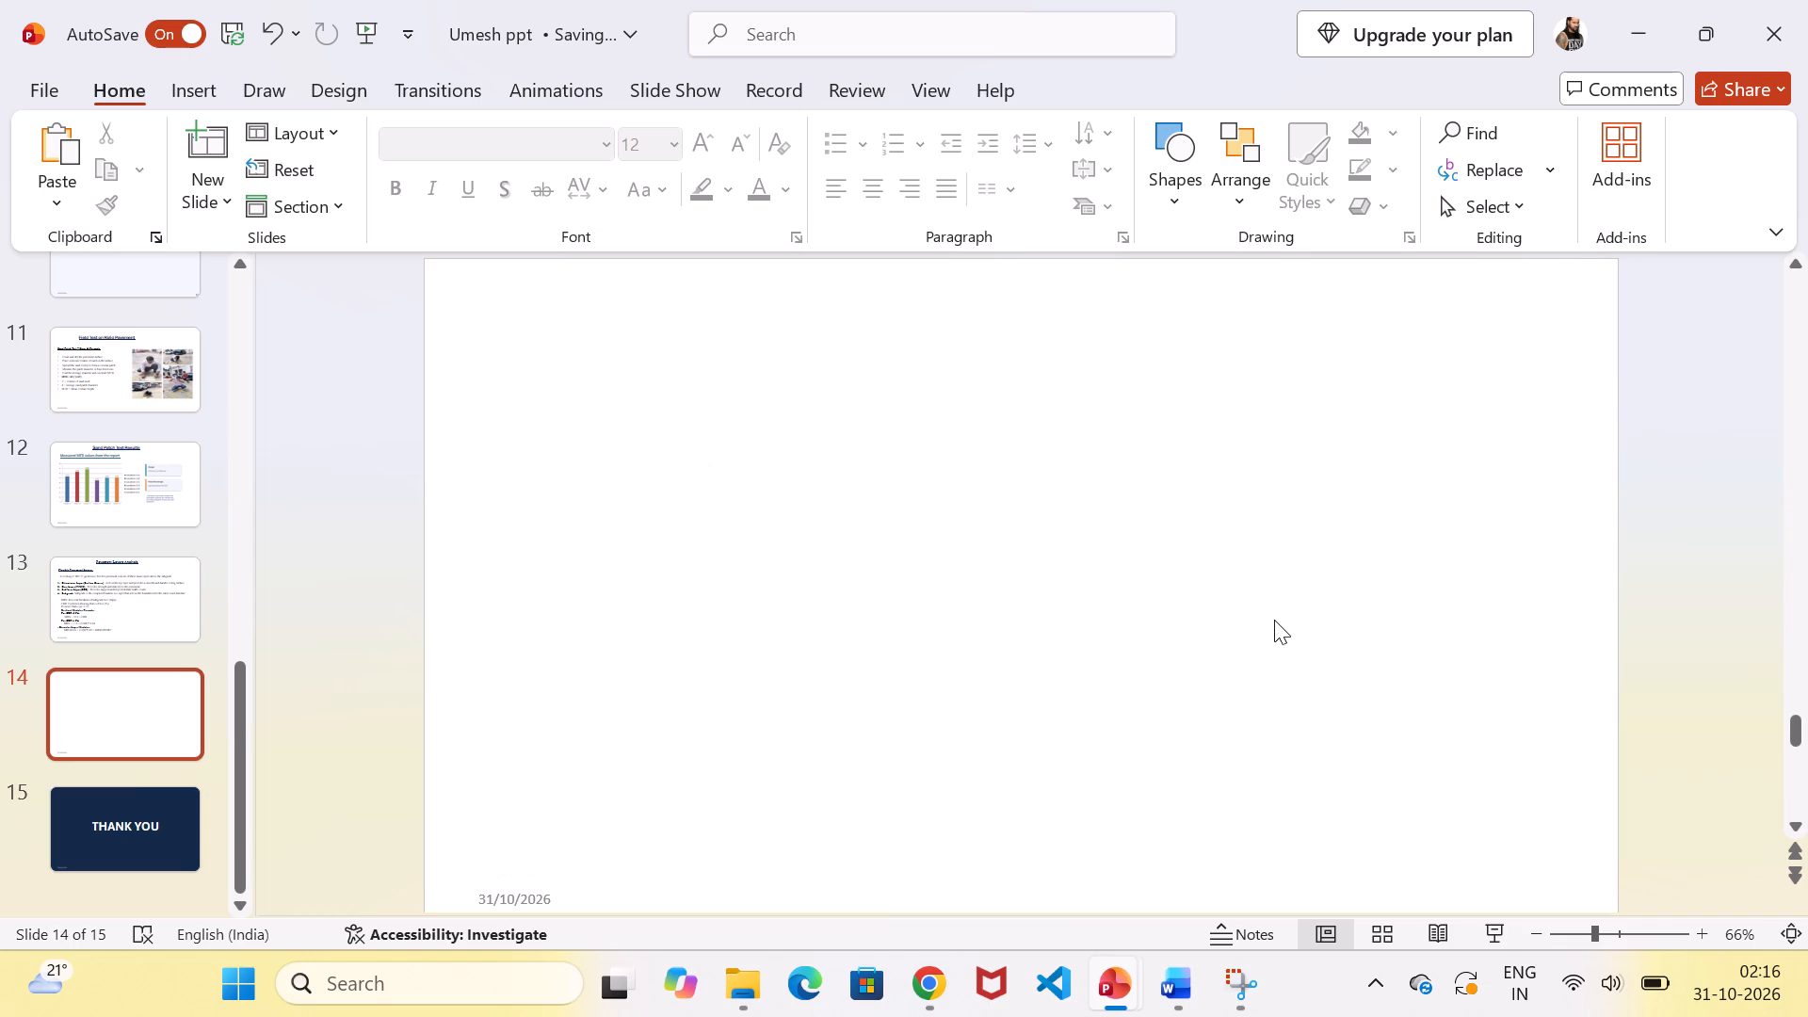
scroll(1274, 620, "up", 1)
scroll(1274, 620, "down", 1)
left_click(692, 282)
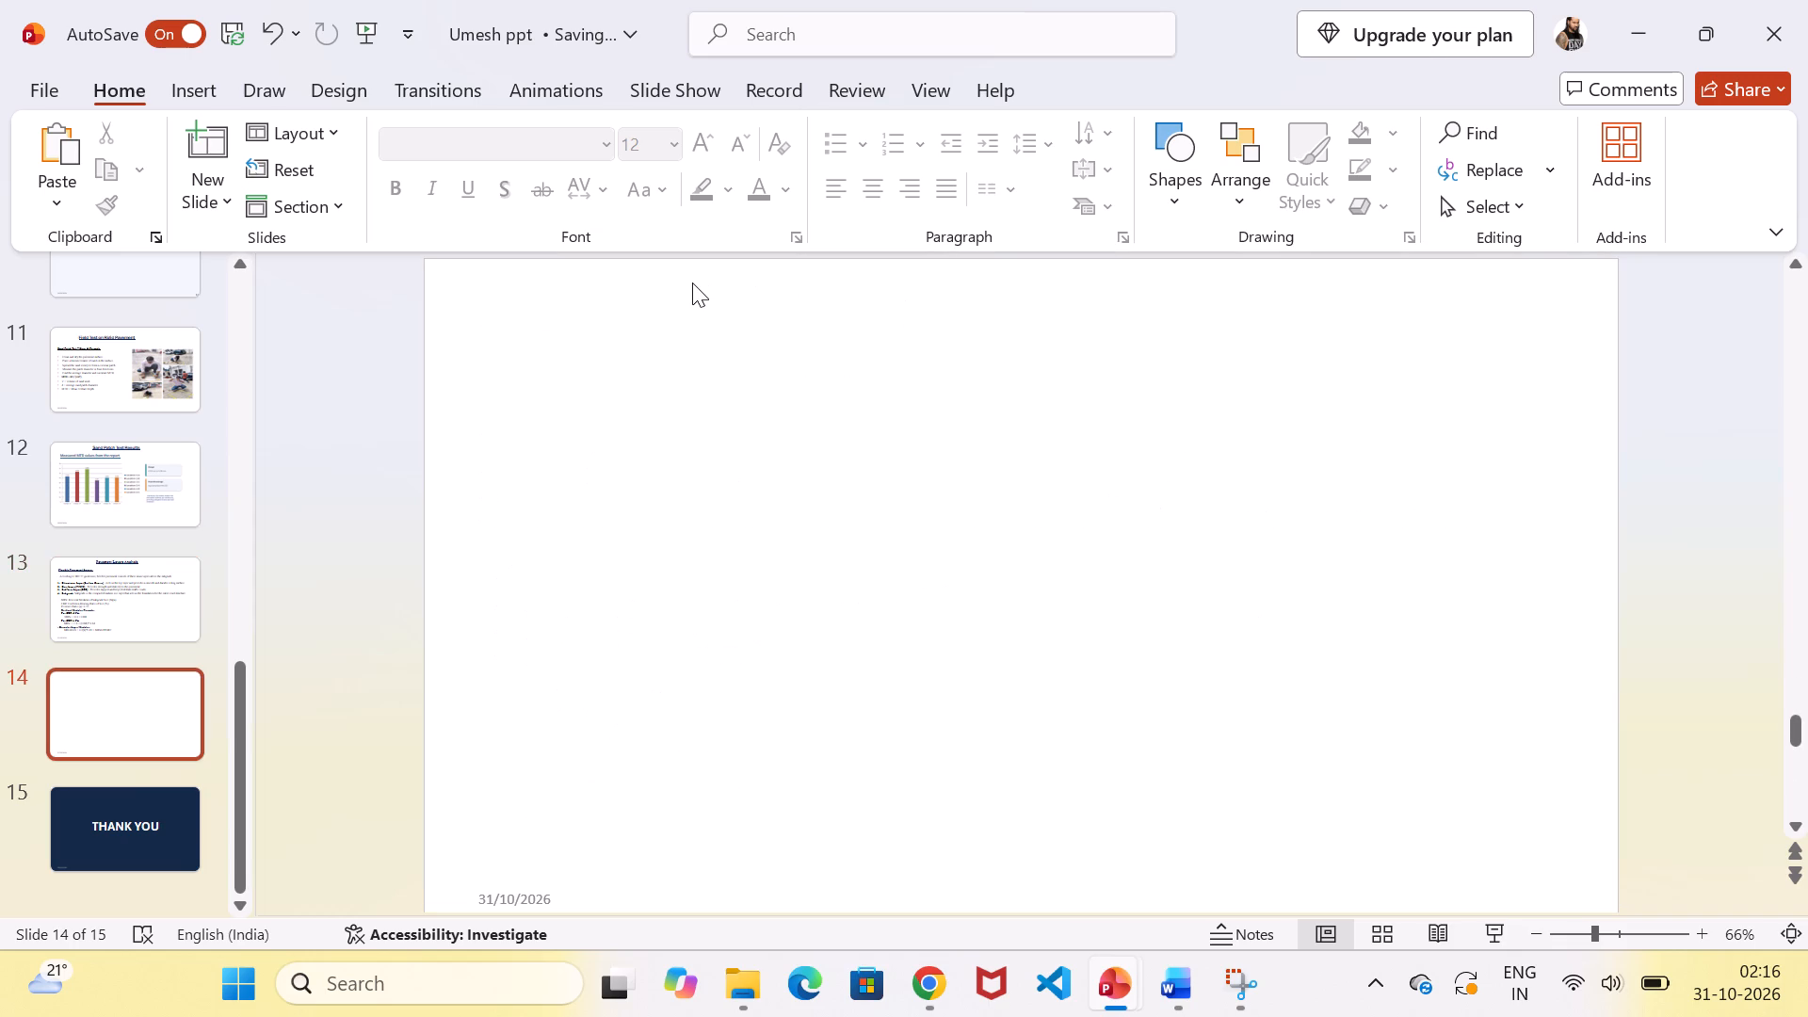